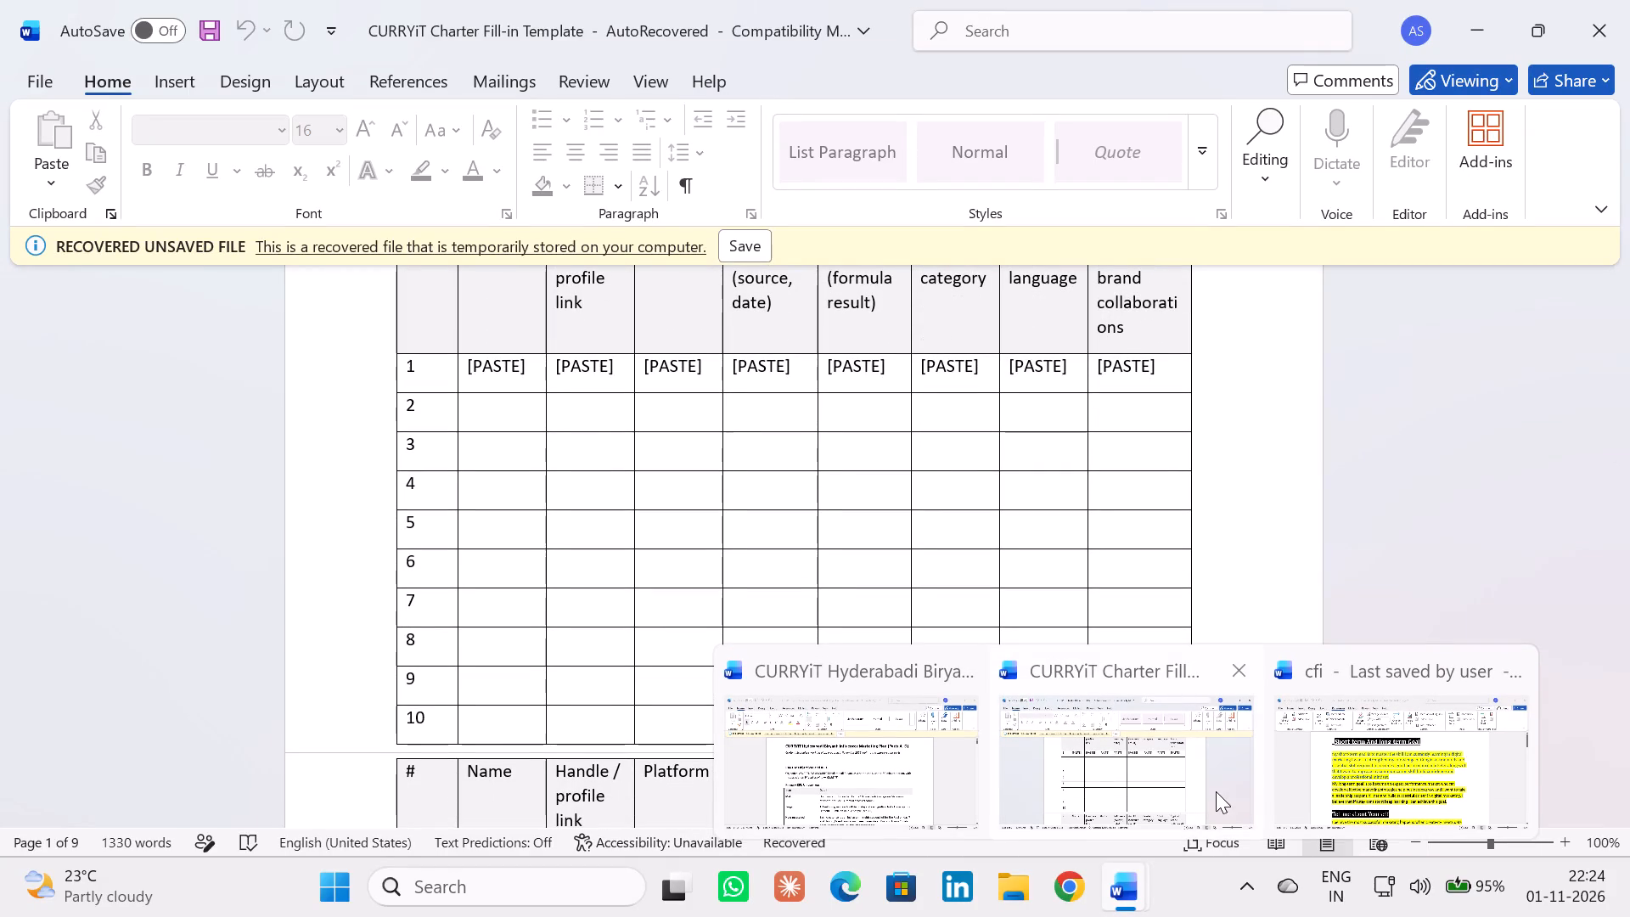
Open the CURRYiT Hyderabadi Biryani Influencer Marketing Plan document and review it from Part A to the start of the Part D influencer brief.
click(917, 767)
scroll(716, 426, up, 2)
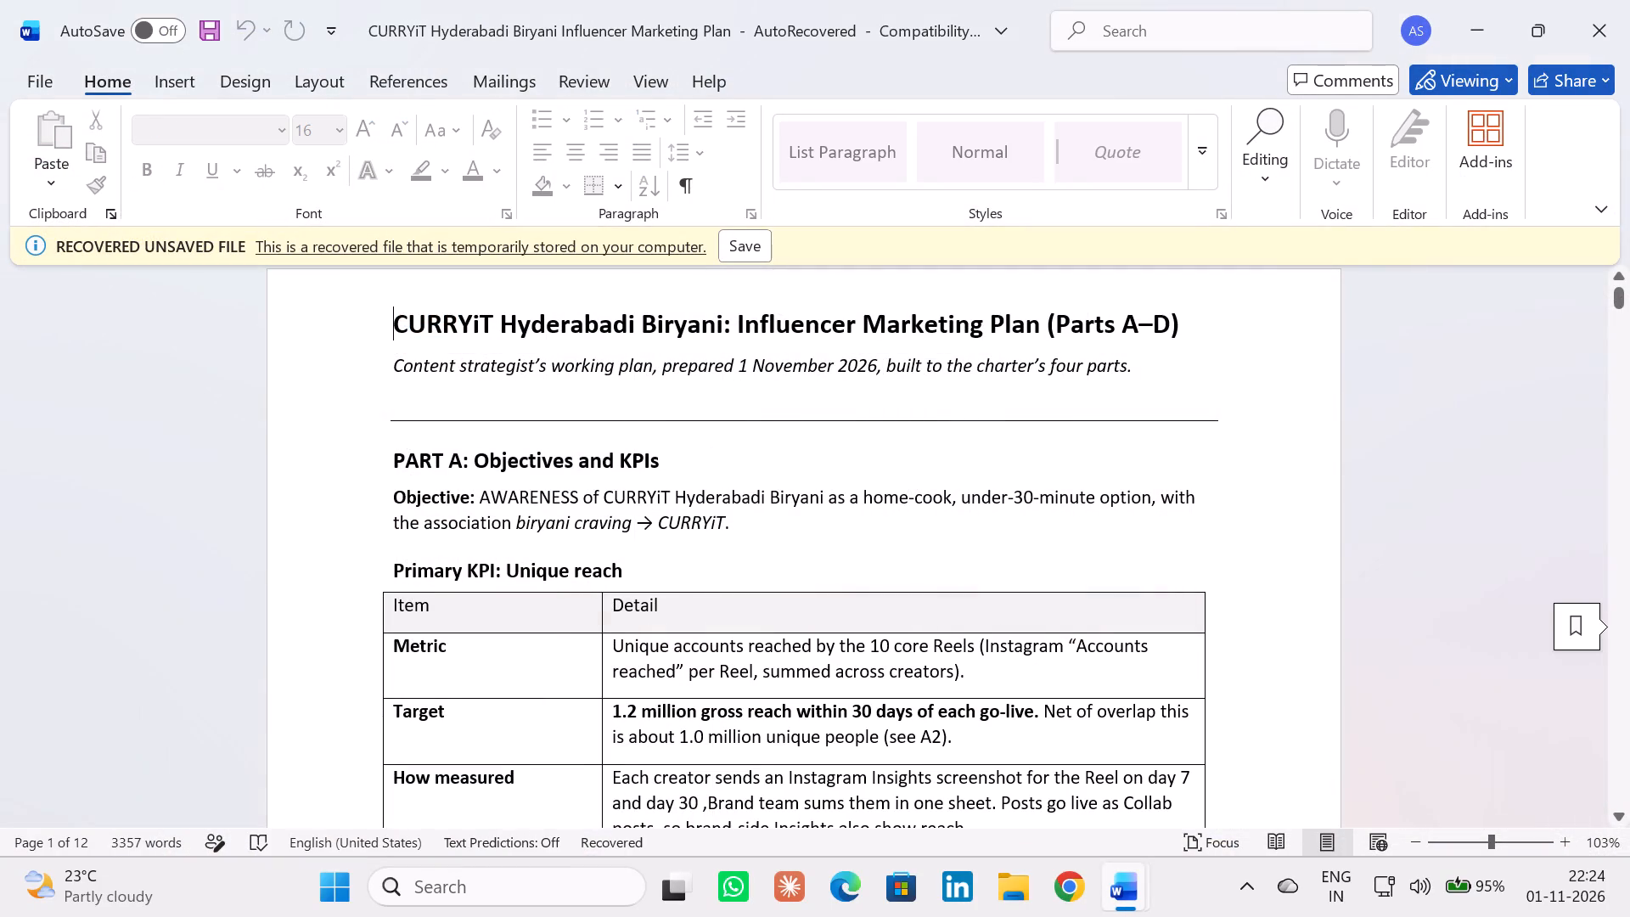
scroll(716, 426, up, 5)
scroll(716, 426, down, 20)
scroll(716, 426, down, 5)
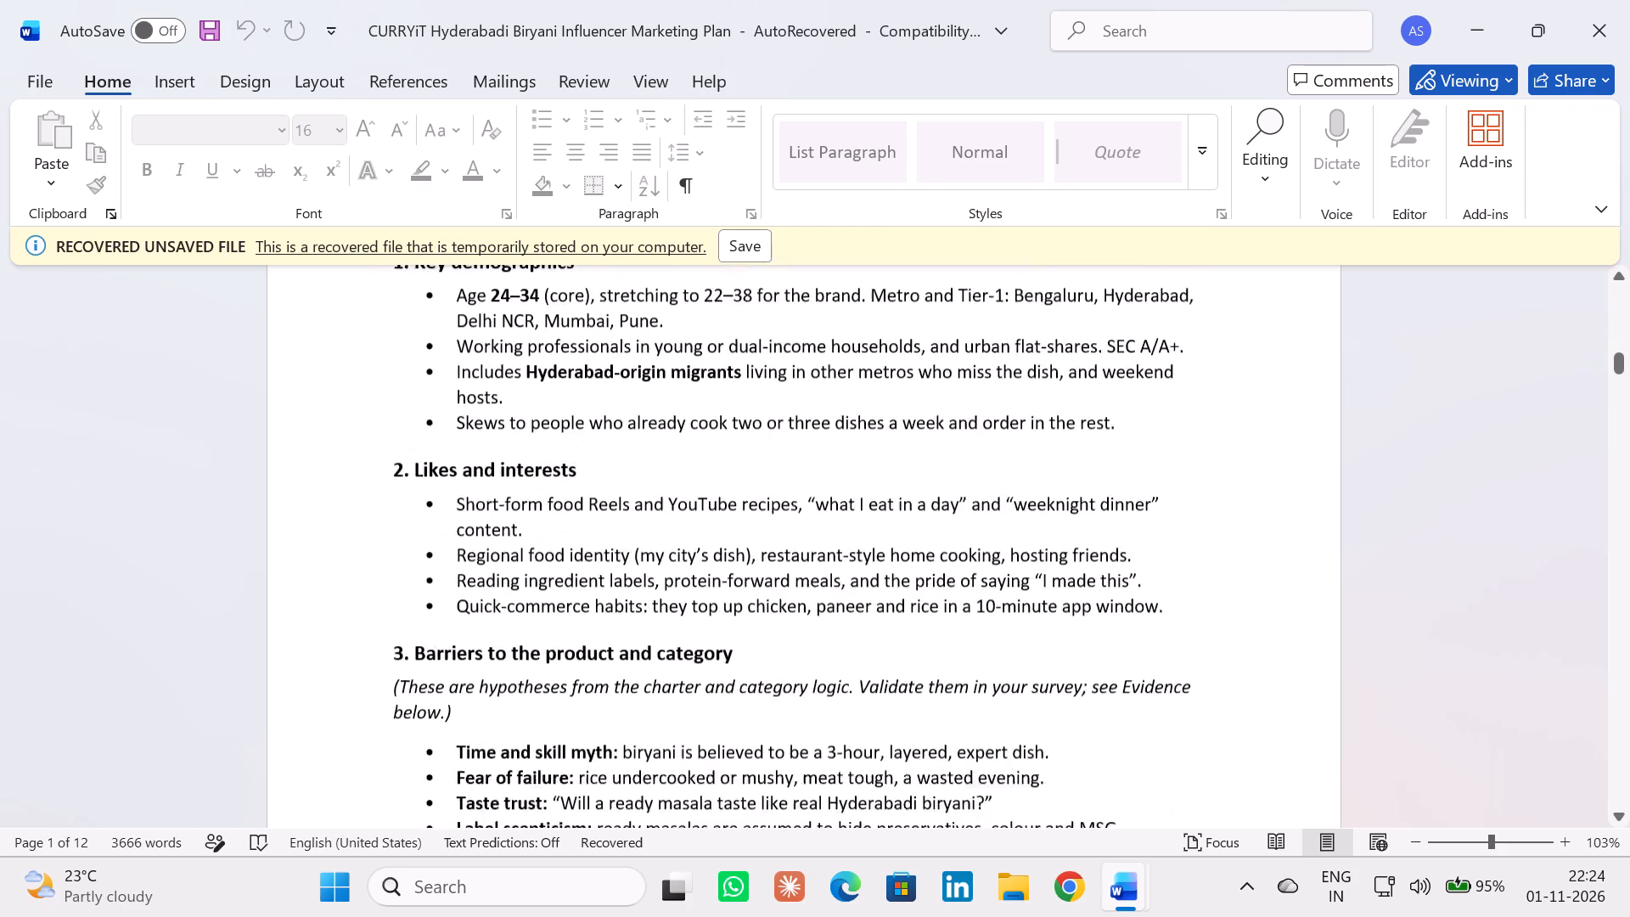
scroll(733, 409, down, 20)
scroll(733, 409, down, 17)
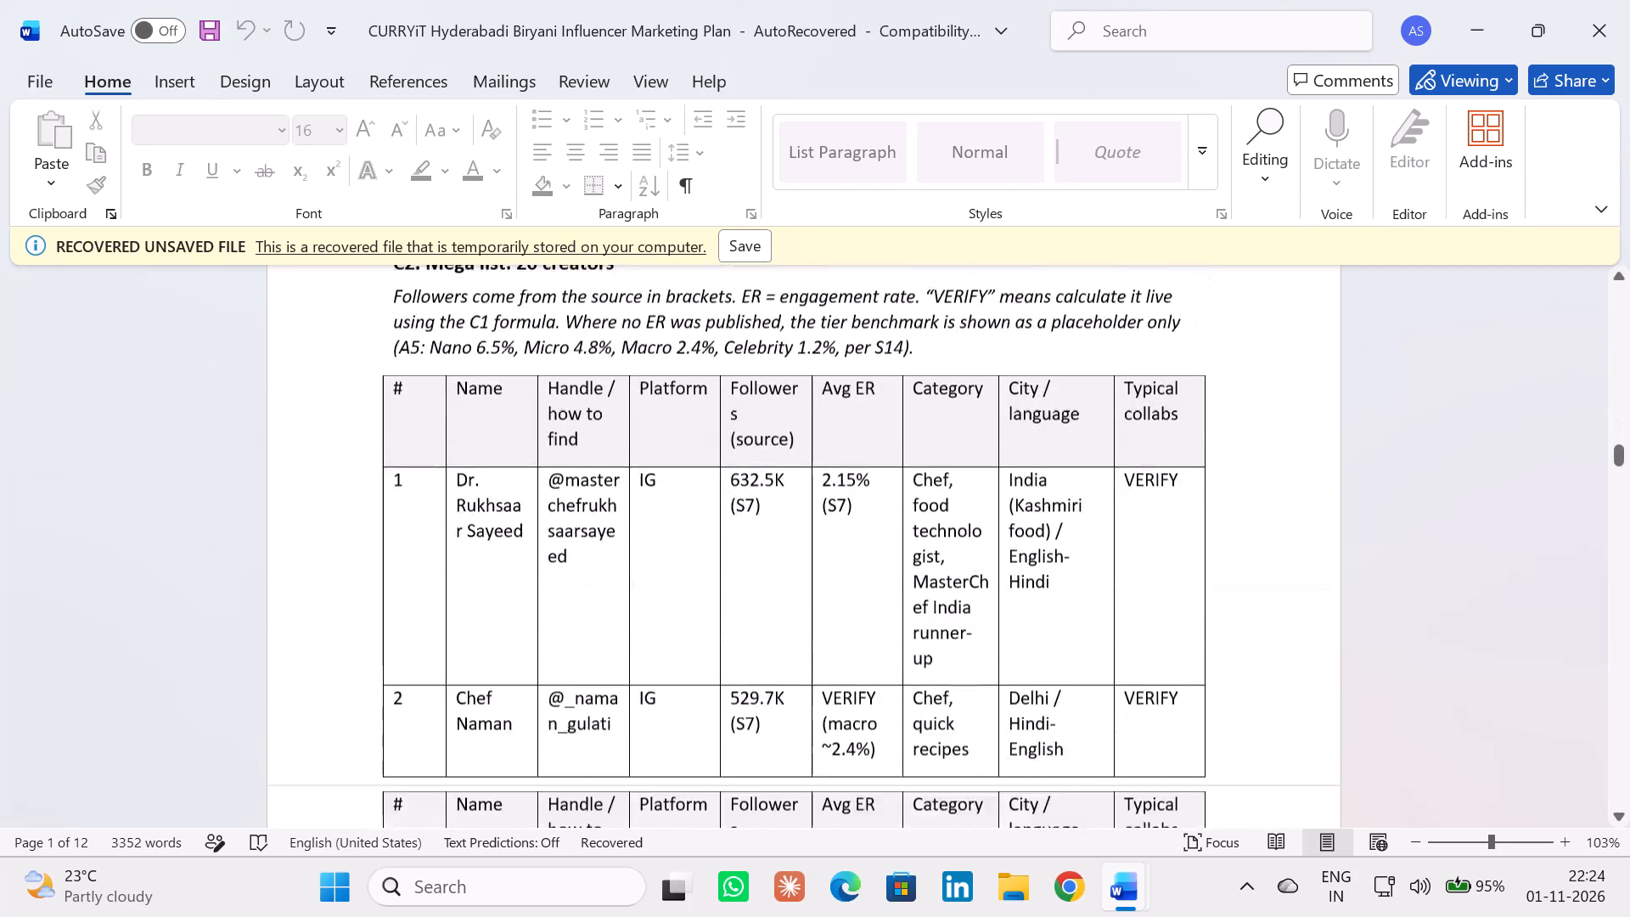
scroll(750, 424, down, 20)
scroll(750, 424, down, 17)
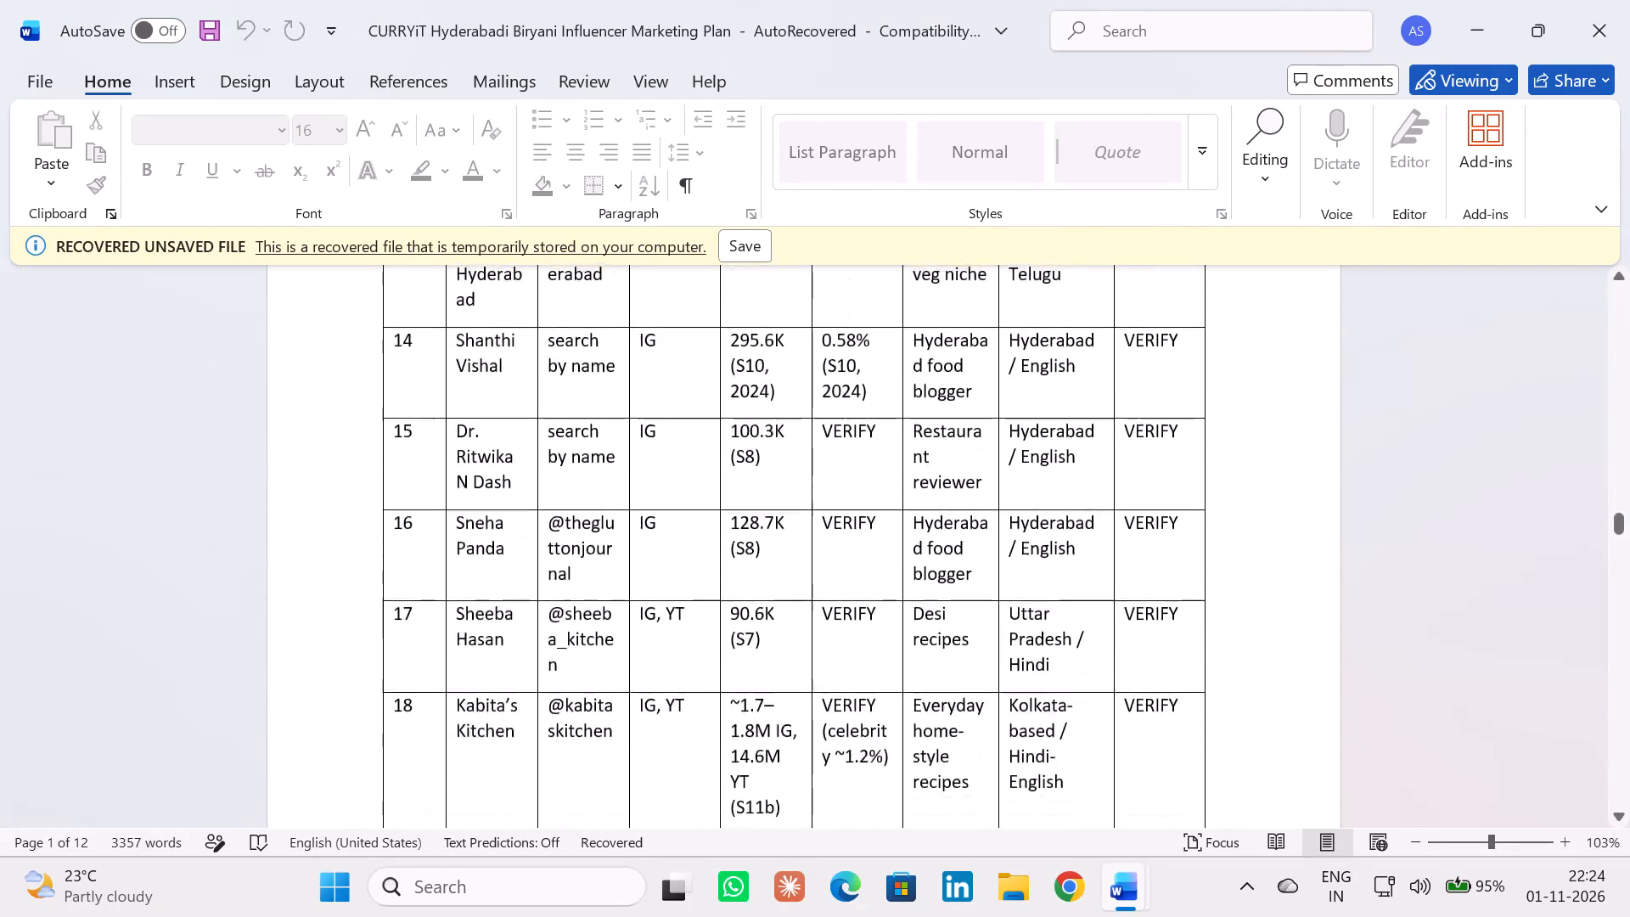
scroll(750, 424, down, 18)
scroll(750, 423, down, 16)
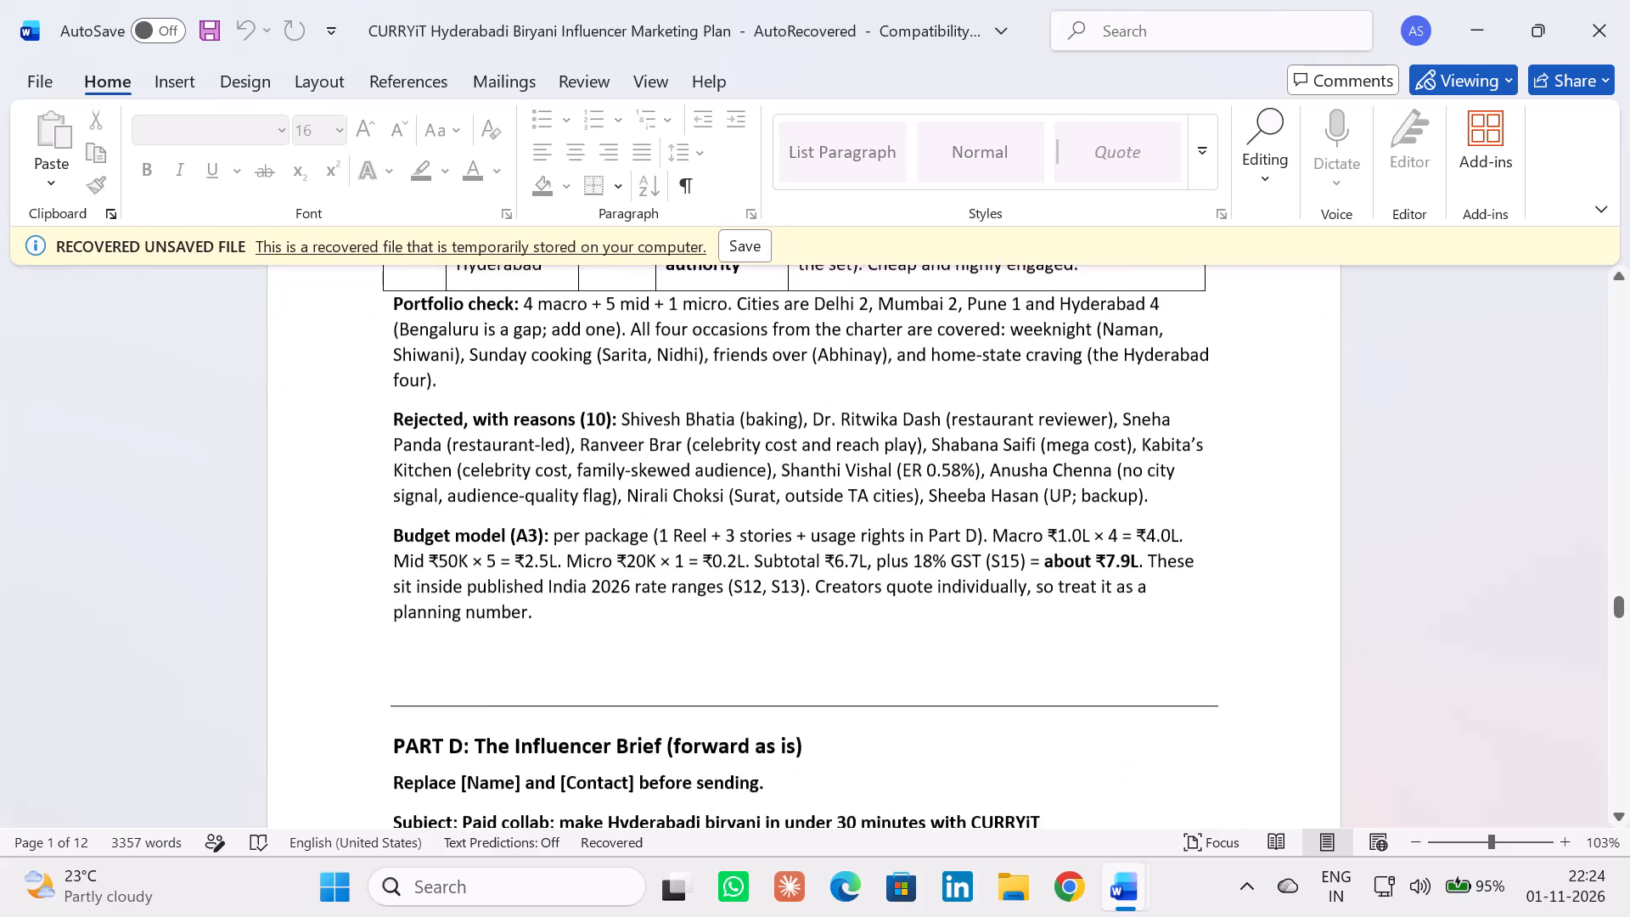
scroll(664, 553, down, 1)
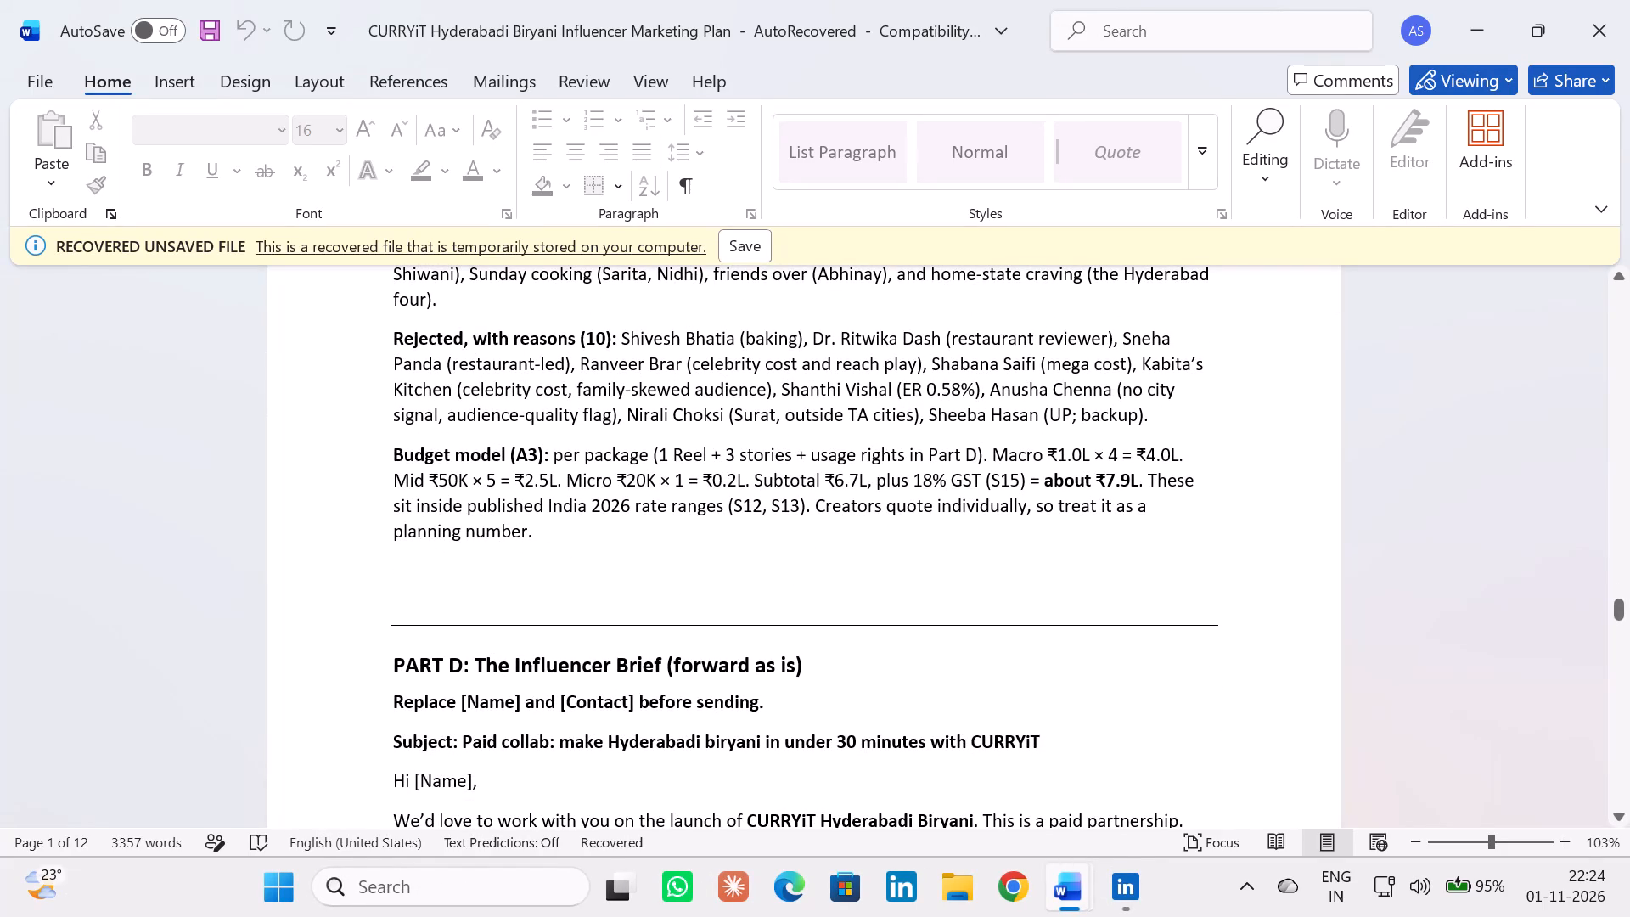
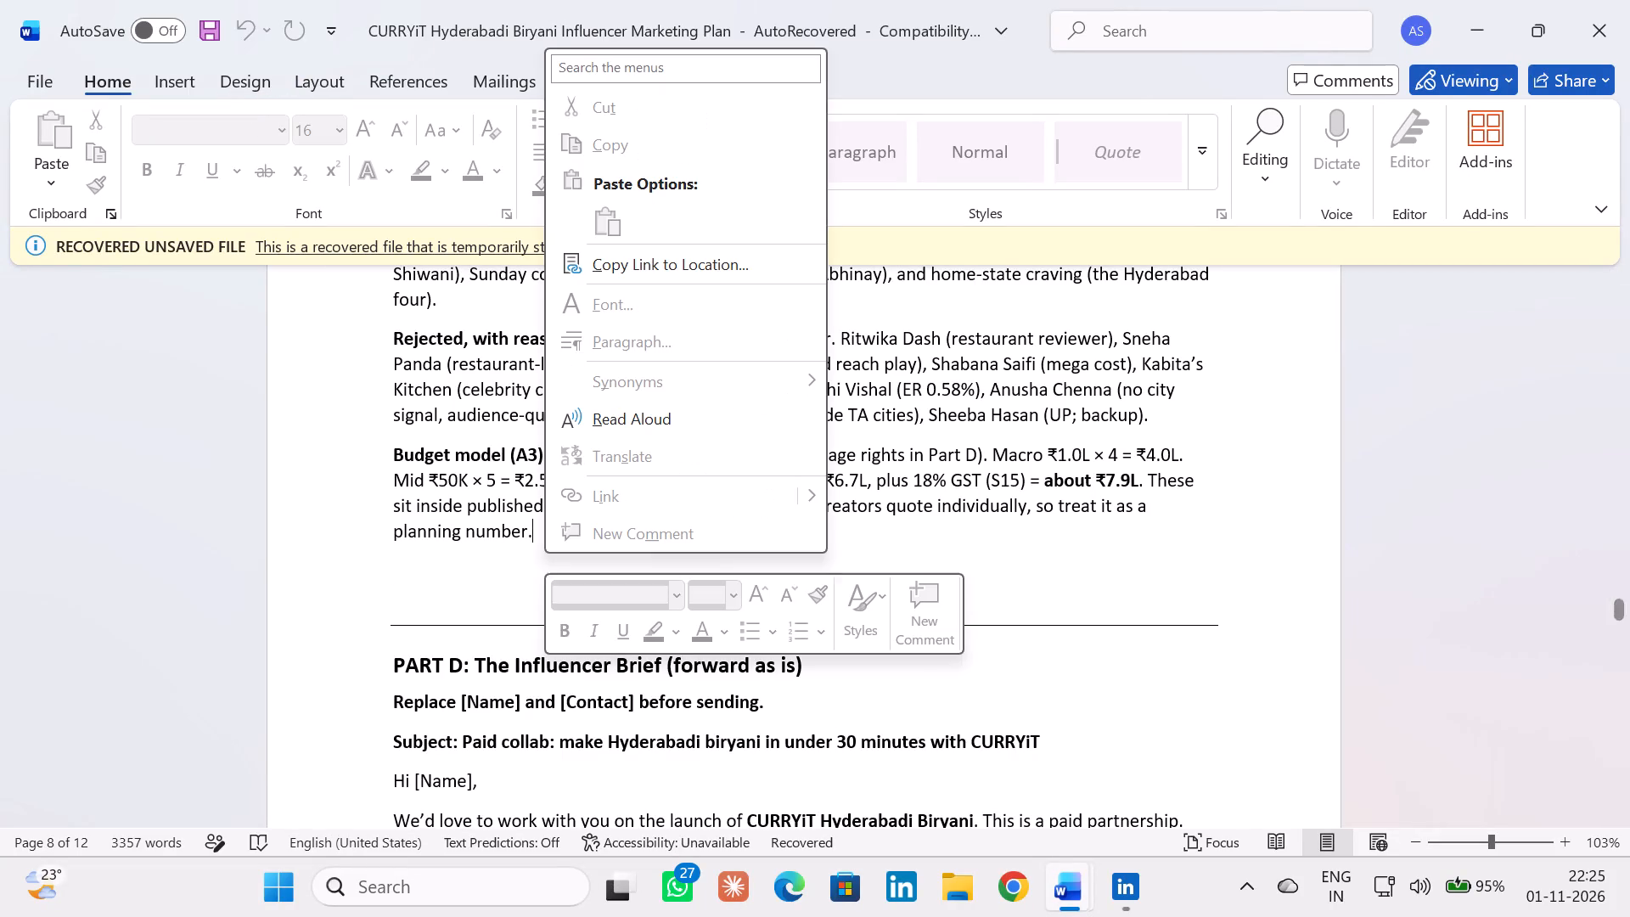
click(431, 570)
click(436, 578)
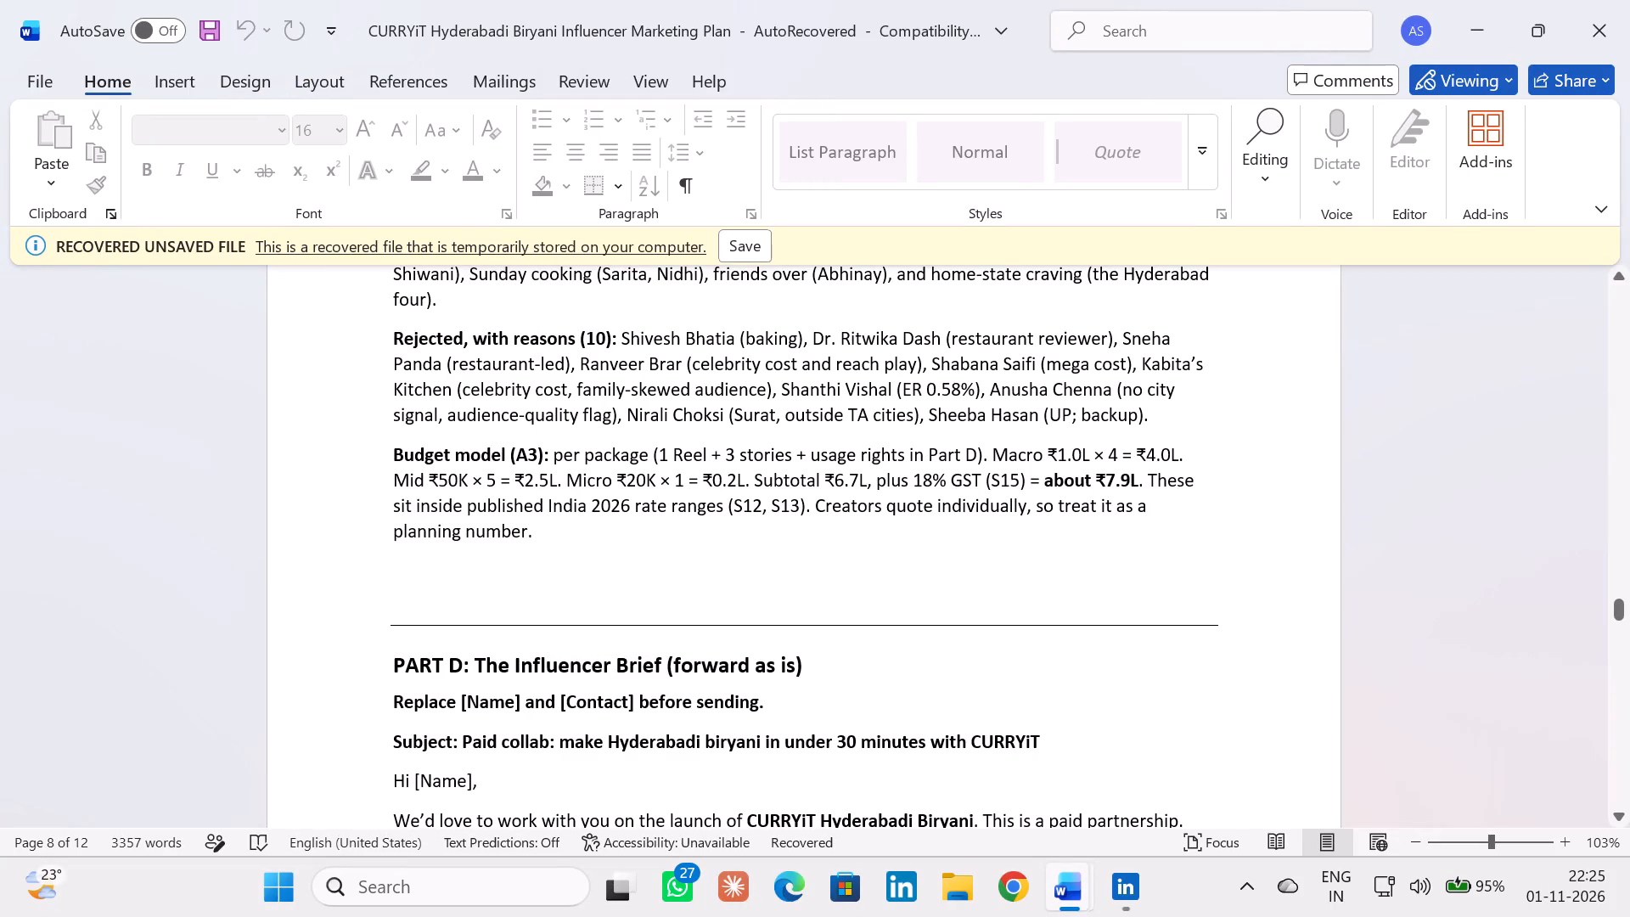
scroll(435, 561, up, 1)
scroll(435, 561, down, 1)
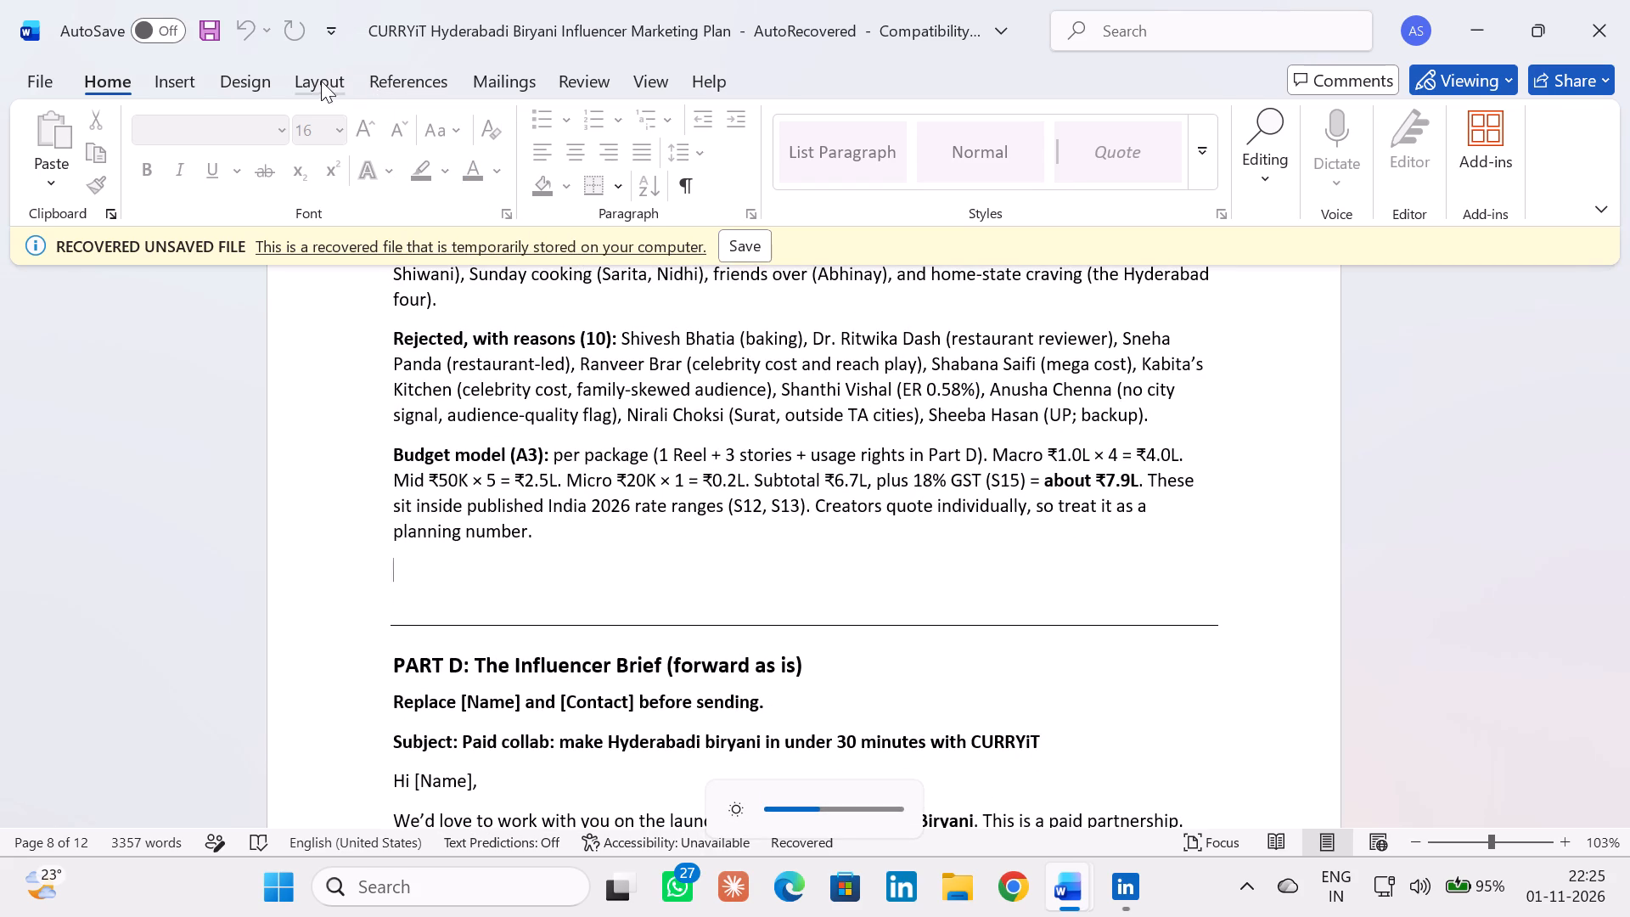
Save the recovered document and switch it from viewing to editing mode.
click(189, 72)
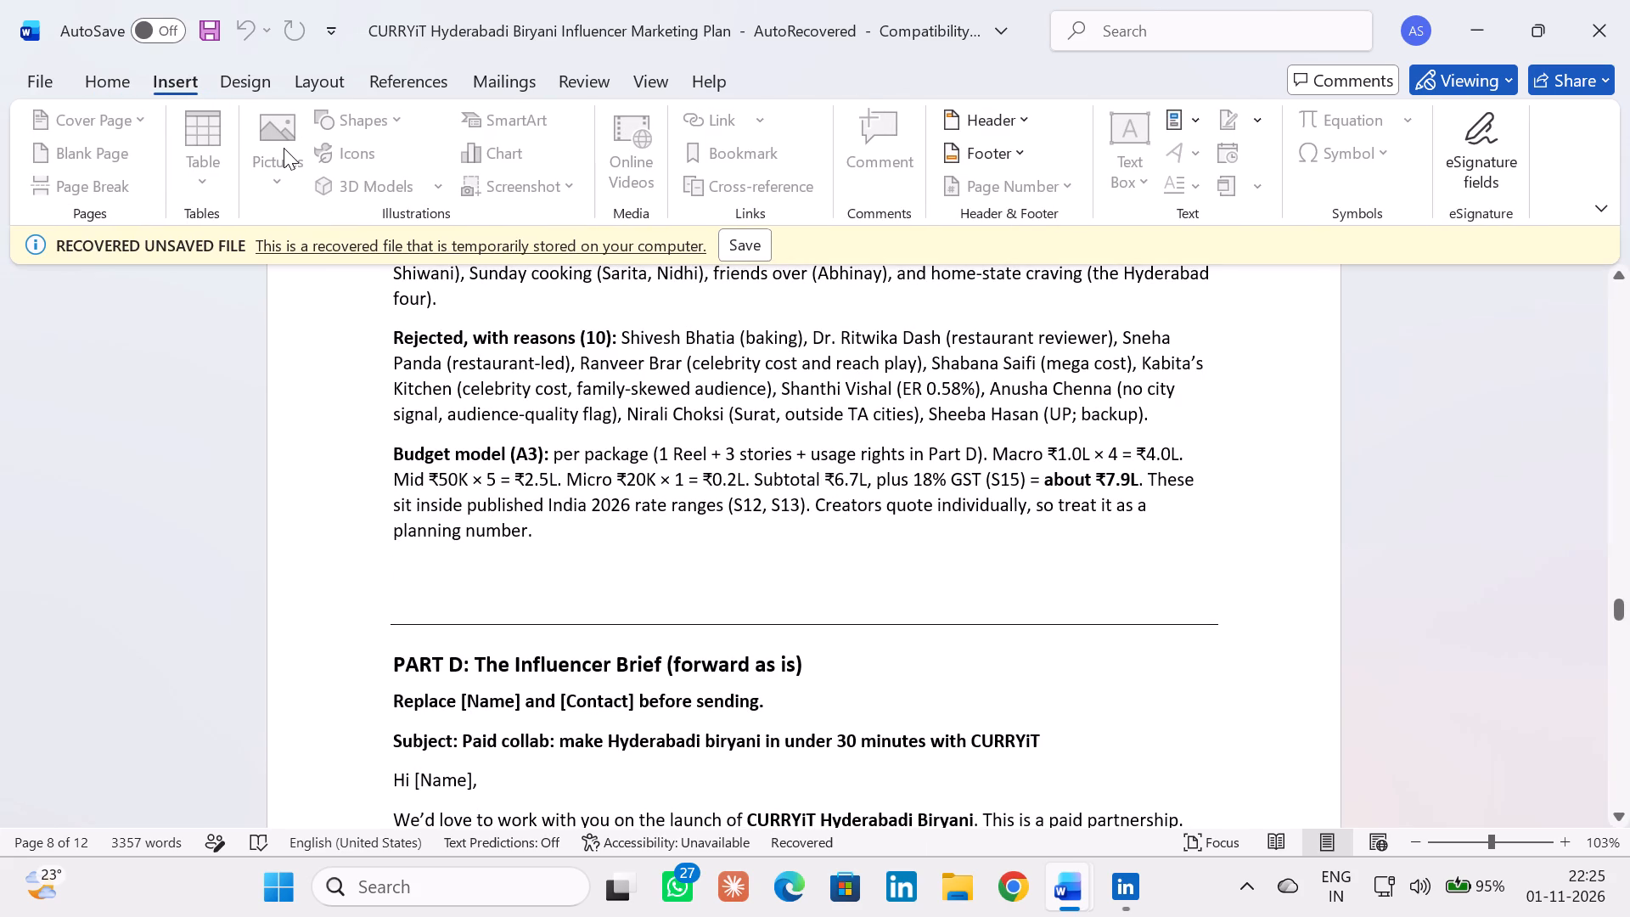
click(1460, 80)
click(1333, 447)
click(165, 410)
click(742, 247)
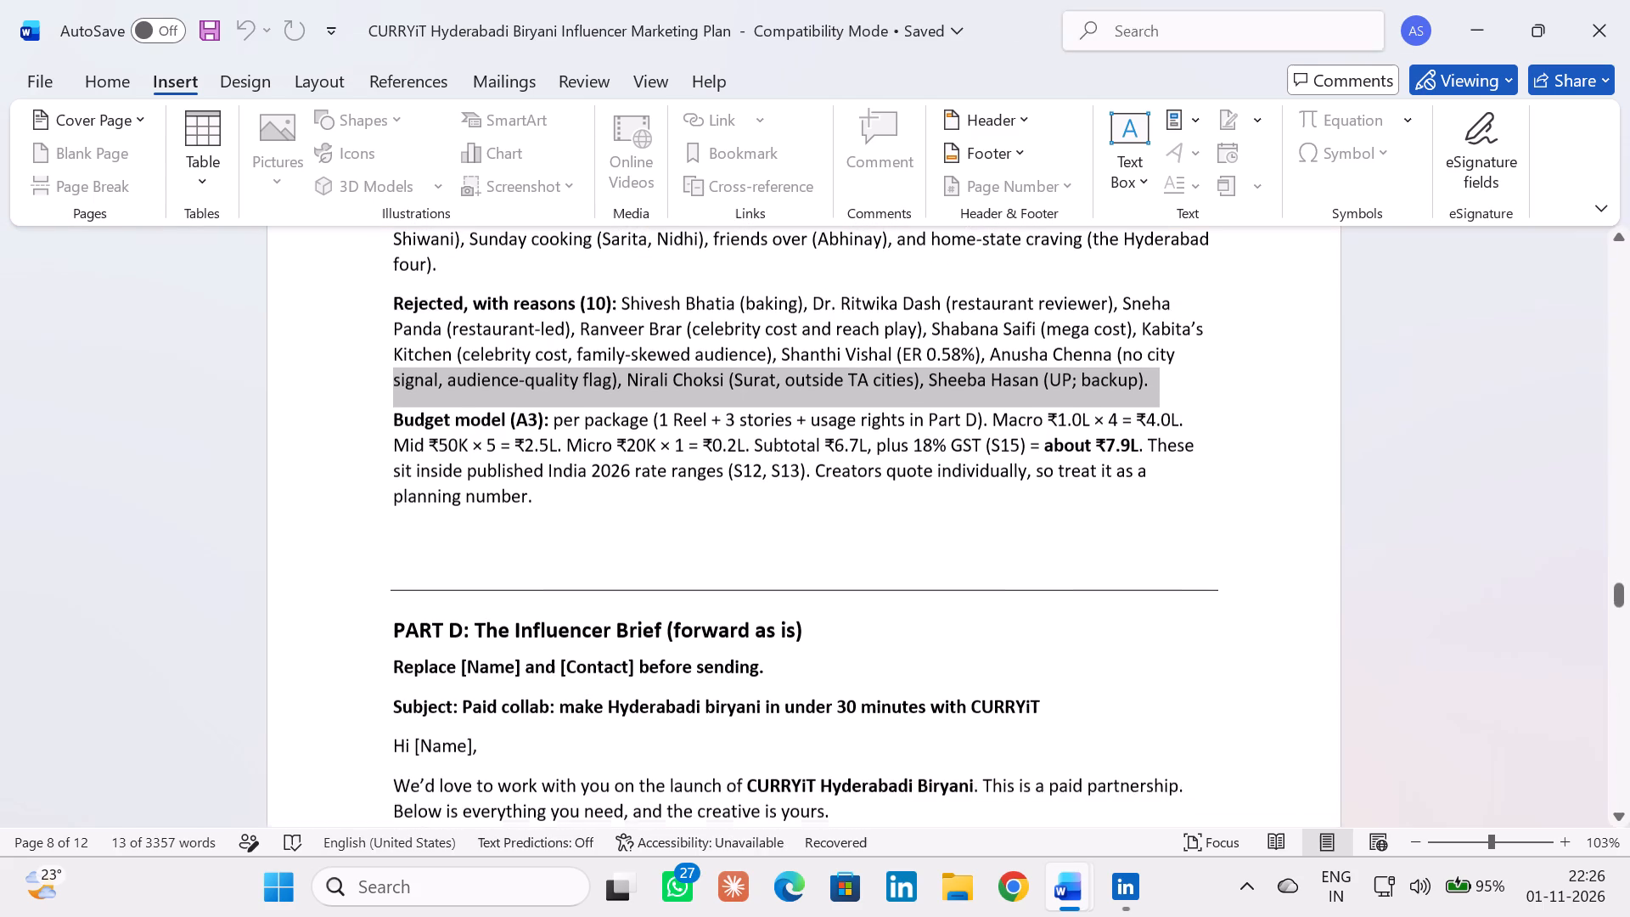
click(711, 488)
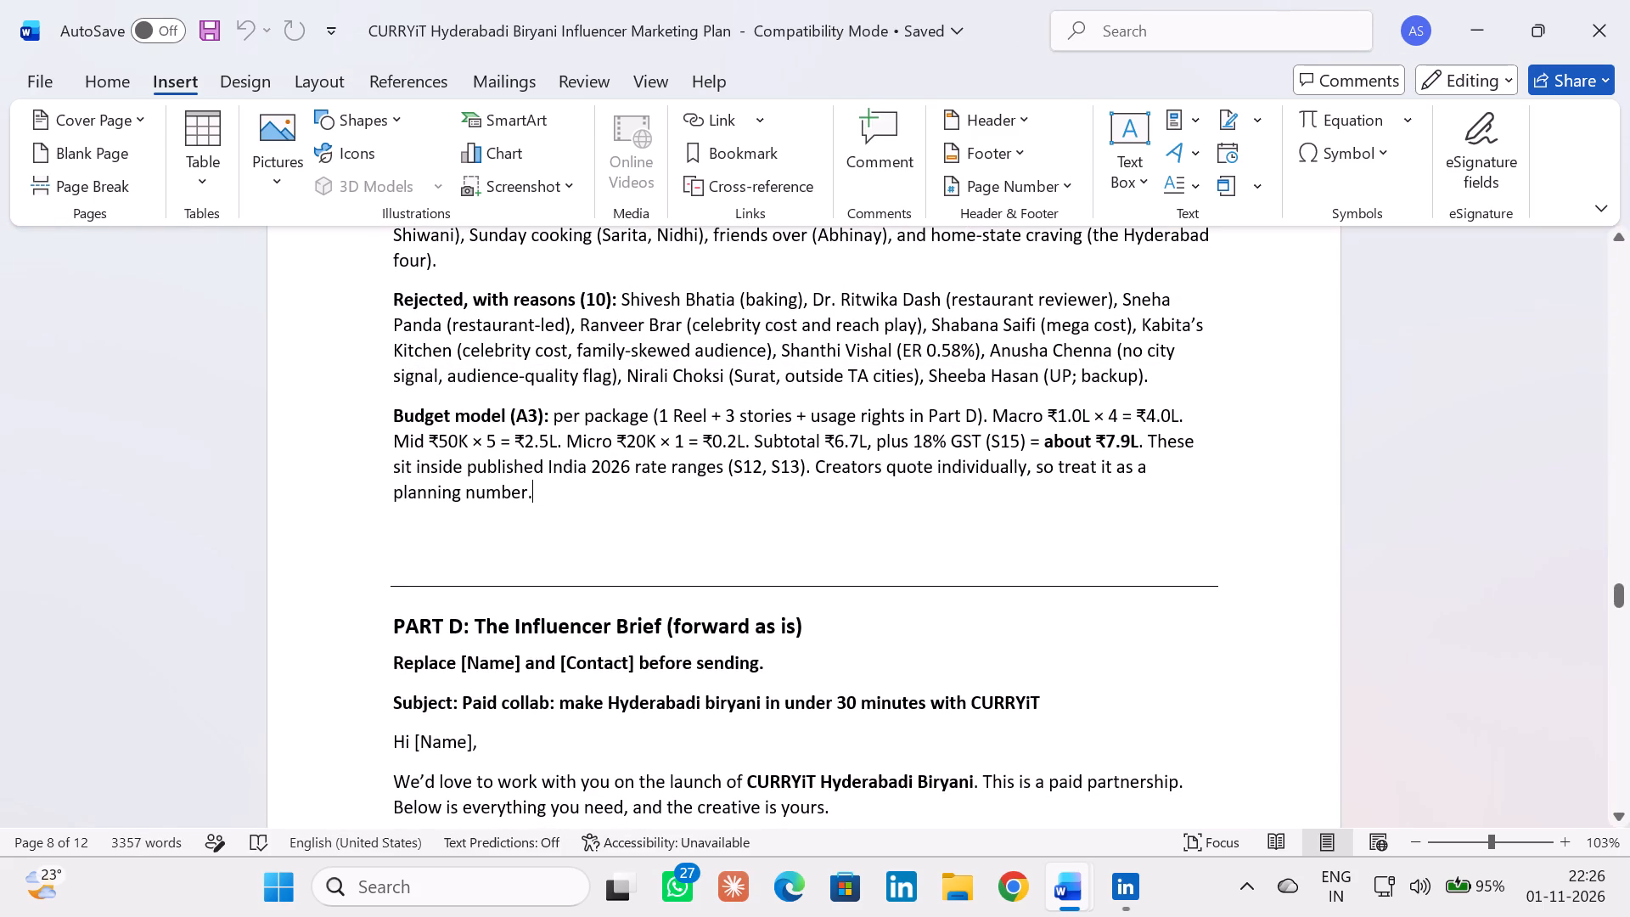
Insert the picture "WhatsApp Image 2026-11-01 at 10.17.39 PM" from Downloads on the blank line below the Budget model paragraph.
click(422, 557)
click(251, 131)
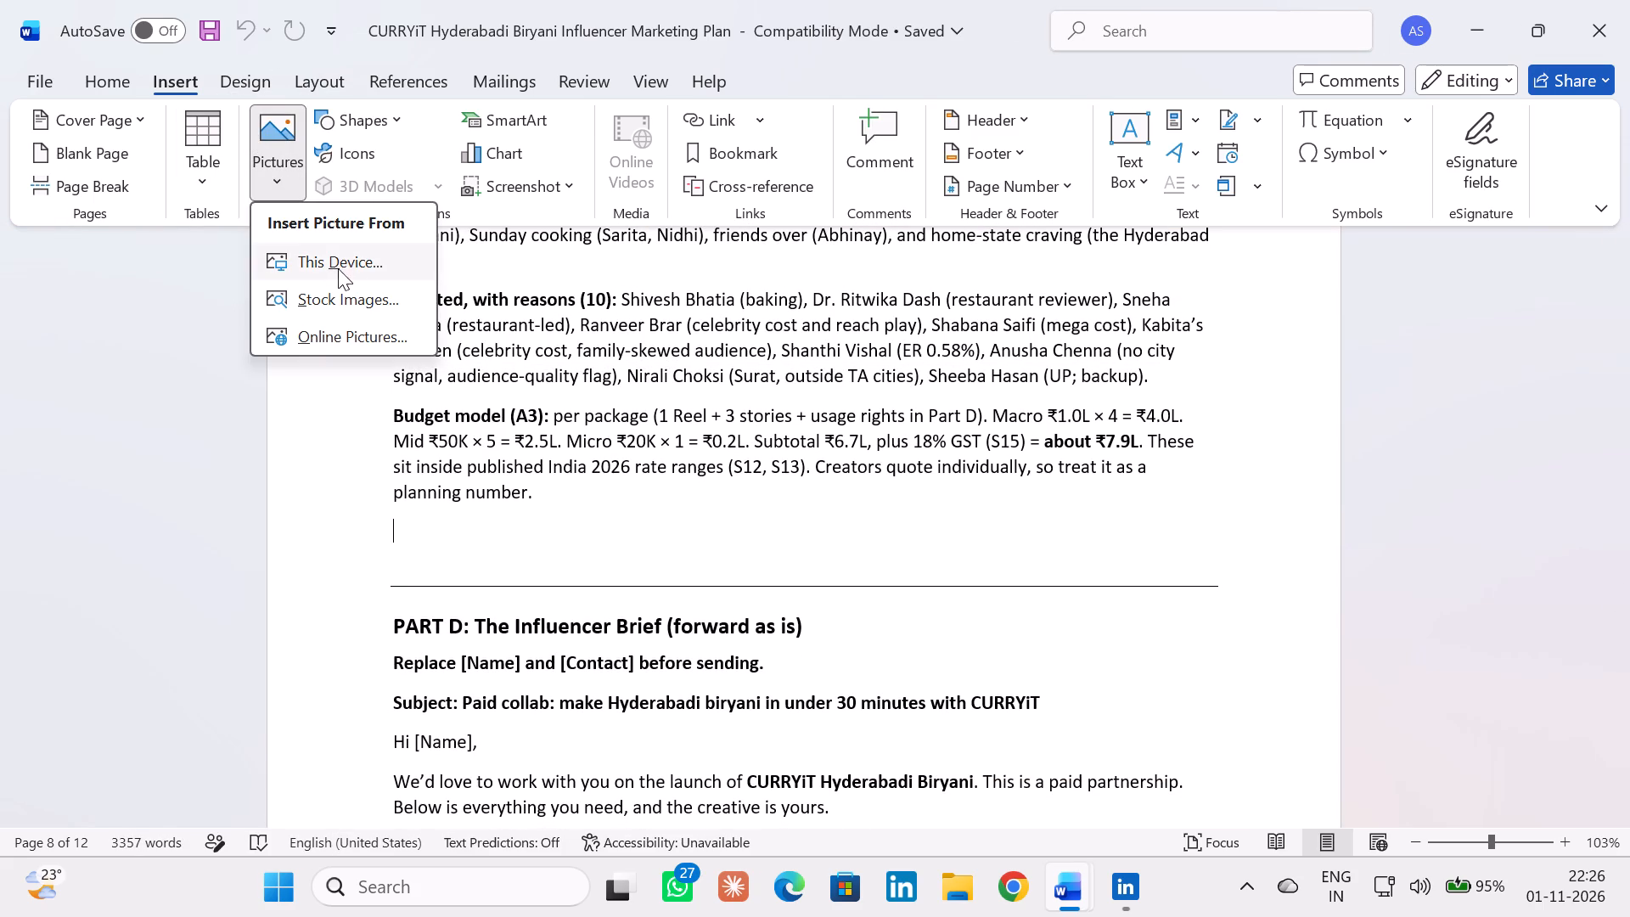
click(354, 266)
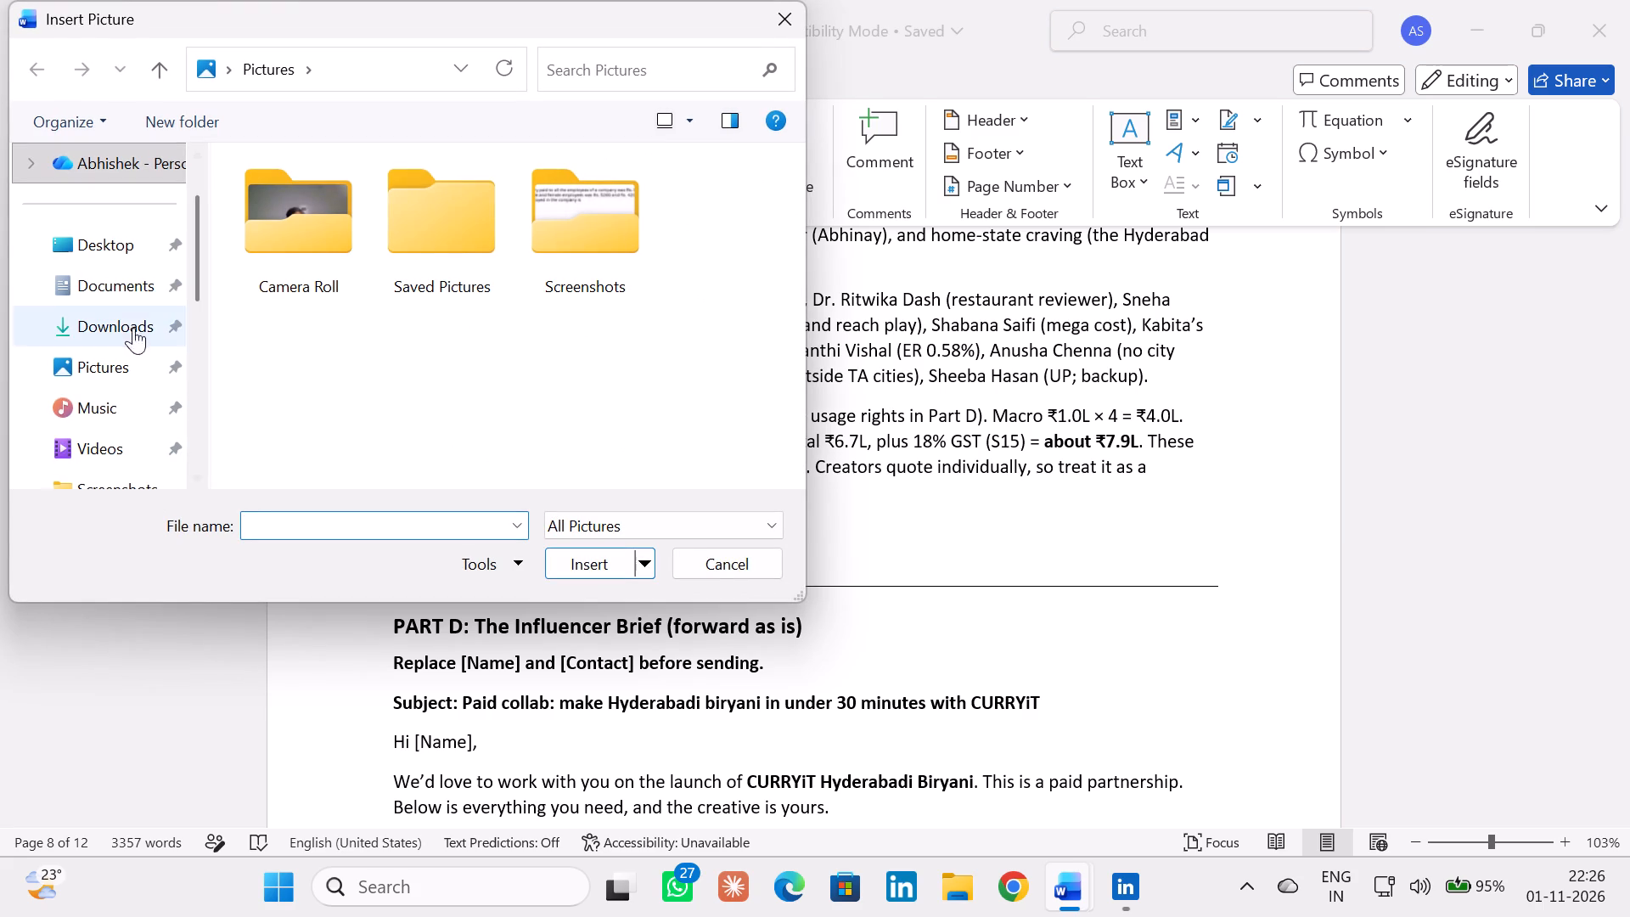
click(107, 323)
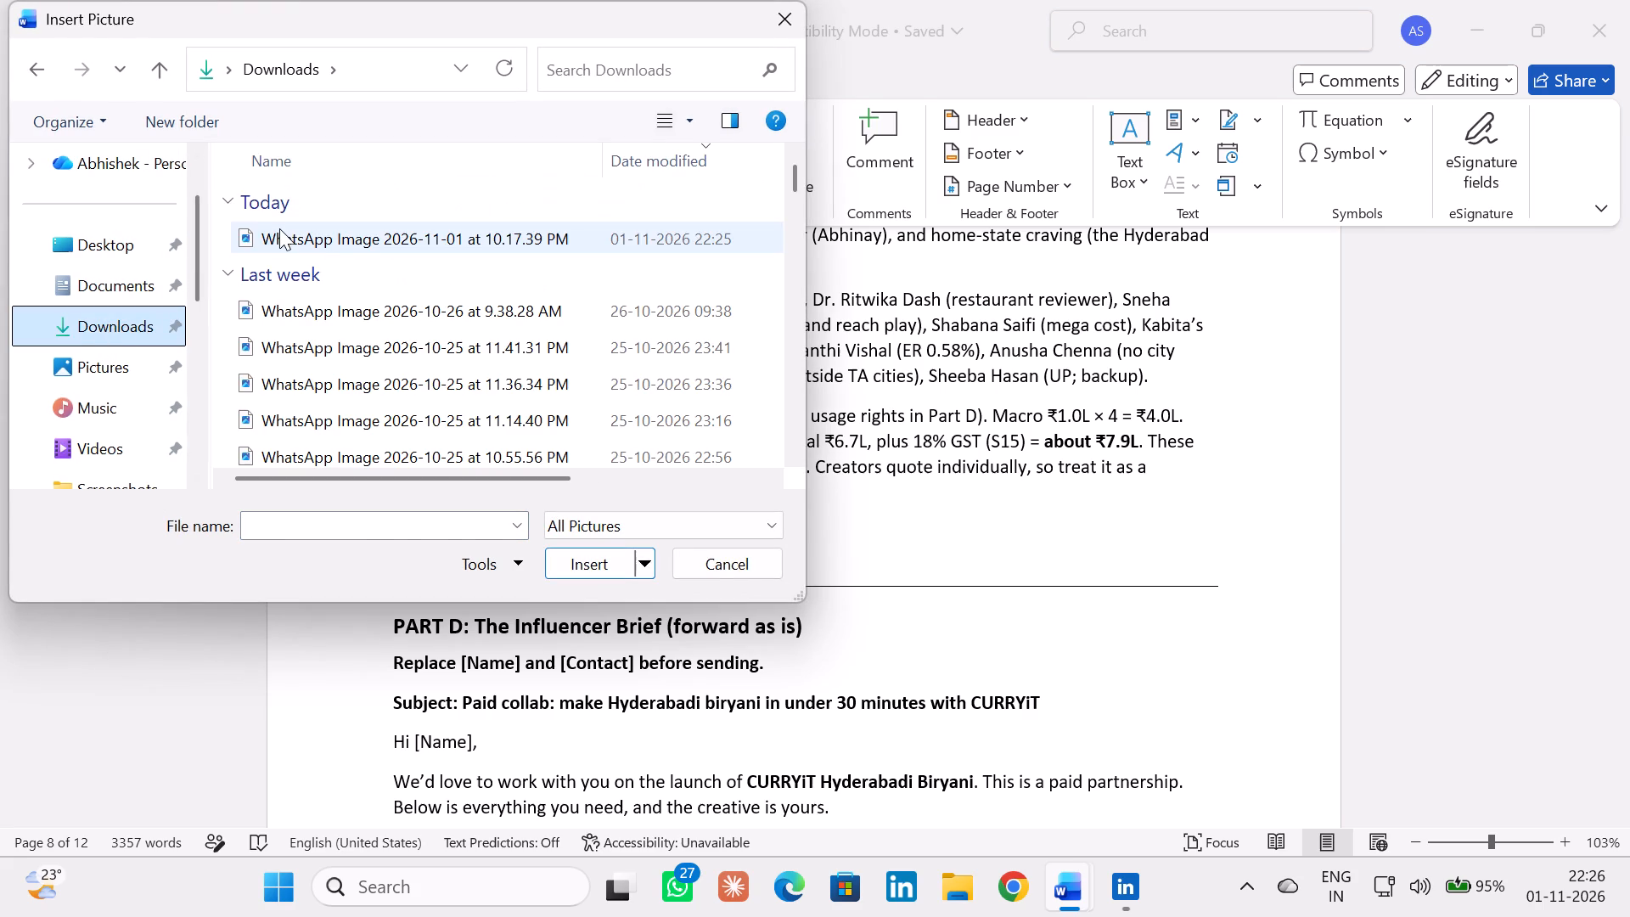
double_click(279, 230)
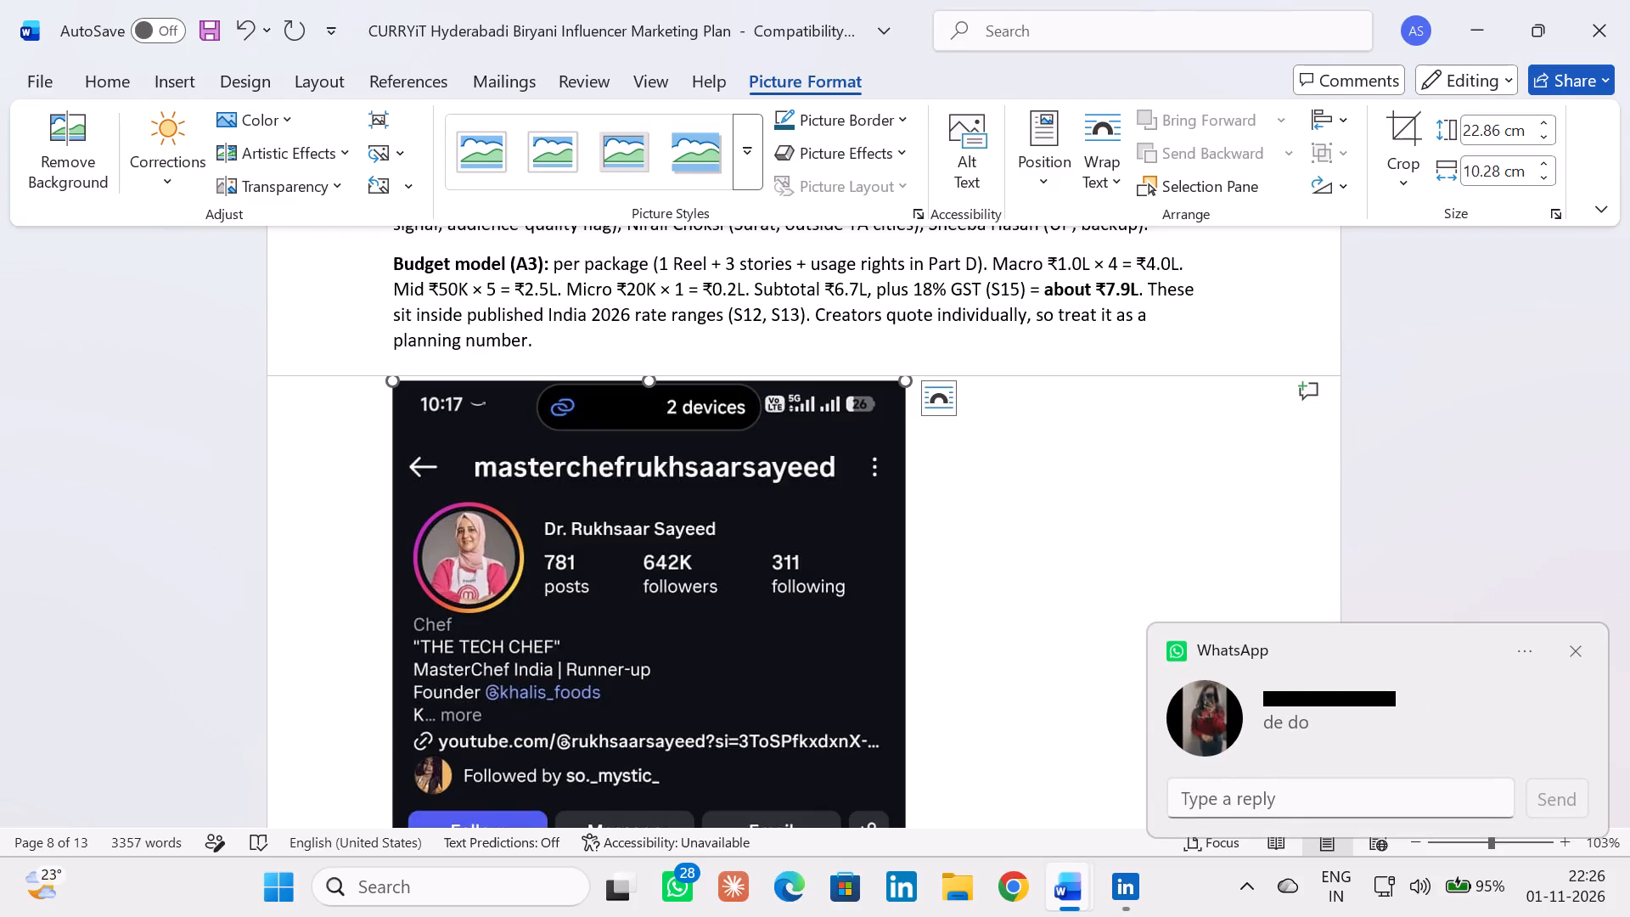
Shrink the inserted profile screenshot to about 6.58 cm high and 3.24 cm wide.
scroll(650, 555, down, 9)
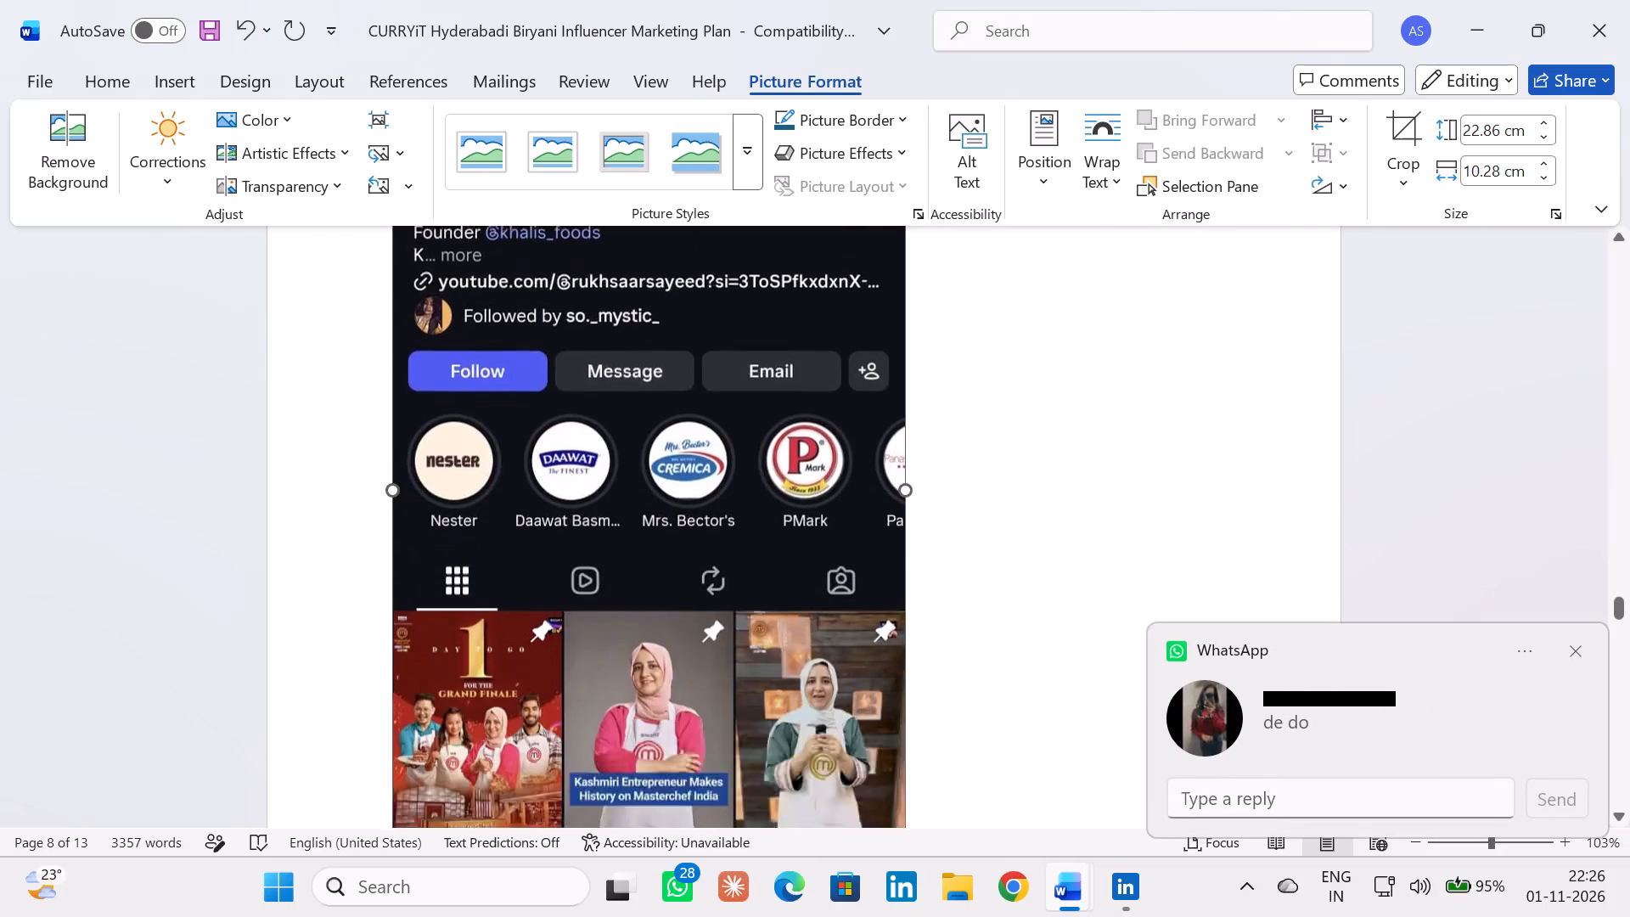
scroll(750, 520, down, 5)
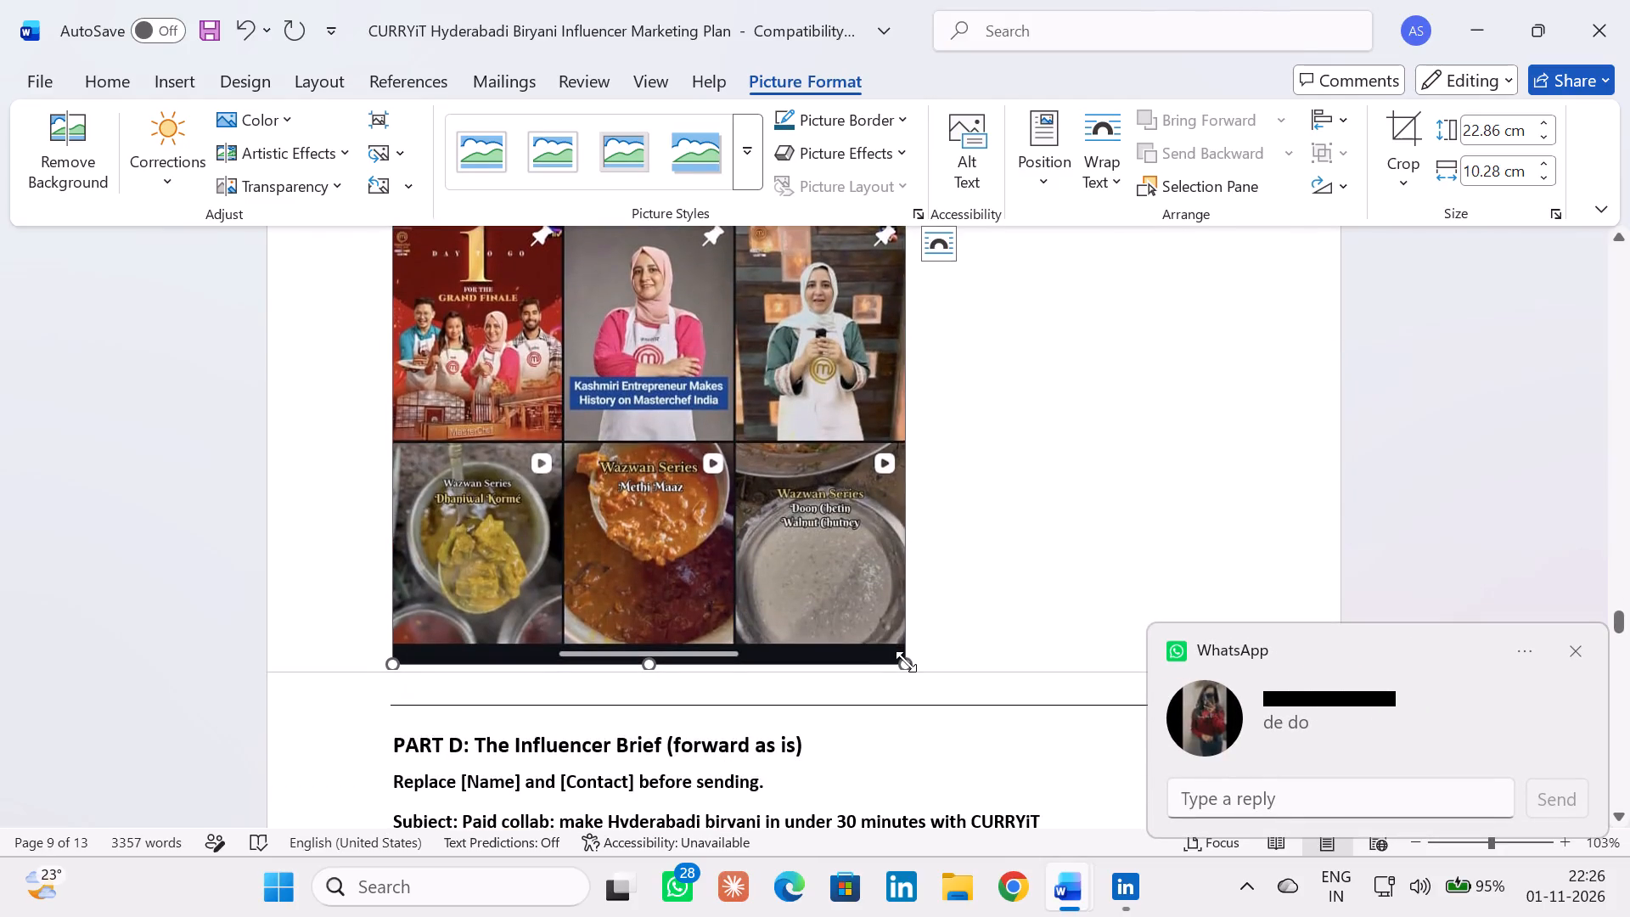
drag(906, 661, 714, 277)
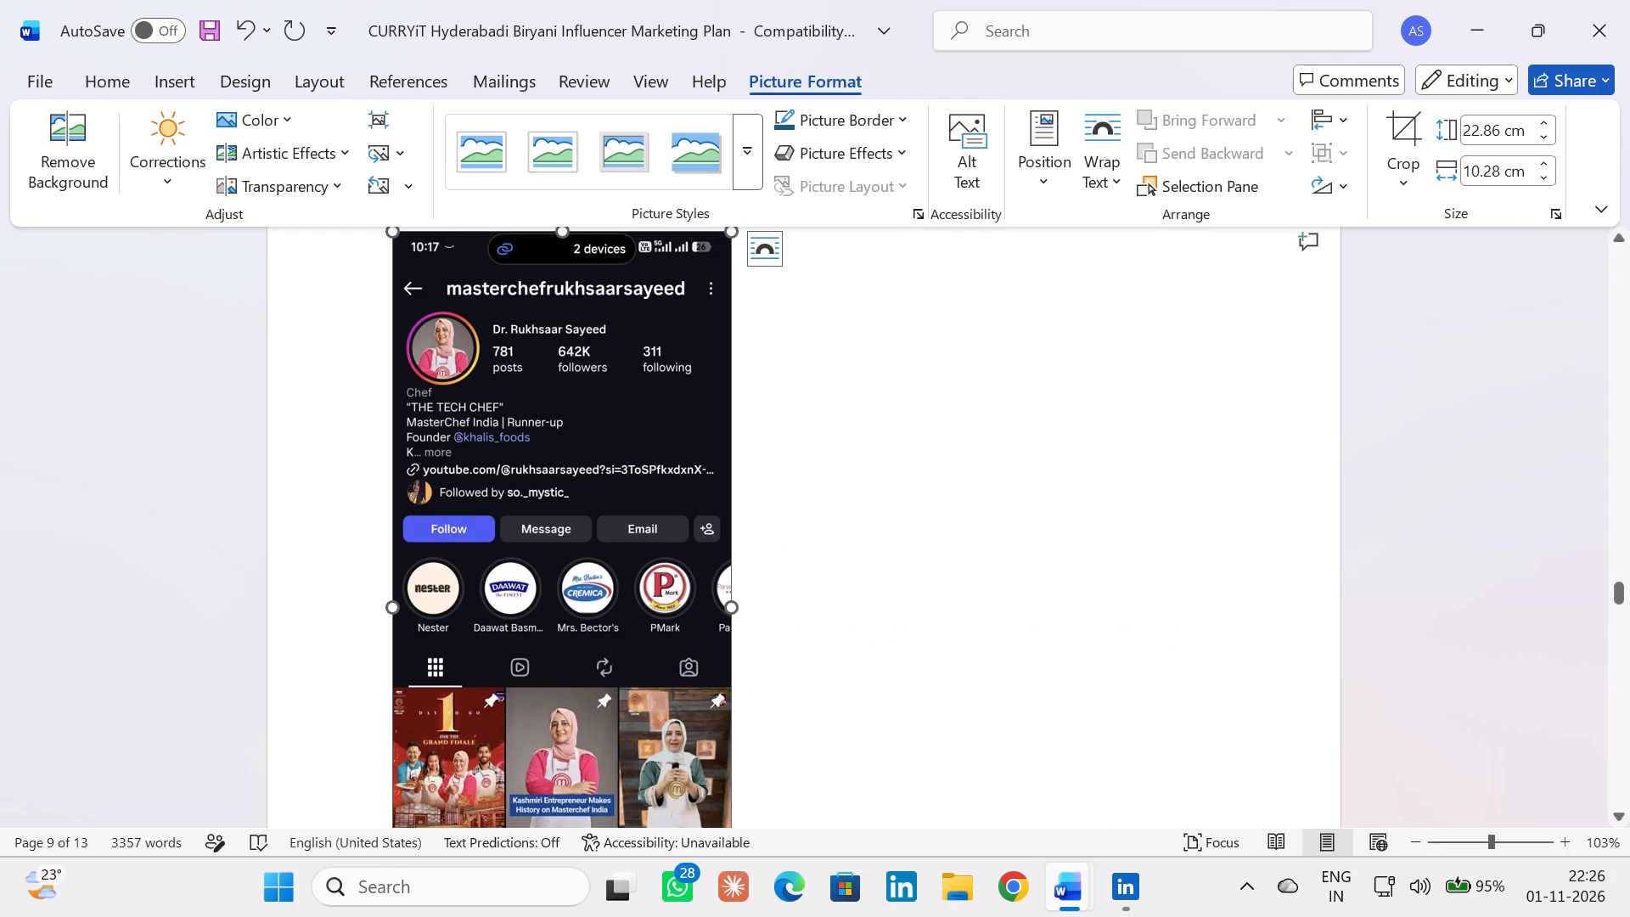
scroll(756, 664, down, 3)
drag(729, 796, 728, 780)
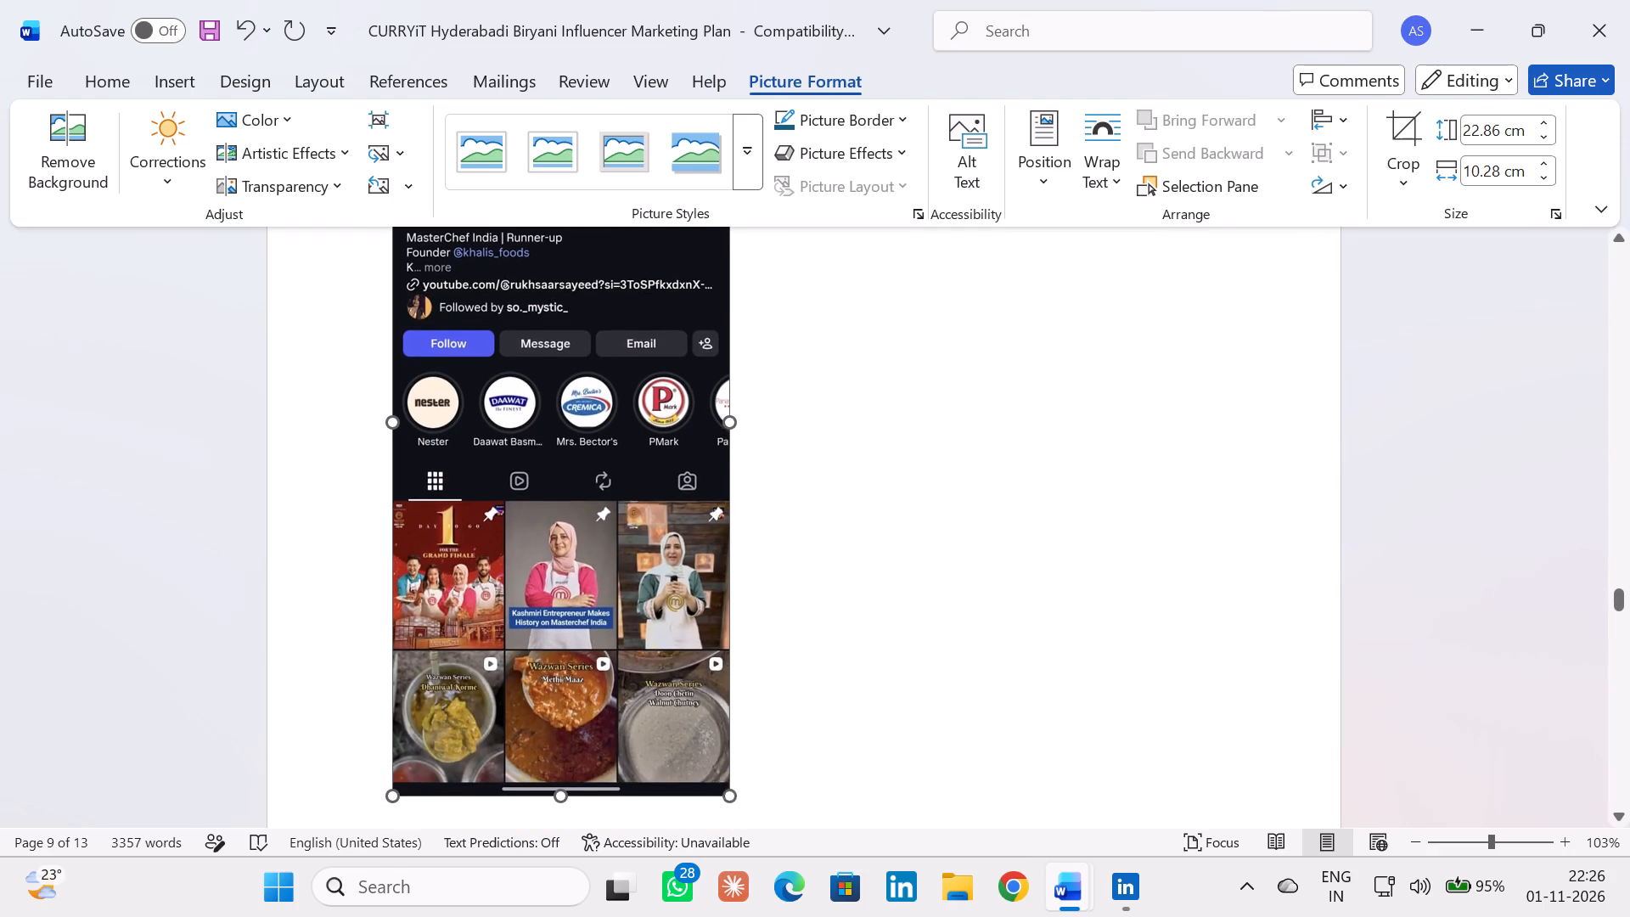
drag(728, 780, 570, 356)
scroll(673, 405, up, 1)
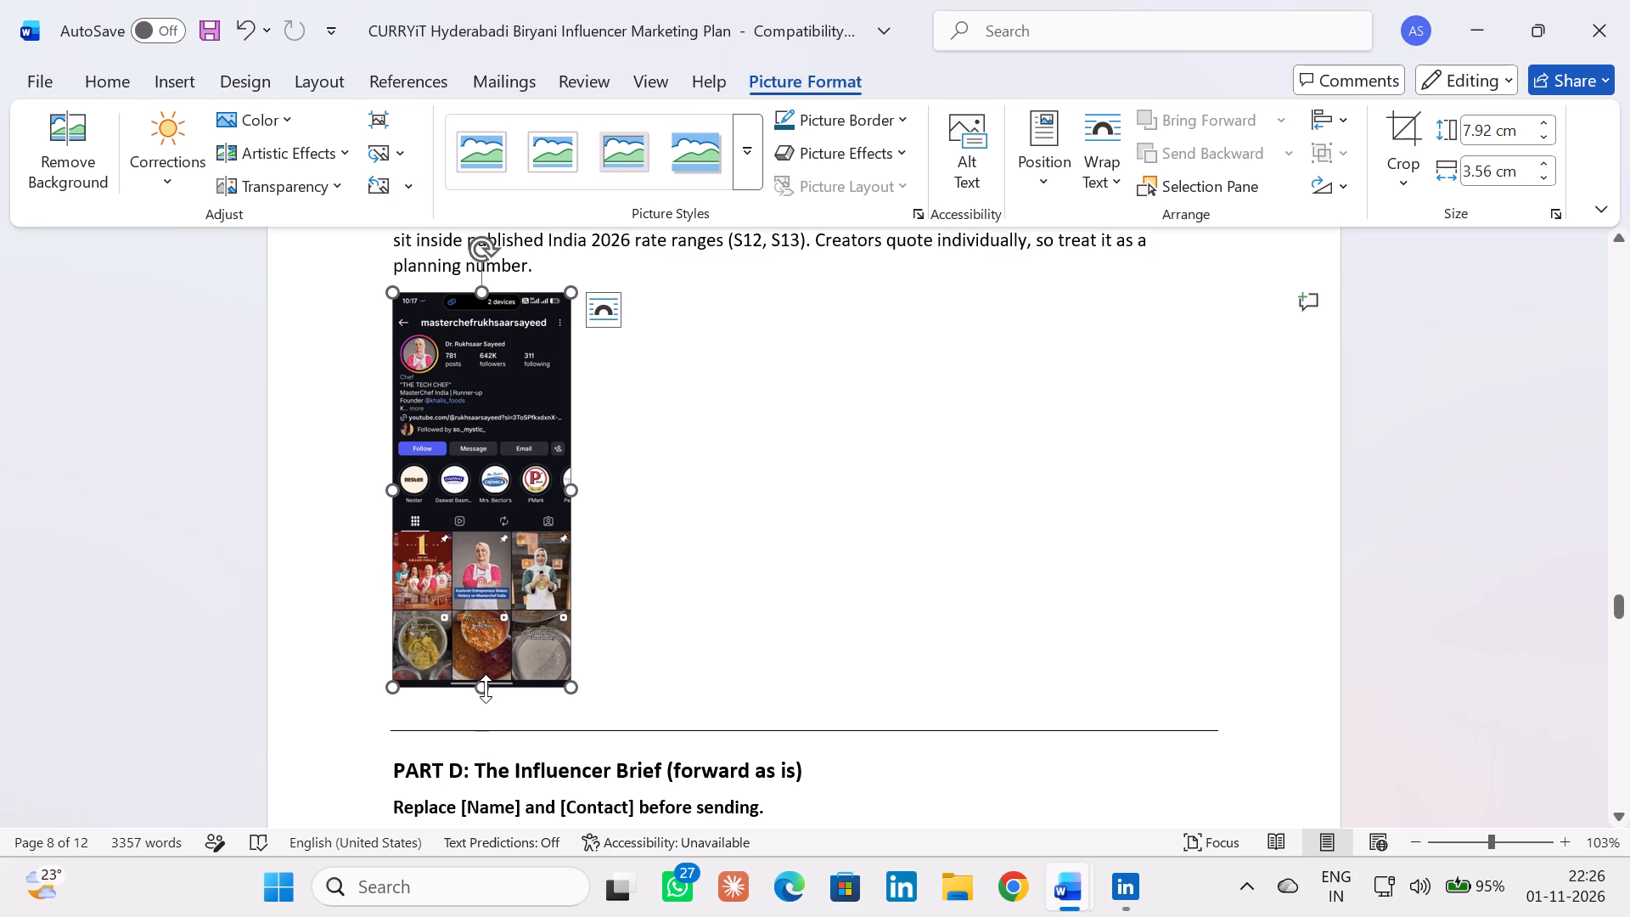
drag(484, 682, 468, 650)
right_click(487, 513)
click(469, 508)
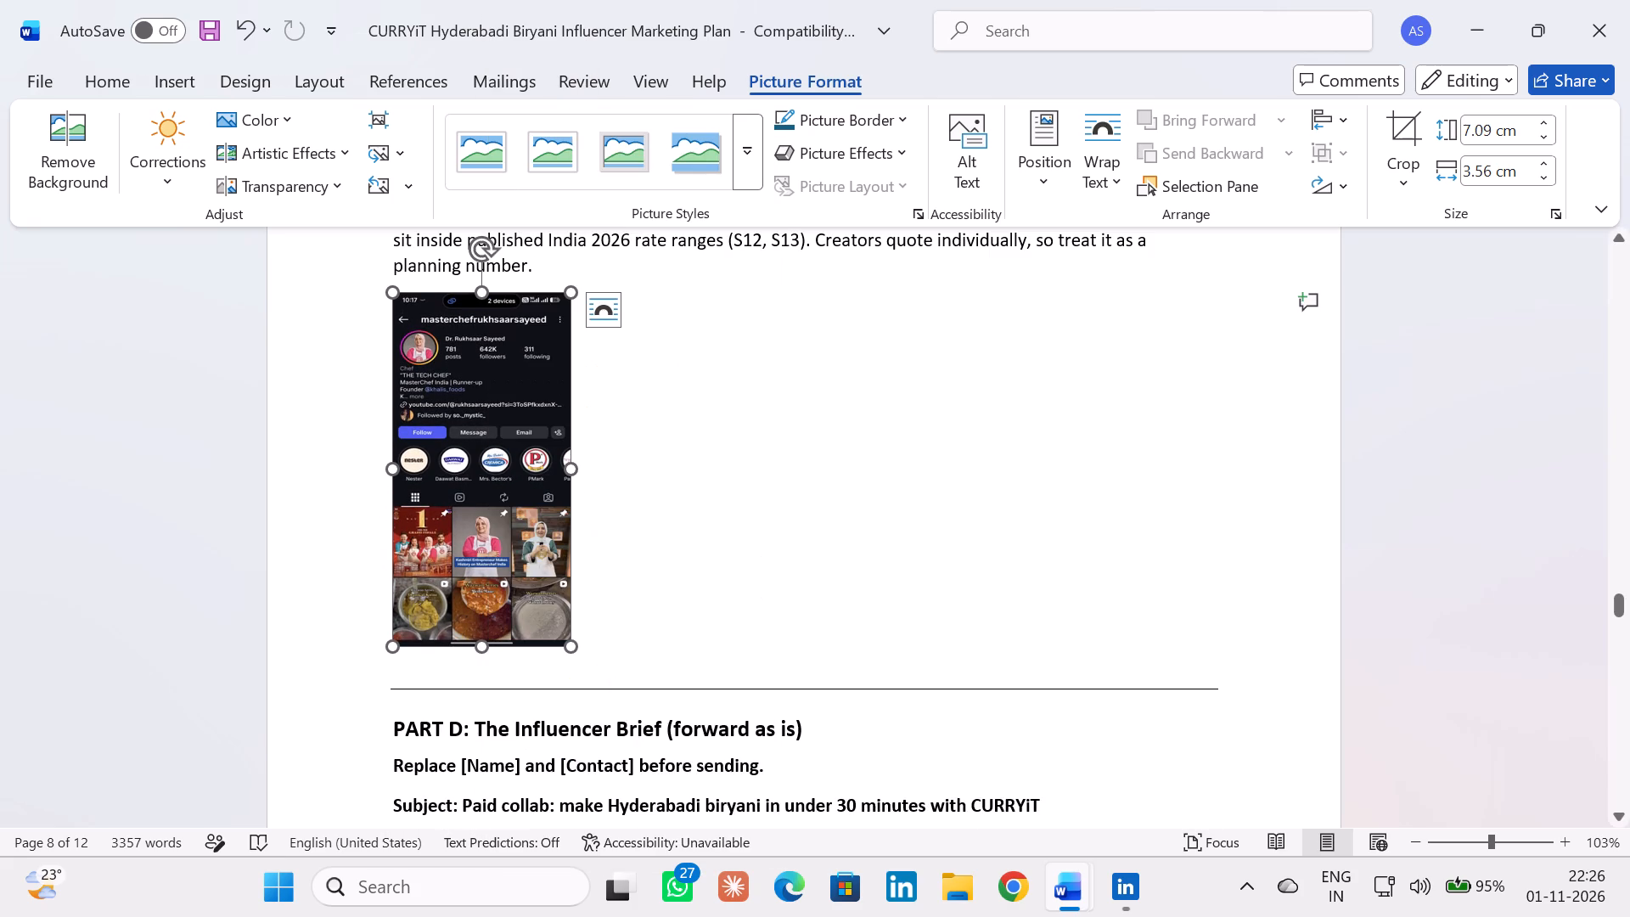
drag(392, 644, 412, 616)
drag(471, 614, 464, 618)
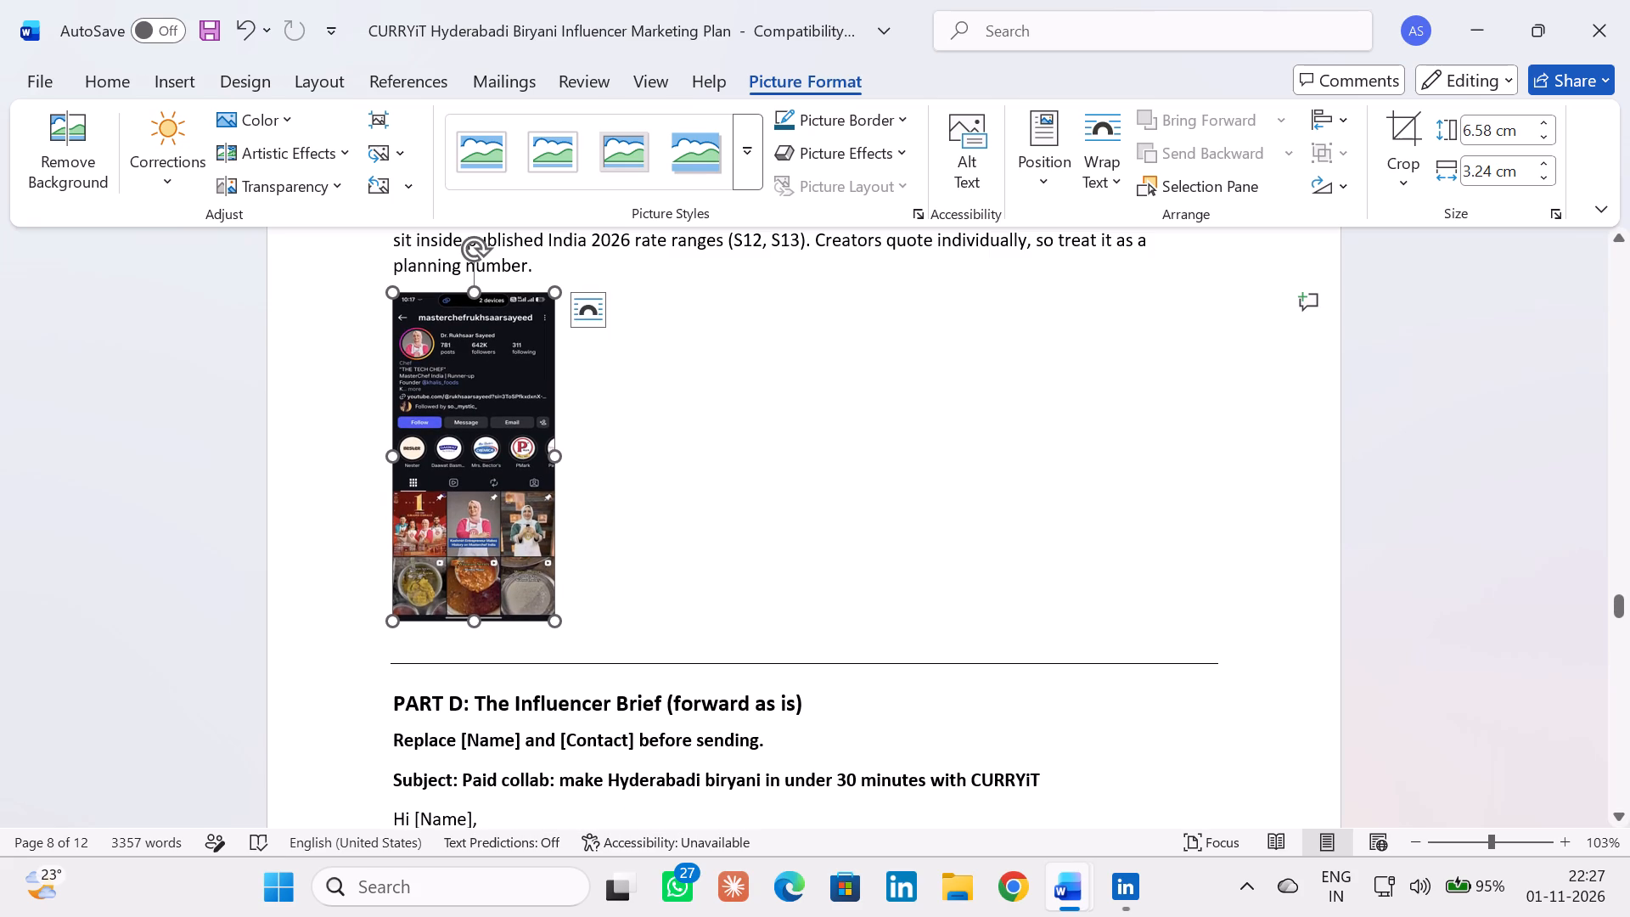
drag(497, 439, 509, 398)
drag(494, 450, 515, 430)
click(625, 497)
Place the insertion point just after the profile screenshot and add a space.
scroll(710, 372, up, 1)
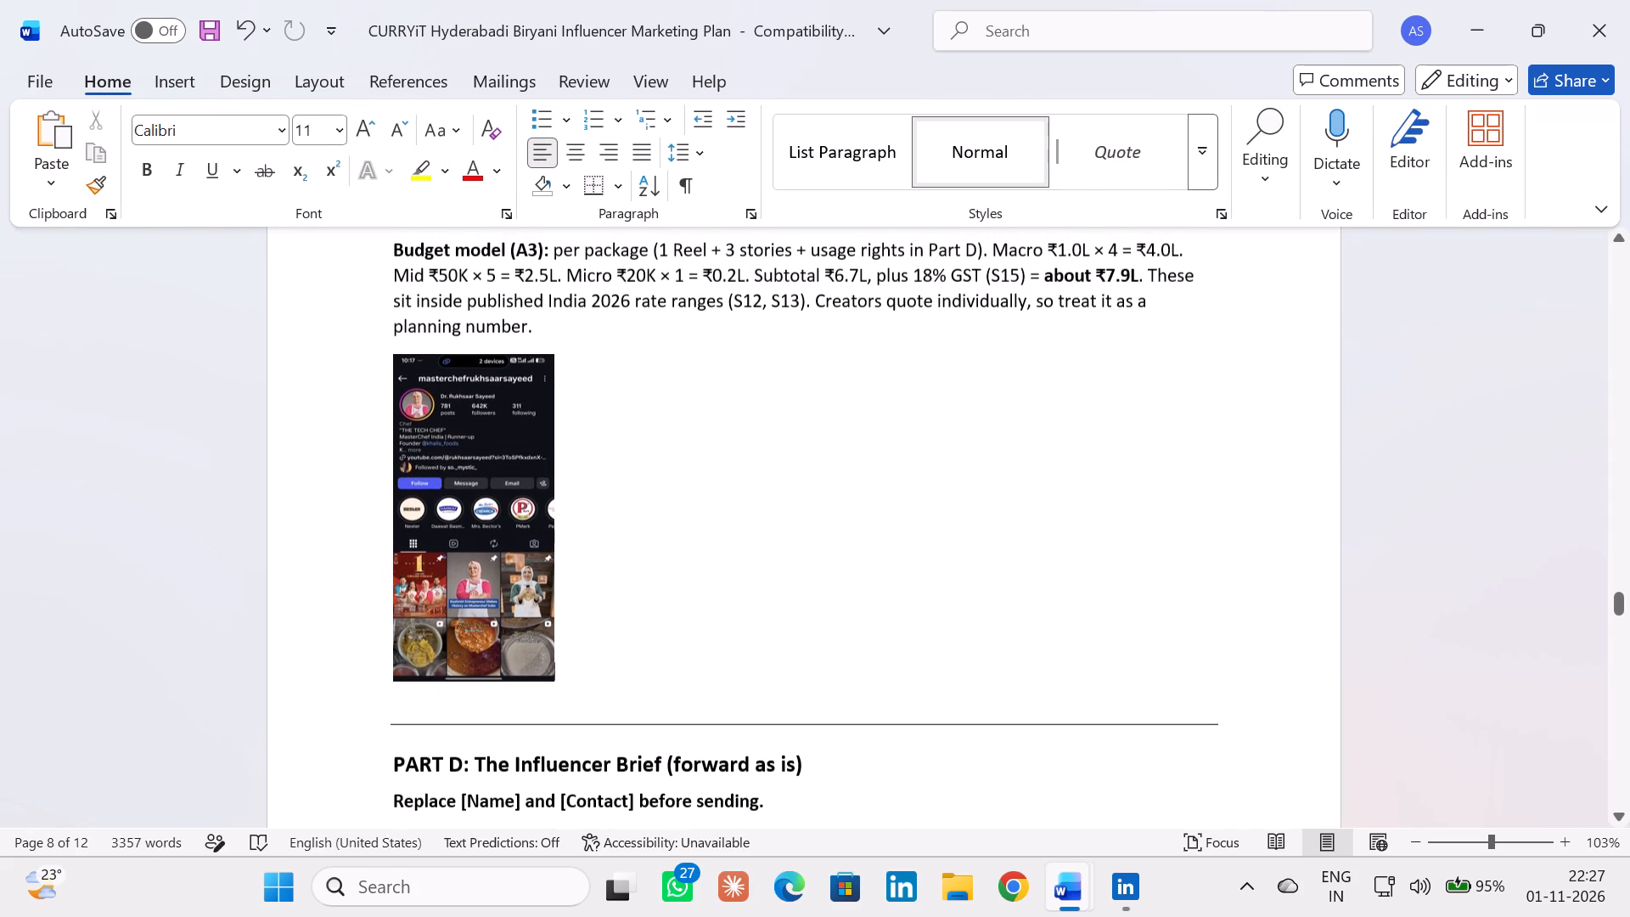
click(613, 385)
click(612, 363)
click(572, 354)
click(582, 374)
drag(583, 656, 581, 665)
click(577, 685)
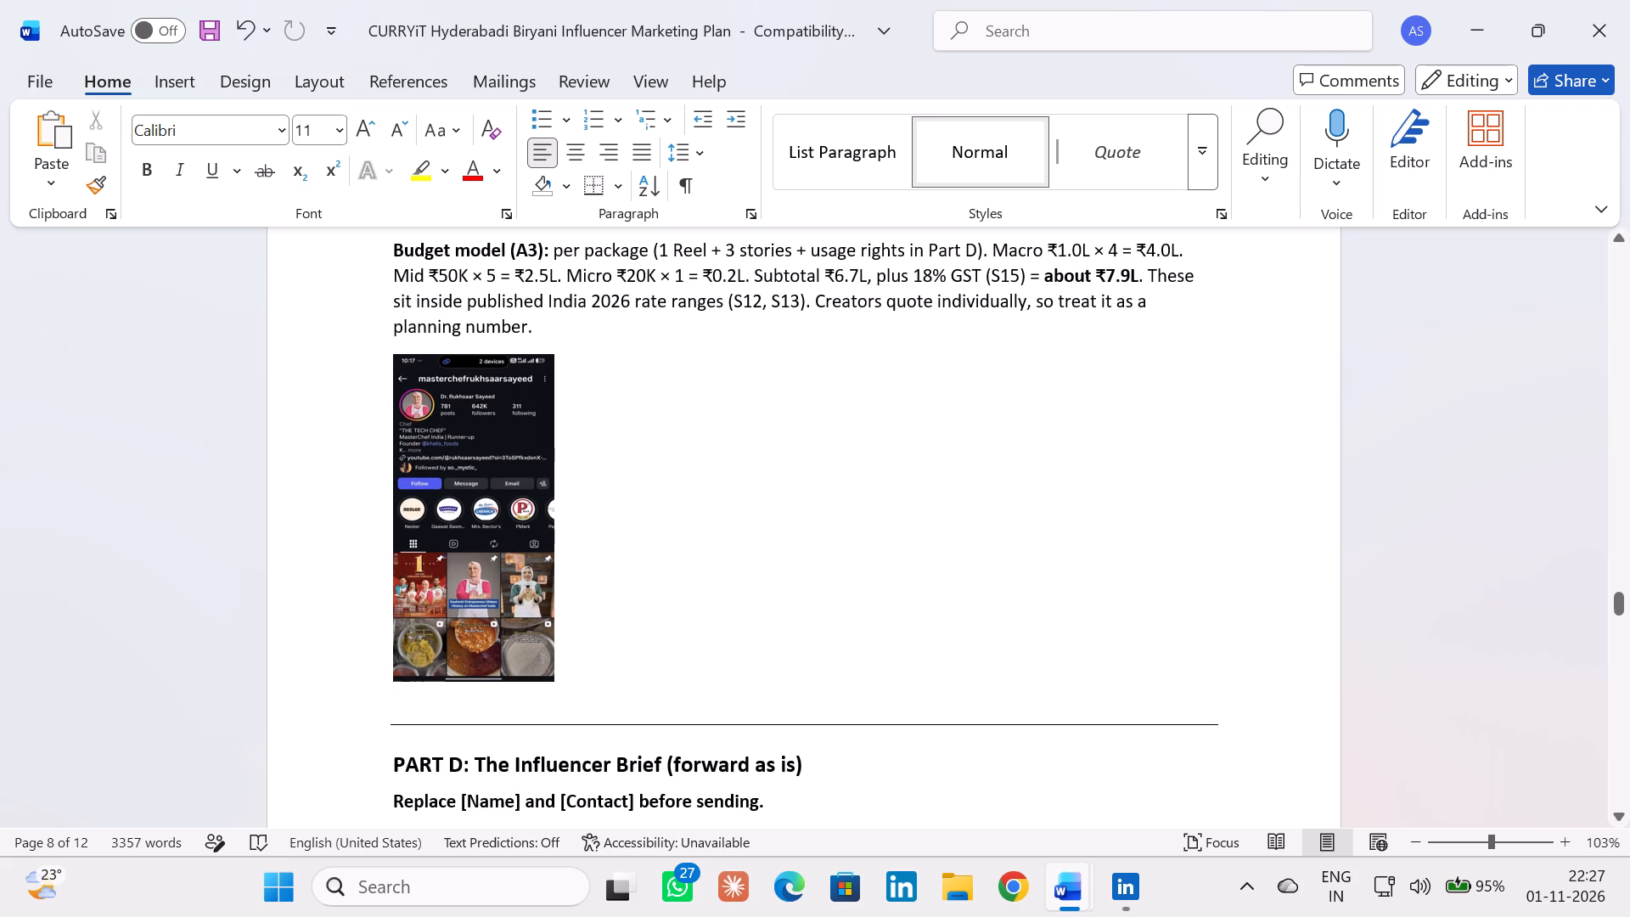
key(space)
Review the table of the 10 remaining creators with their tiers, portfolio roles and specific reasons.
scroll(604, 468, up, 6)
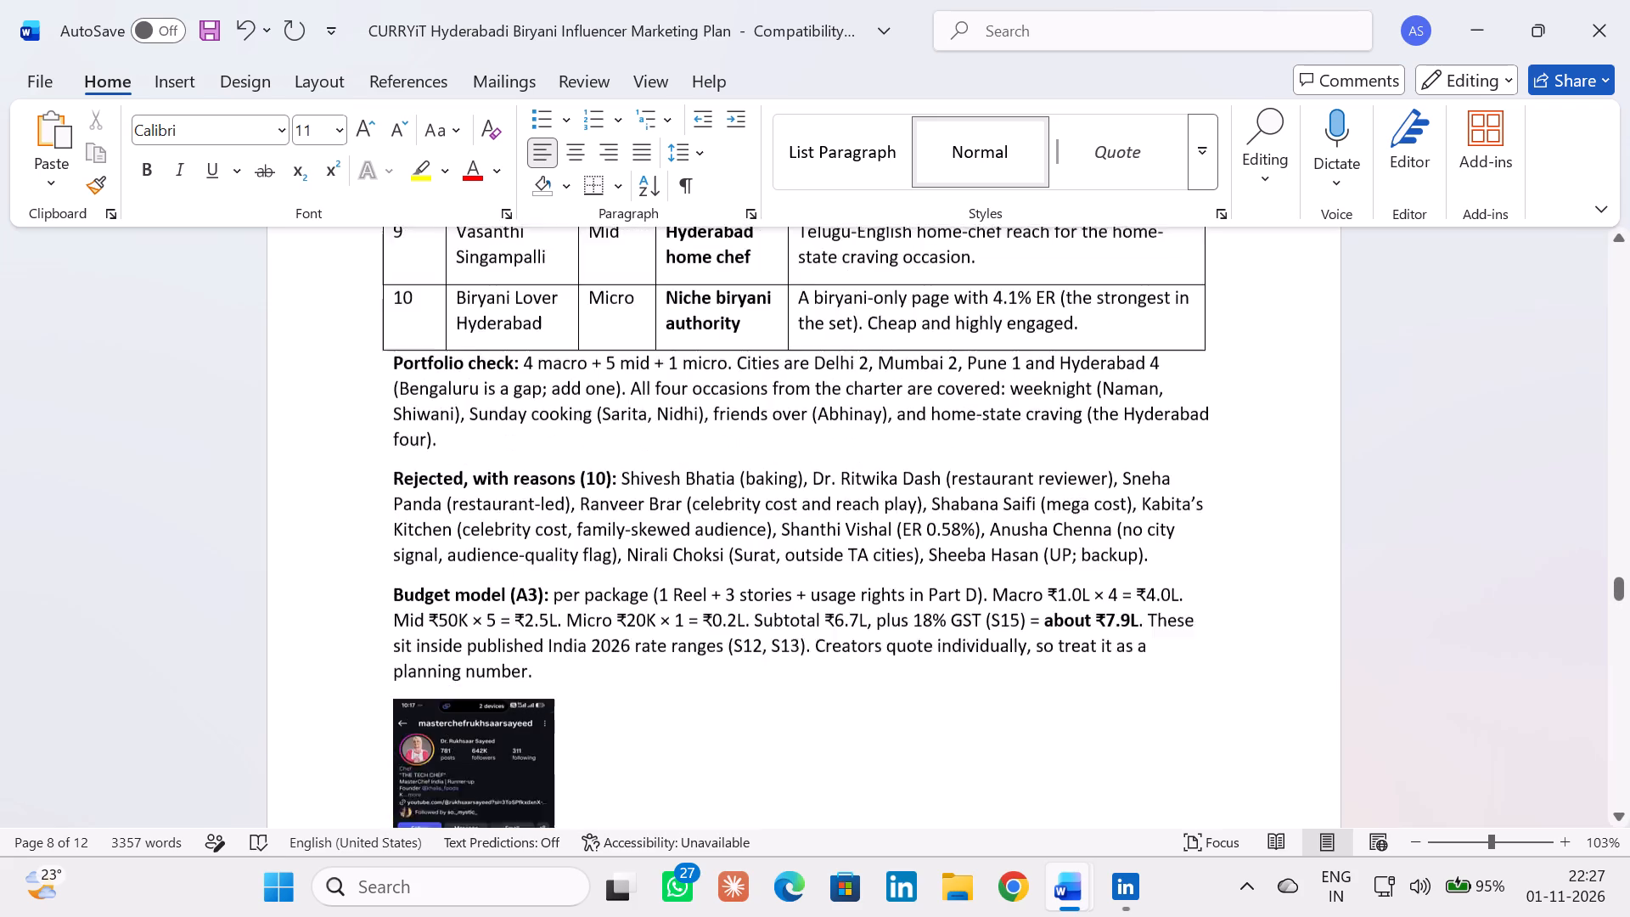
scroll(604, 468, up, 12)
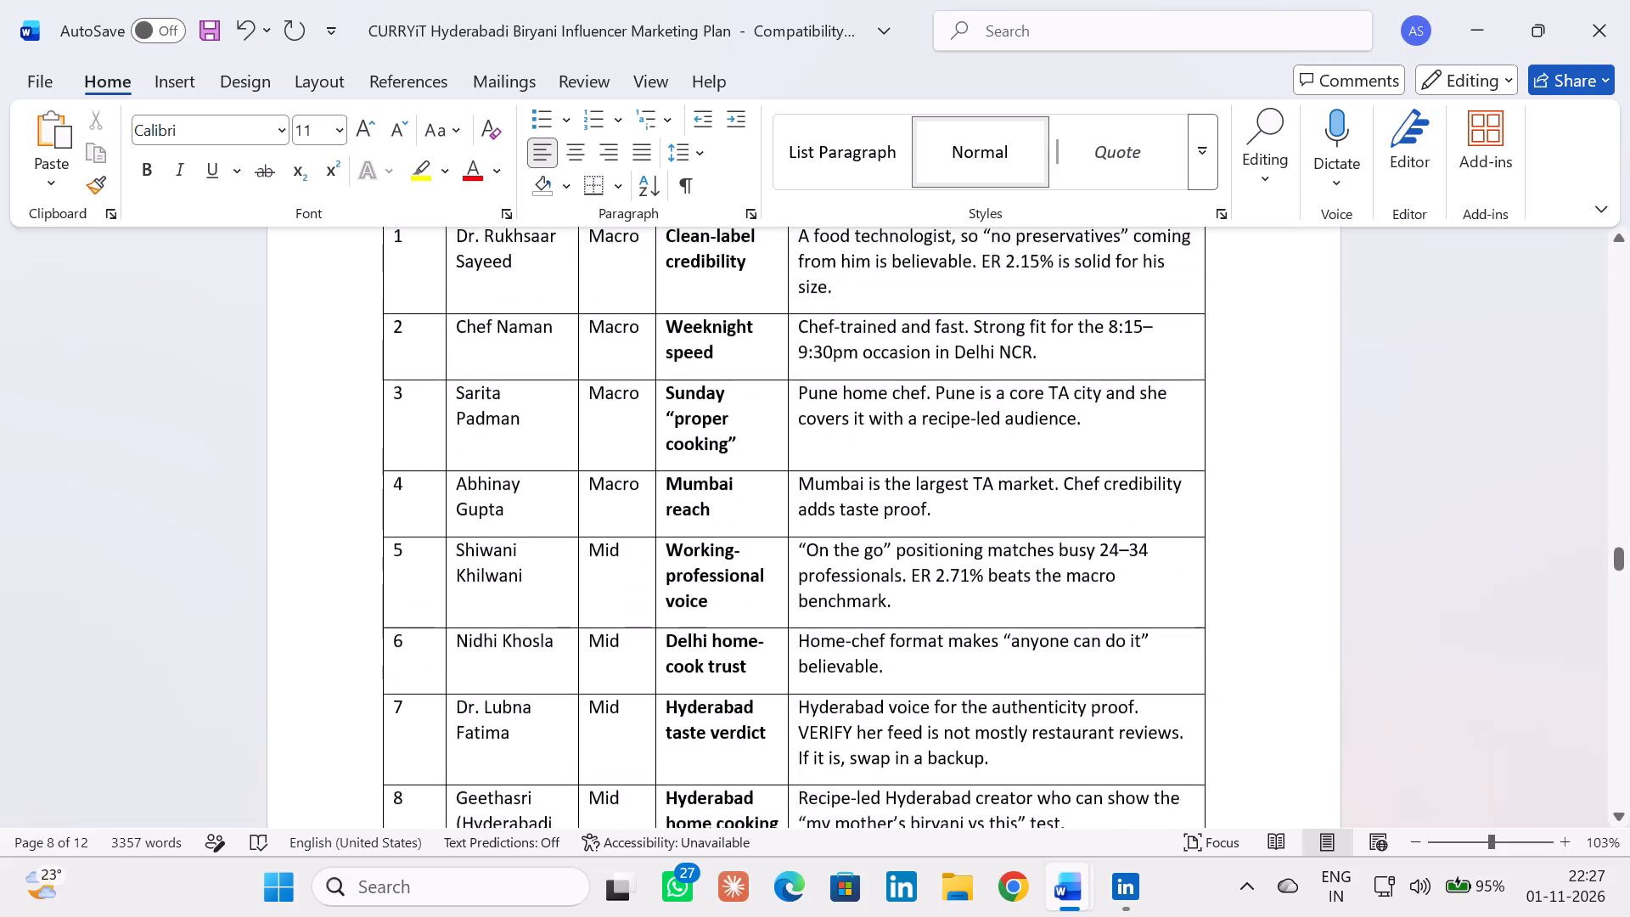
scroll(604, 468, up, 3)
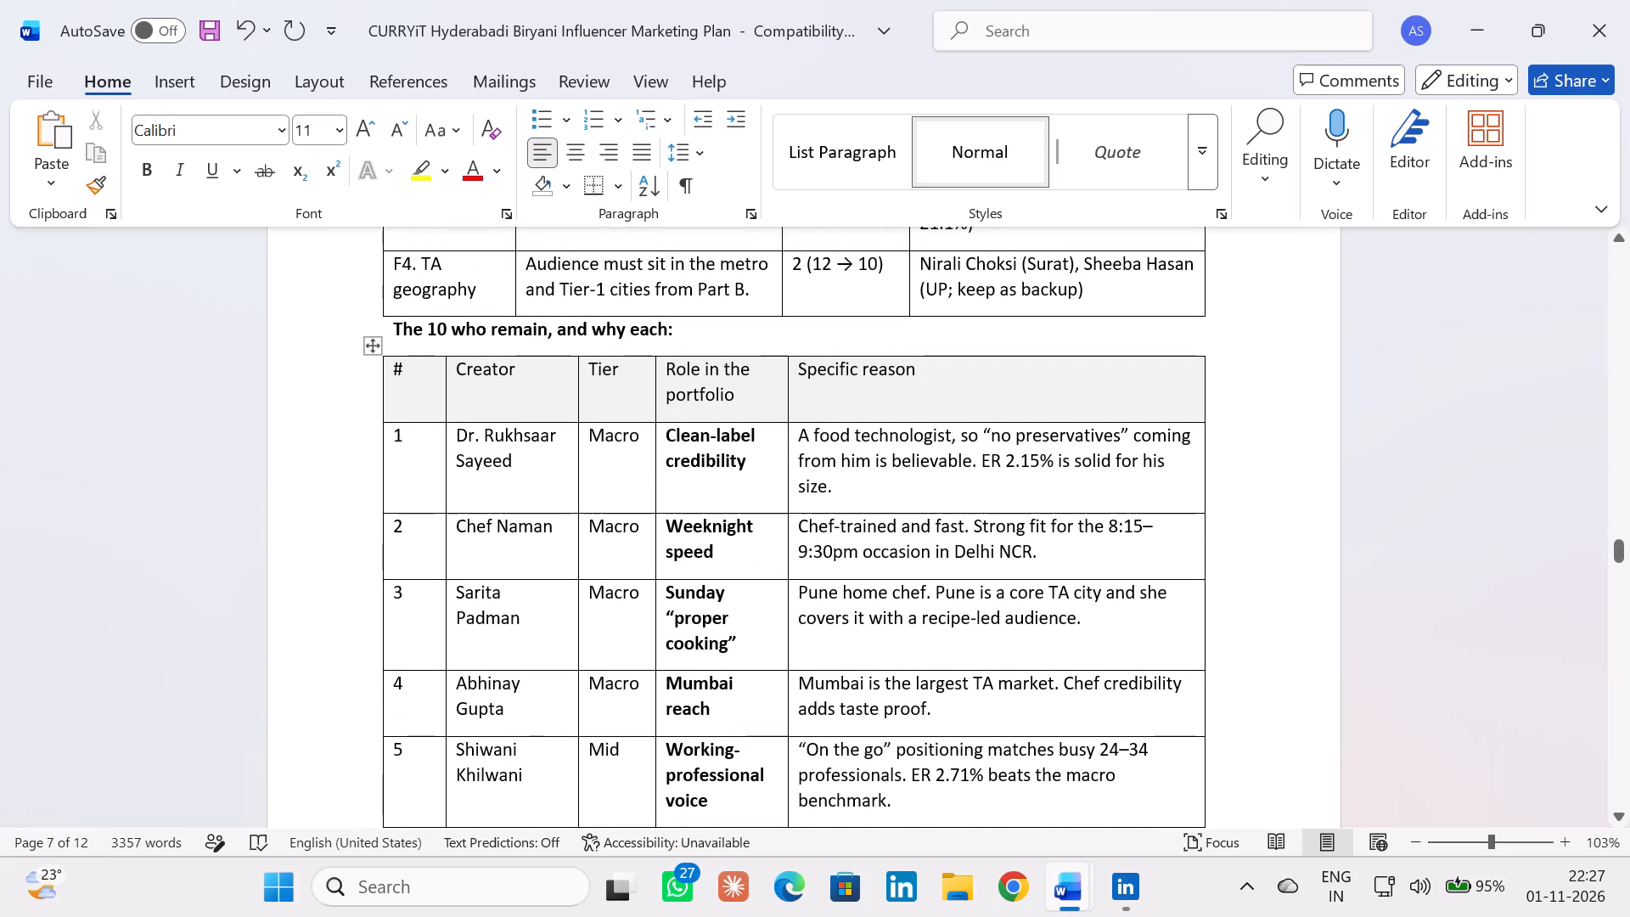
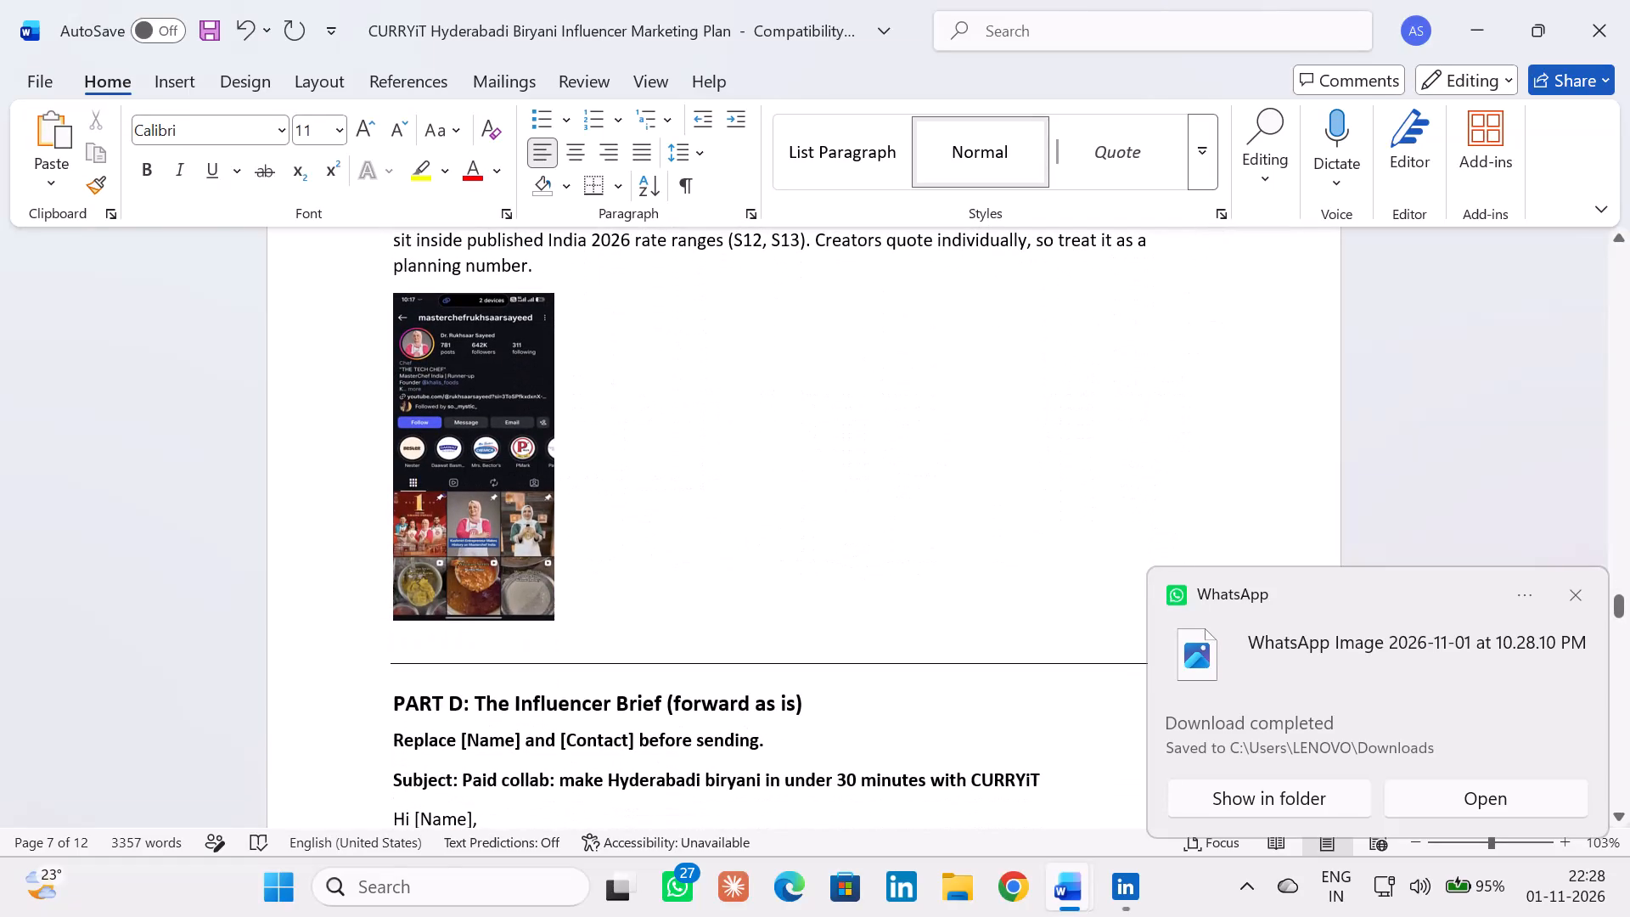
Insert the downloaded picture WhatsApp Image 2026-11-01 at 10.28.10 PM beside the first creator profile screenshot, below the Budget model.
click(187, 74)
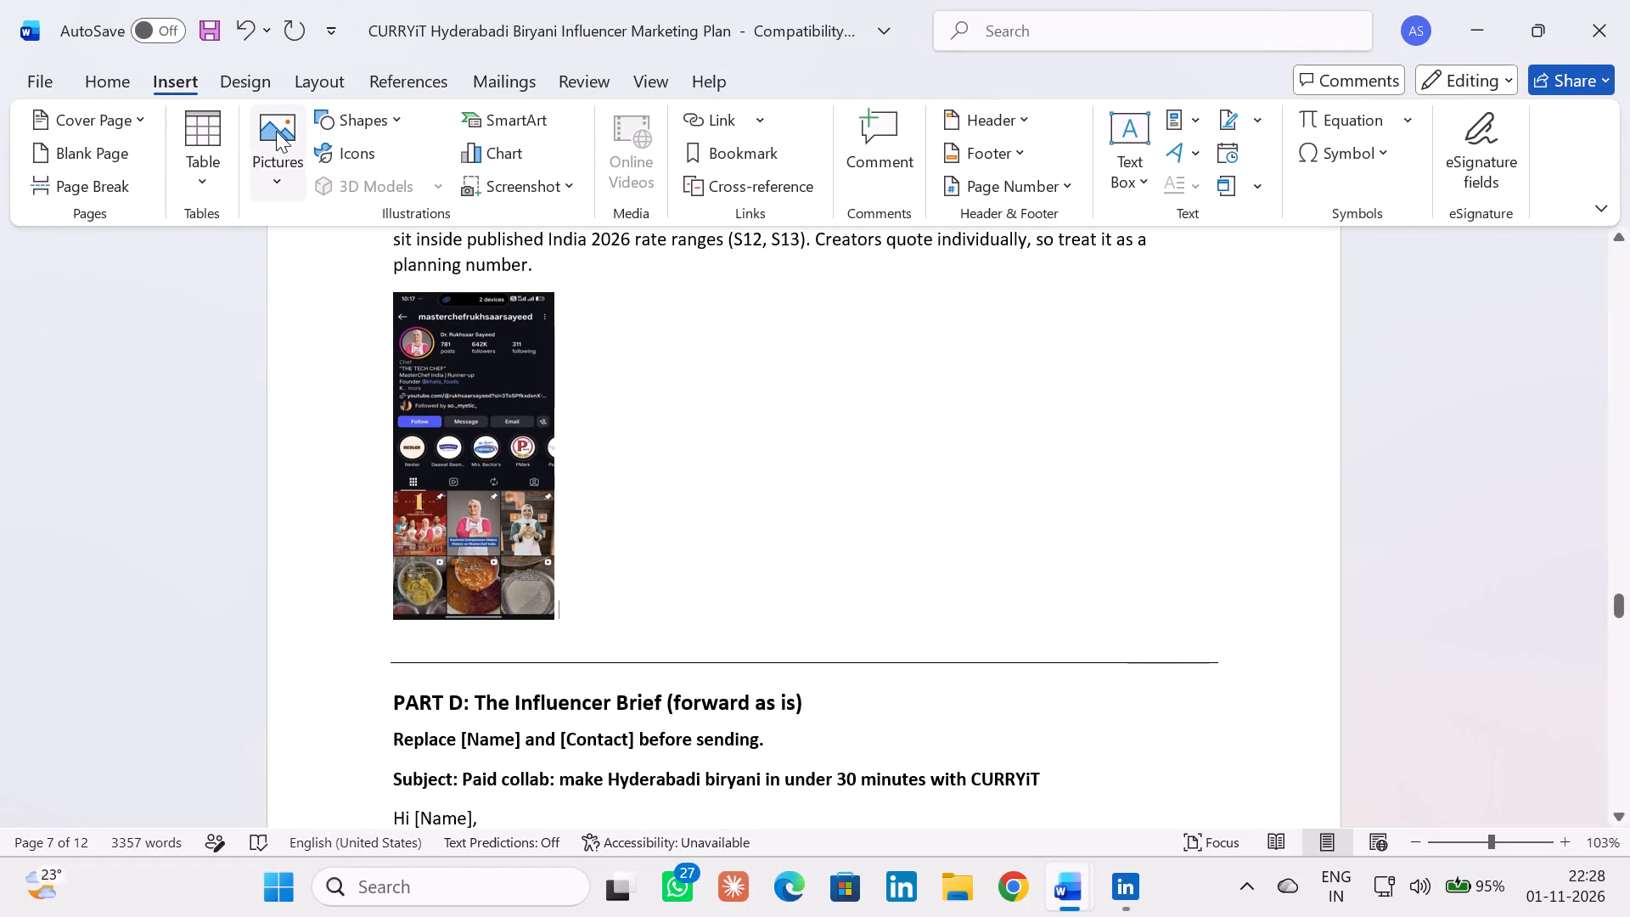
click(276, 131)
click(330, 262)
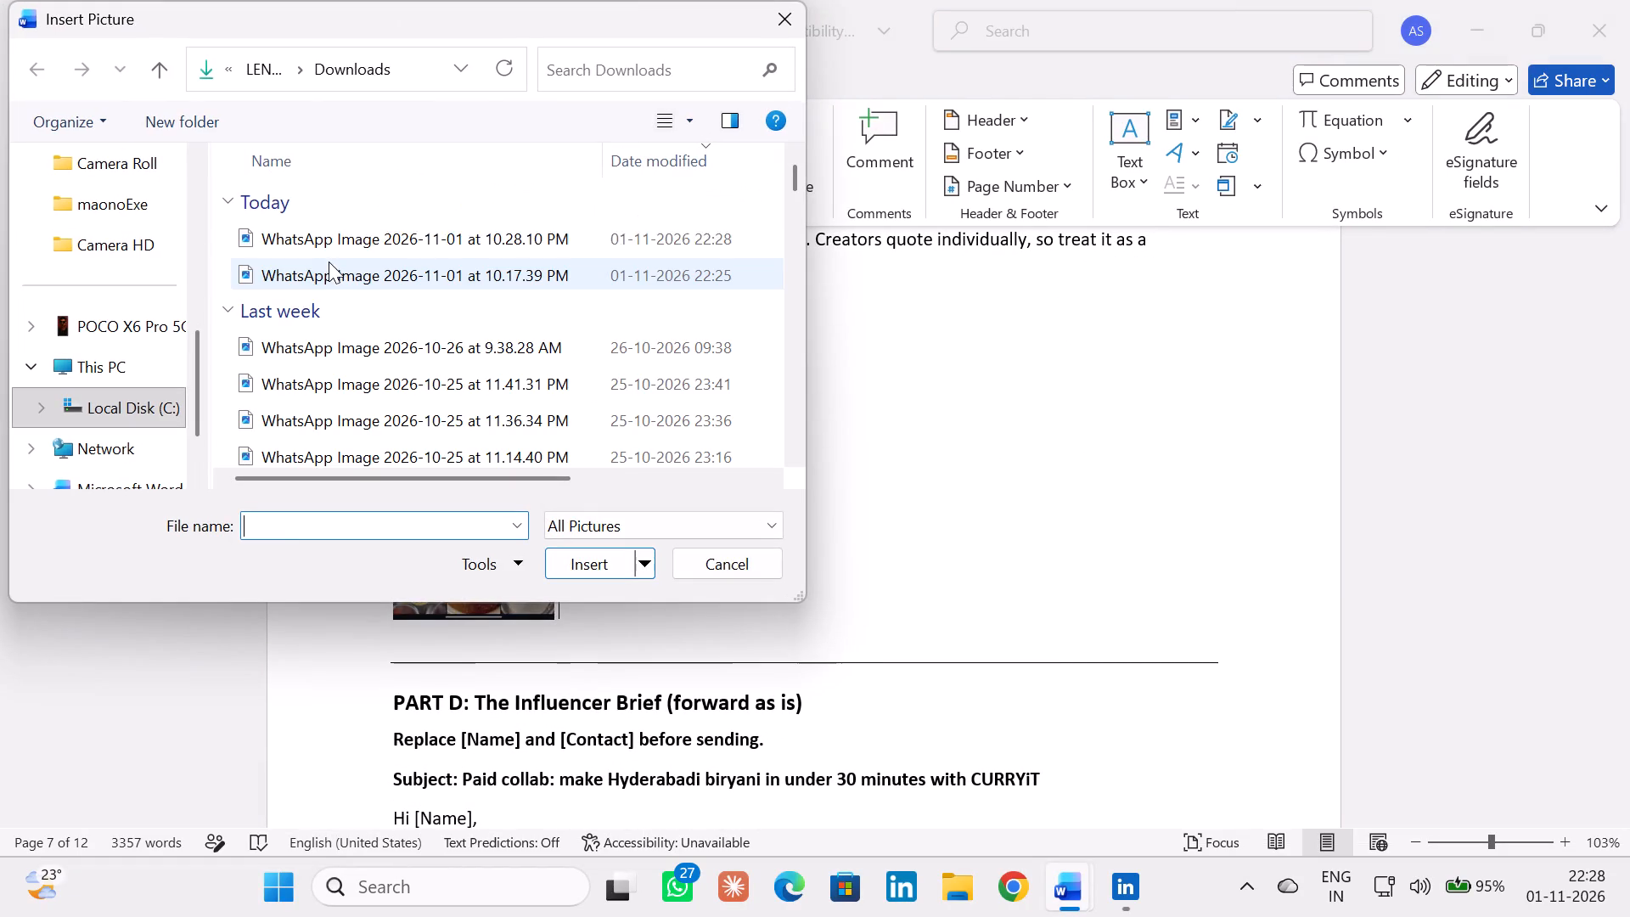
double_click(338, 233)
Shrink the inserted Chef Naman profile screenshot proportionally to match the height of the creator screenshot beside it.
scroll(700, 404, down, 8)
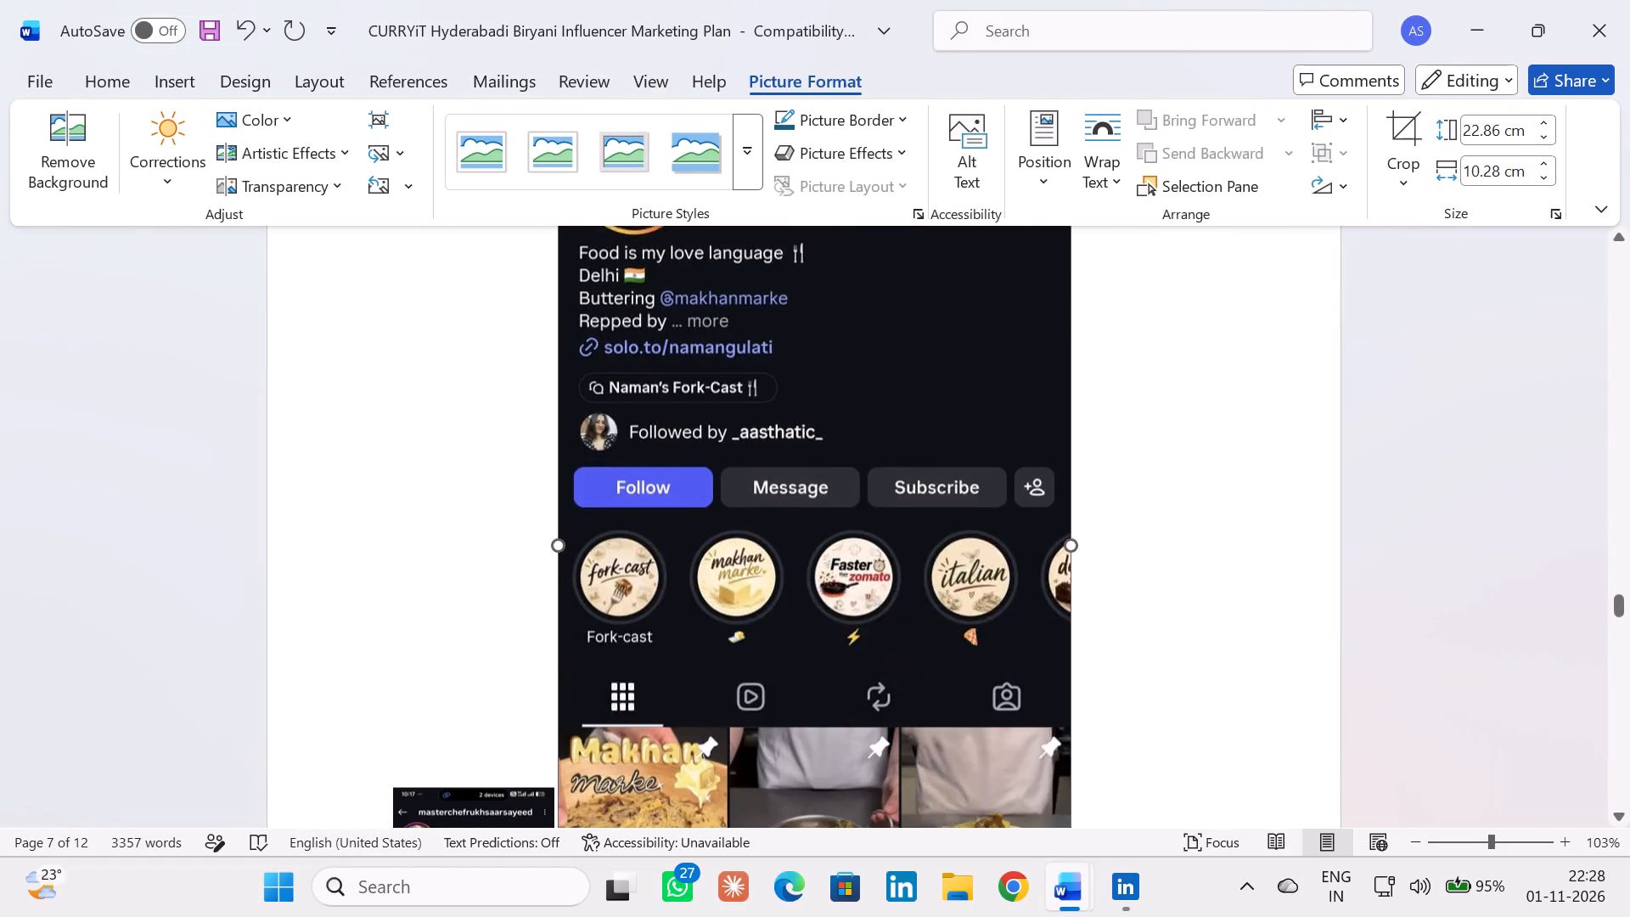
scroll(708, 394, down, 8)
scroll(1045, 468, up, 1)
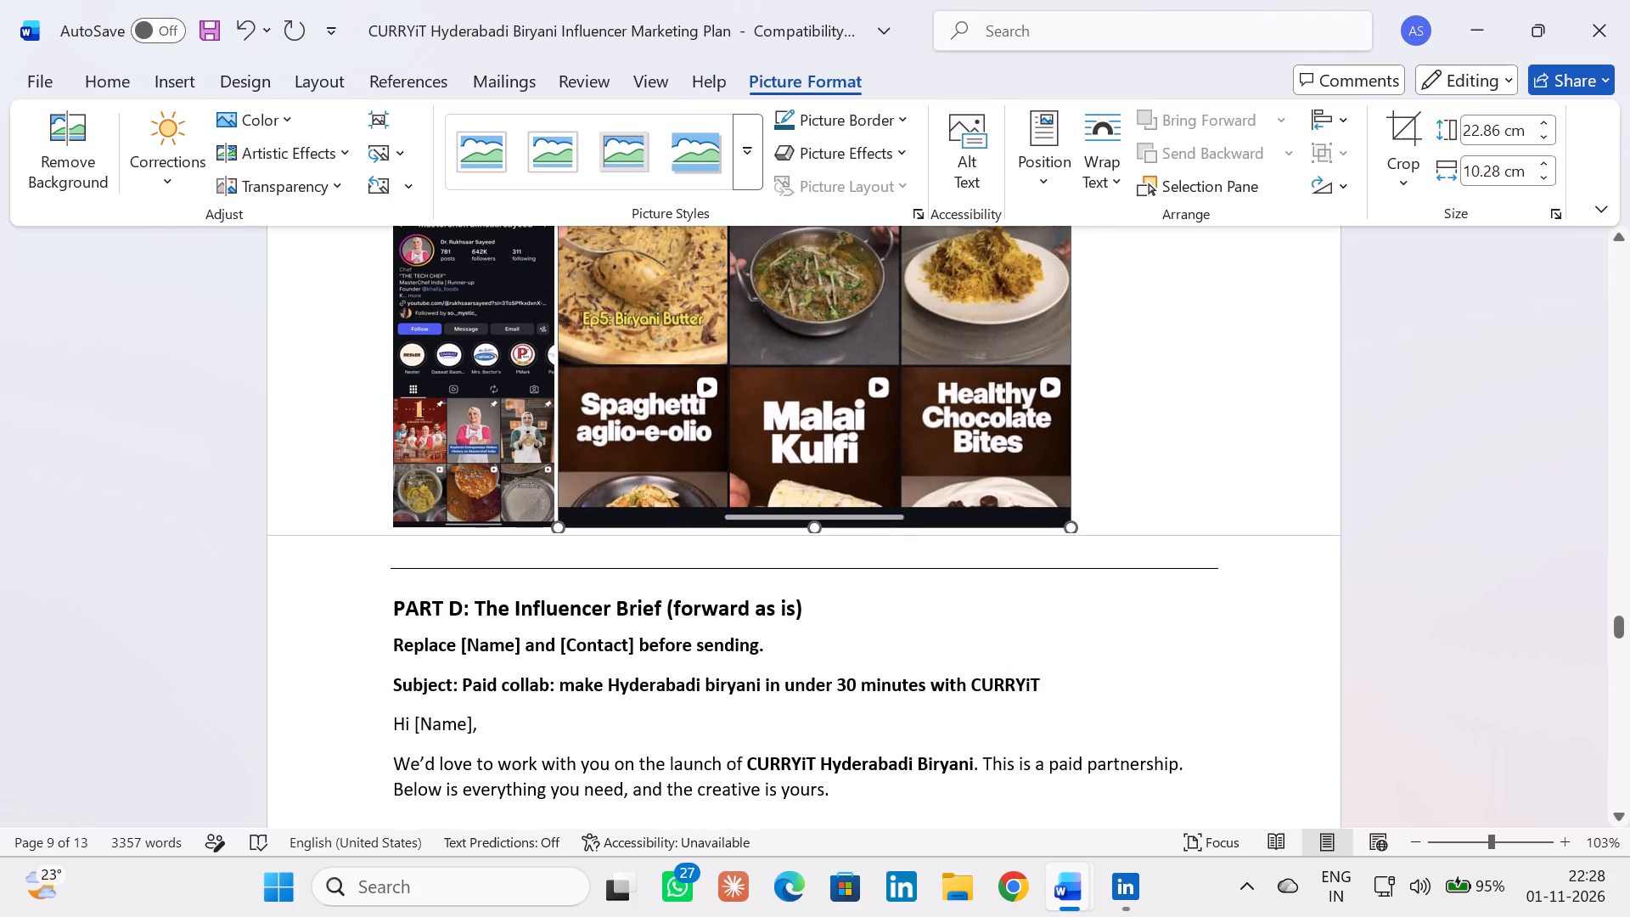
ctrl+scroll(1007, 468, down, 3)
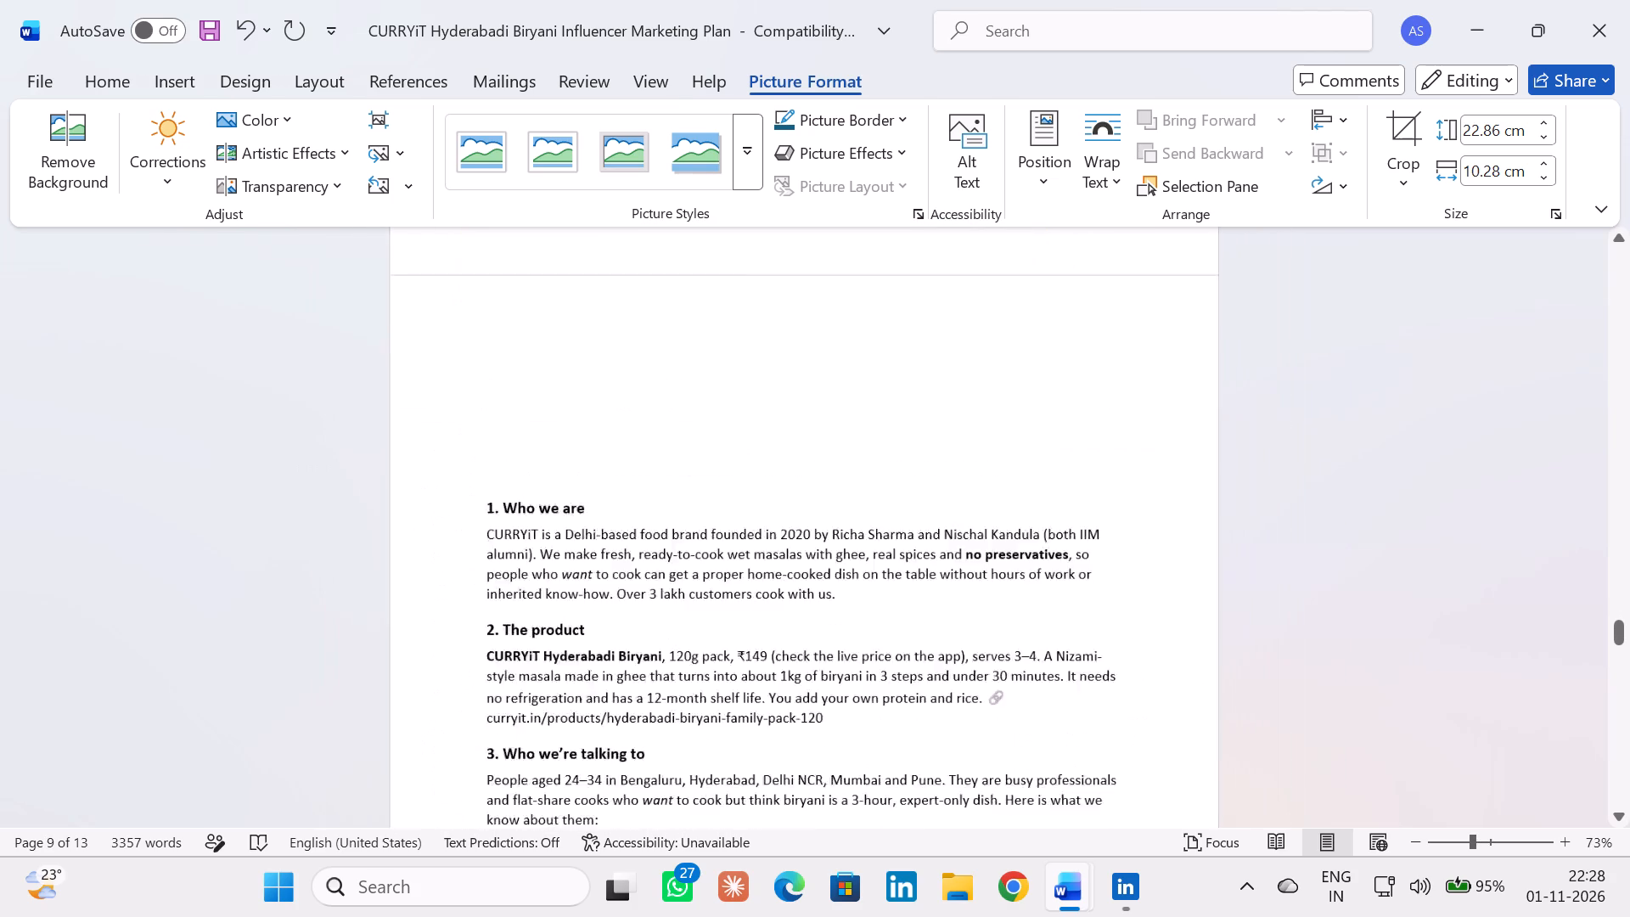
ctrl+scroll(955, 423, up, 3)
click(816, 364)
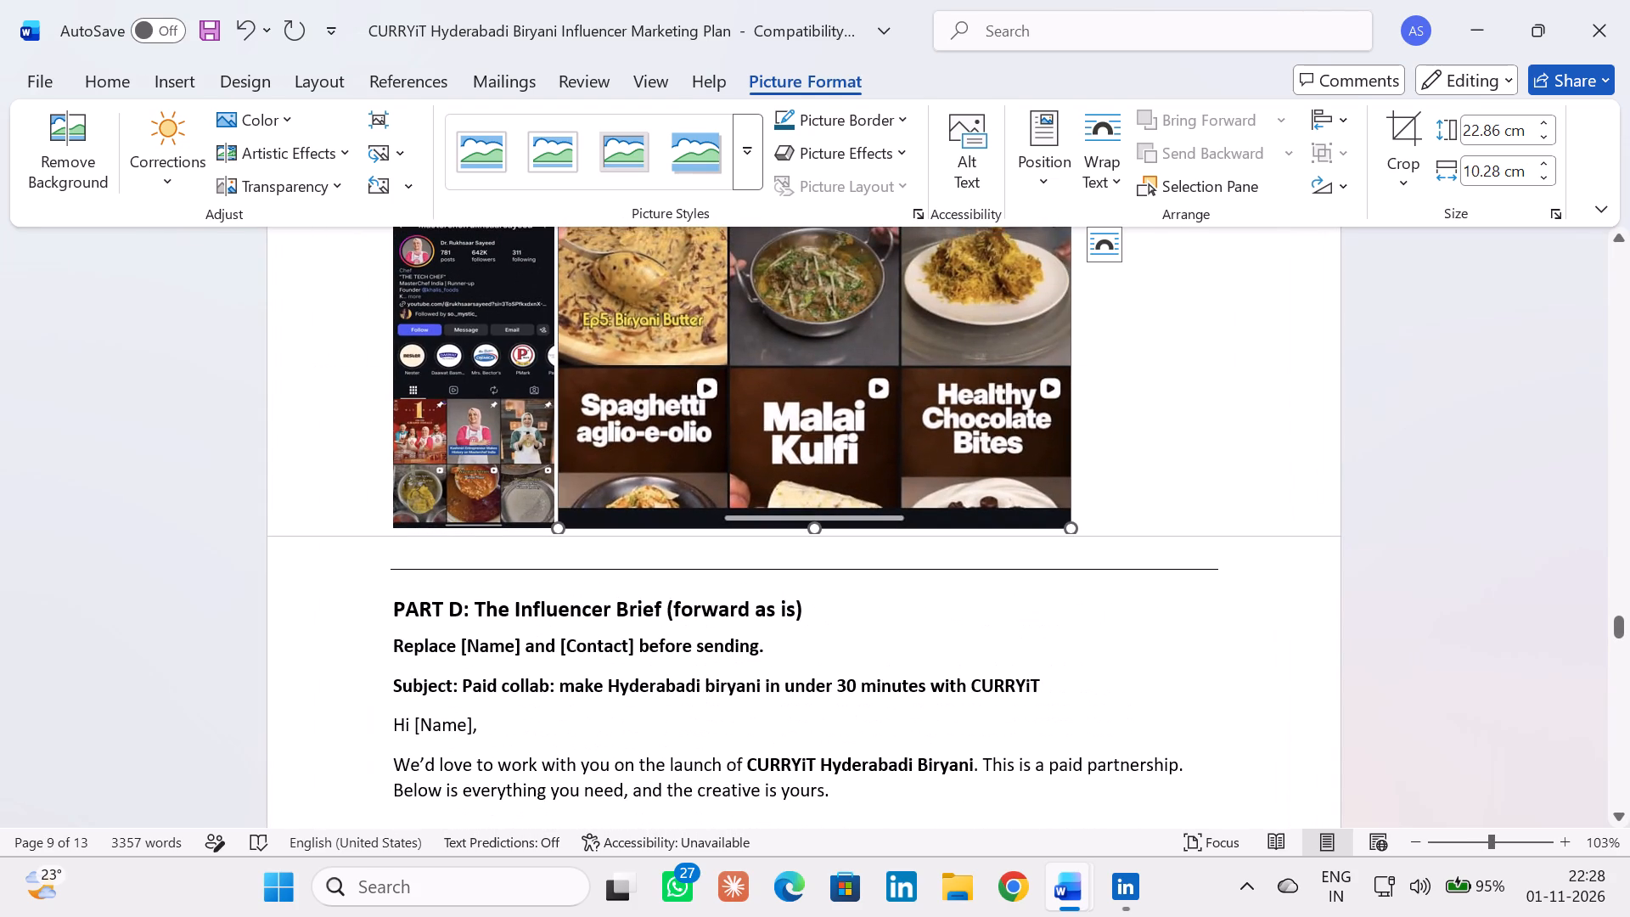
scroll(824, 364, up, 11)
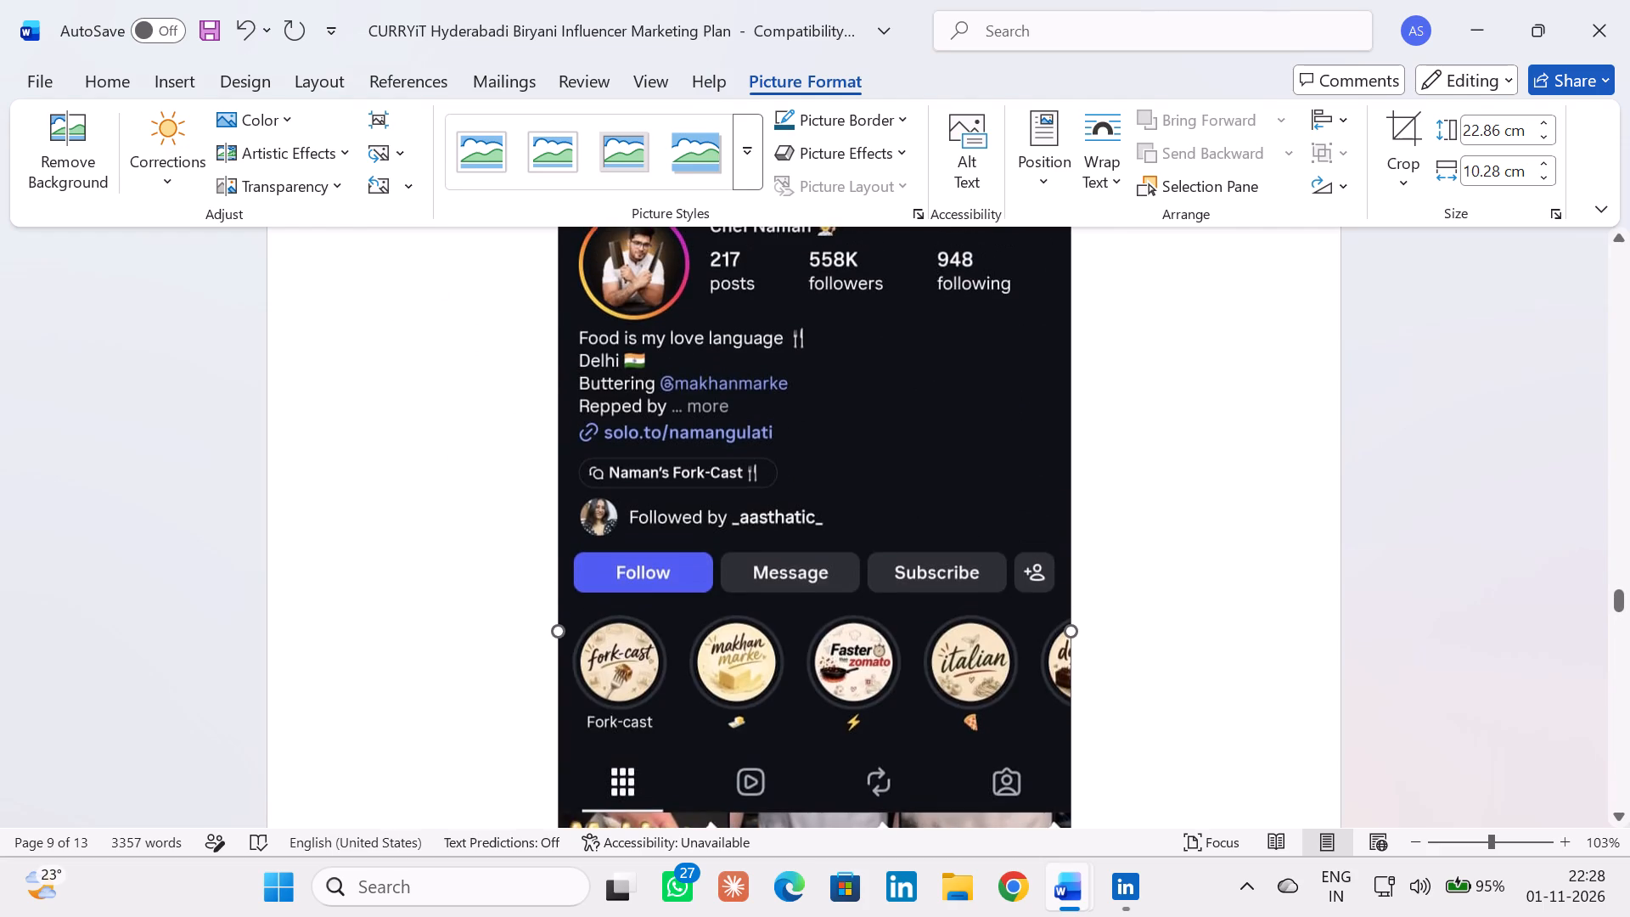
scroll(825, 363, up, 3)
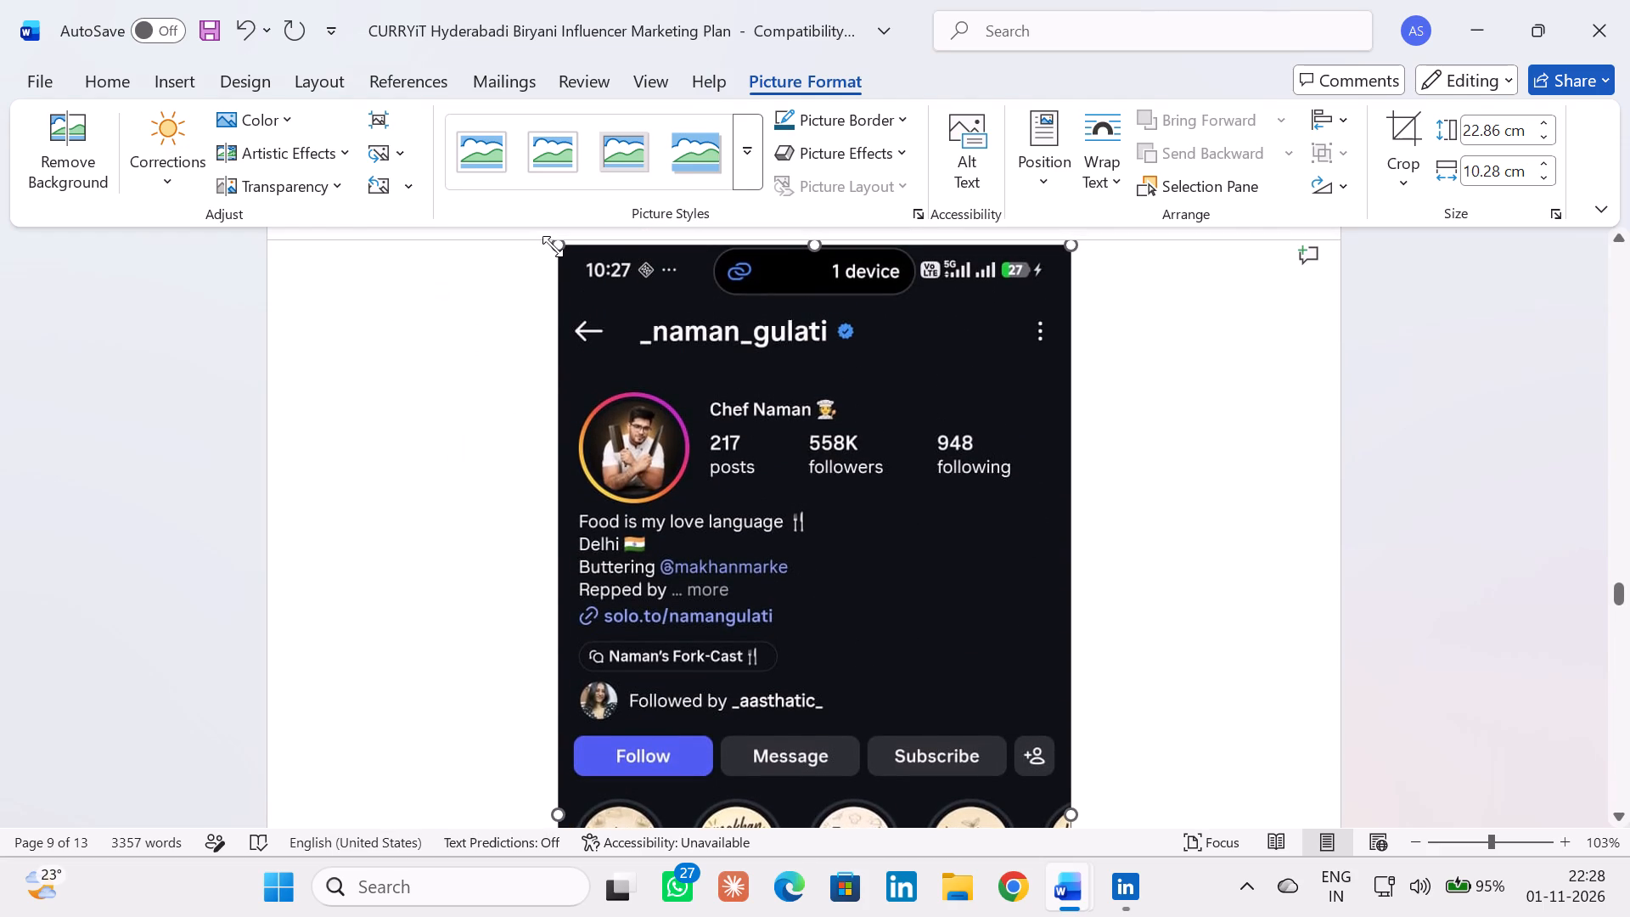
drag(553, 246, 863, 728)
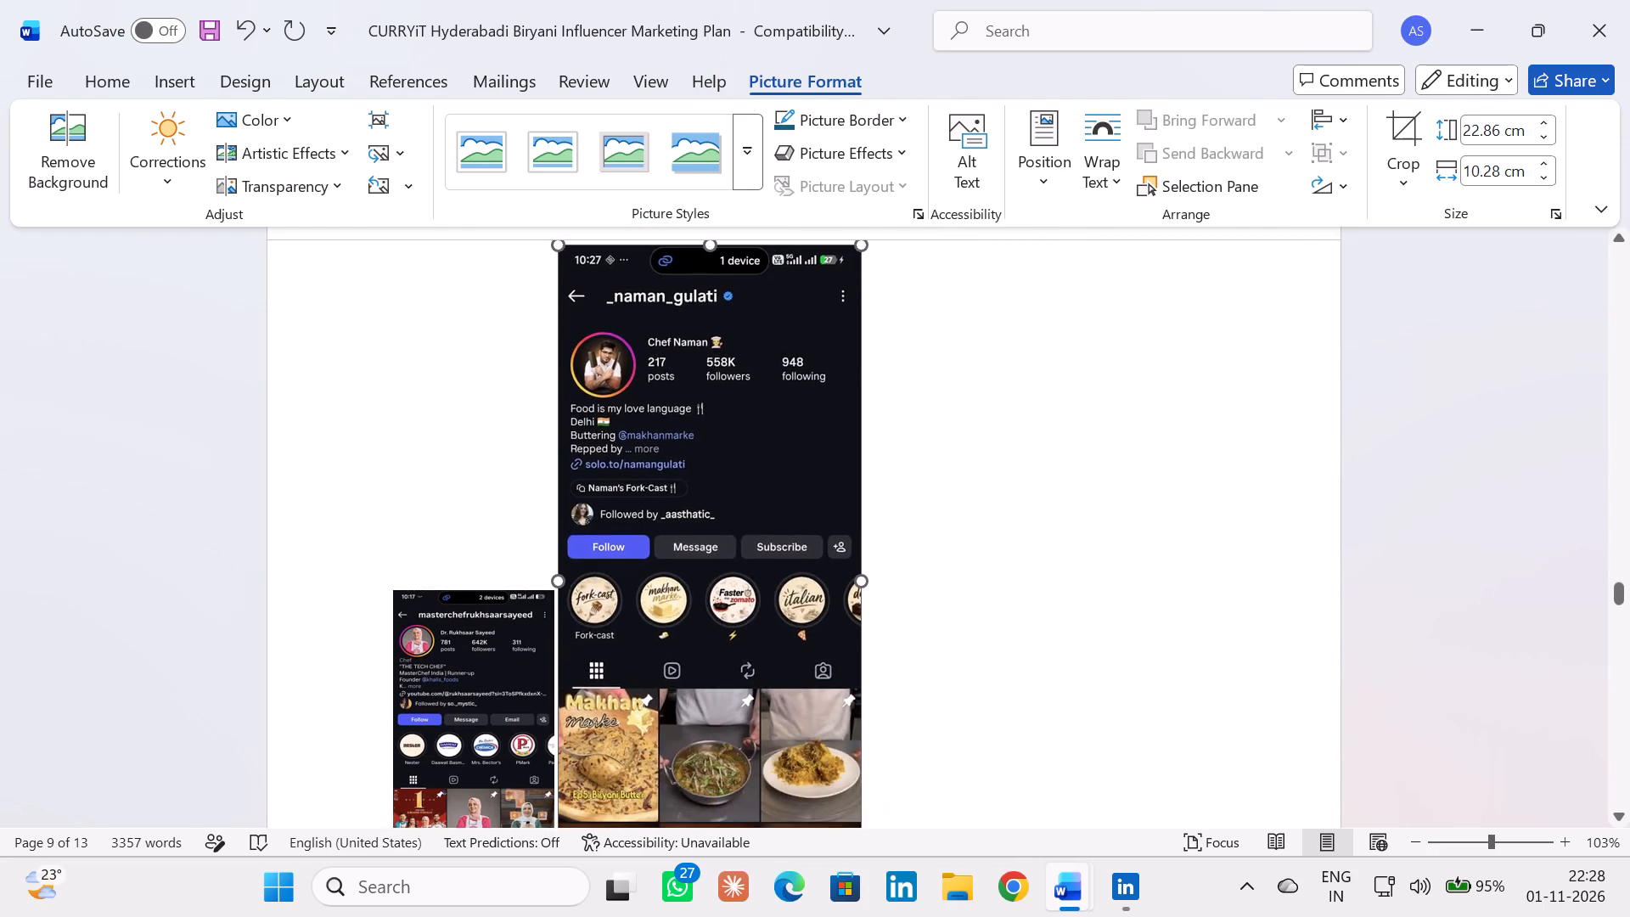
drag(863, 728, 793, 662)
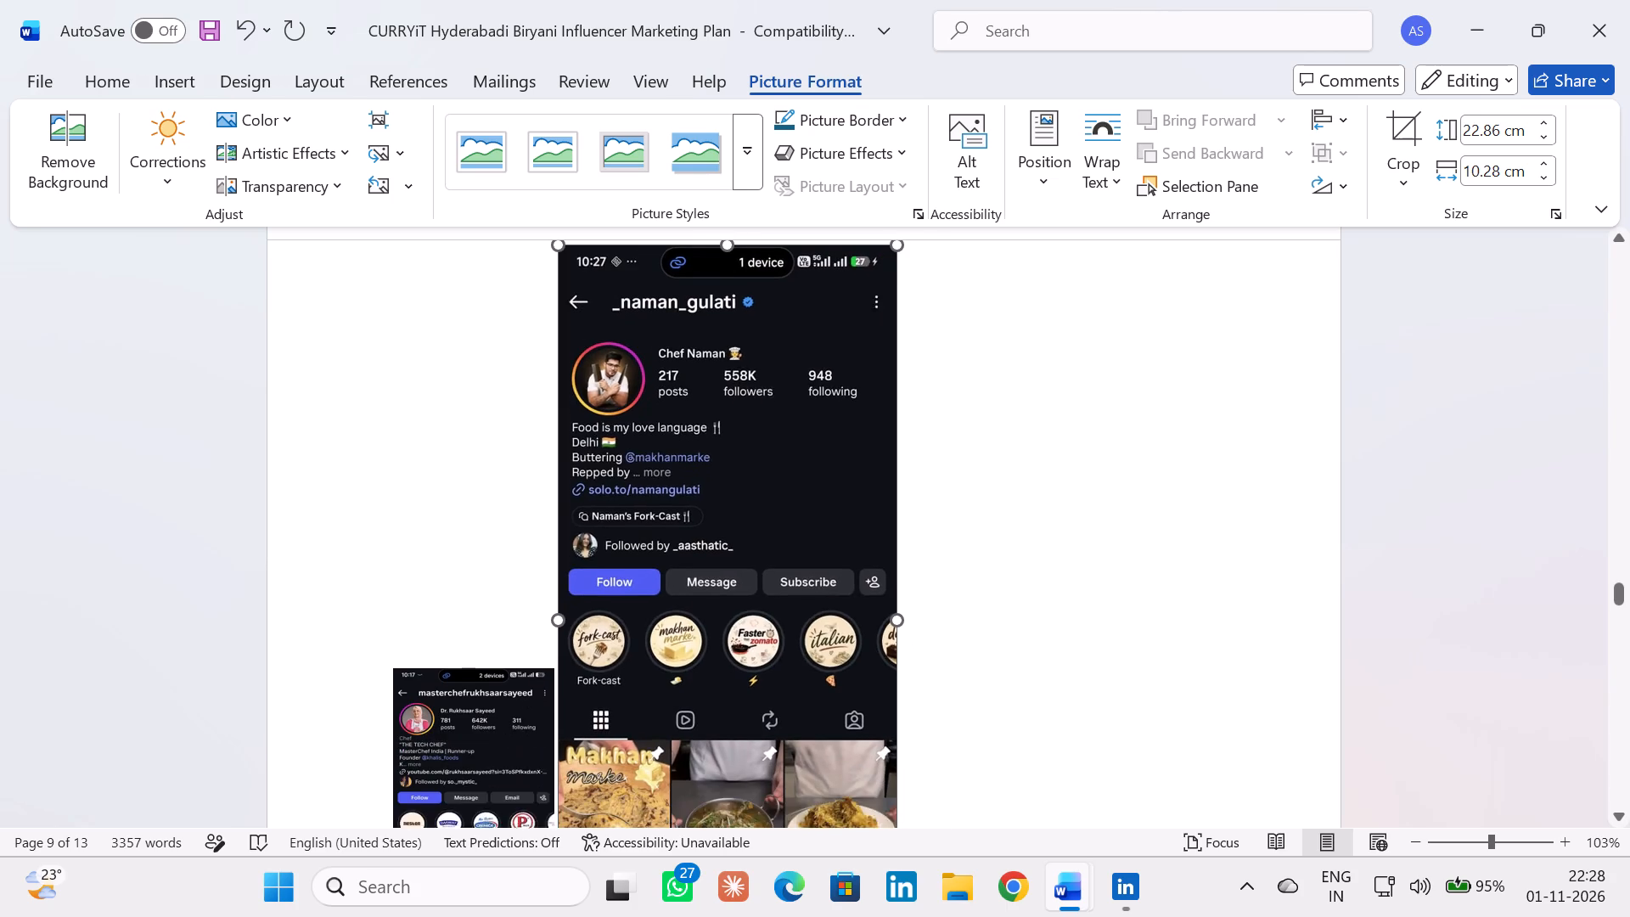
drag(793, 662, 829, 903)
scroll(794, 662, down, 3)
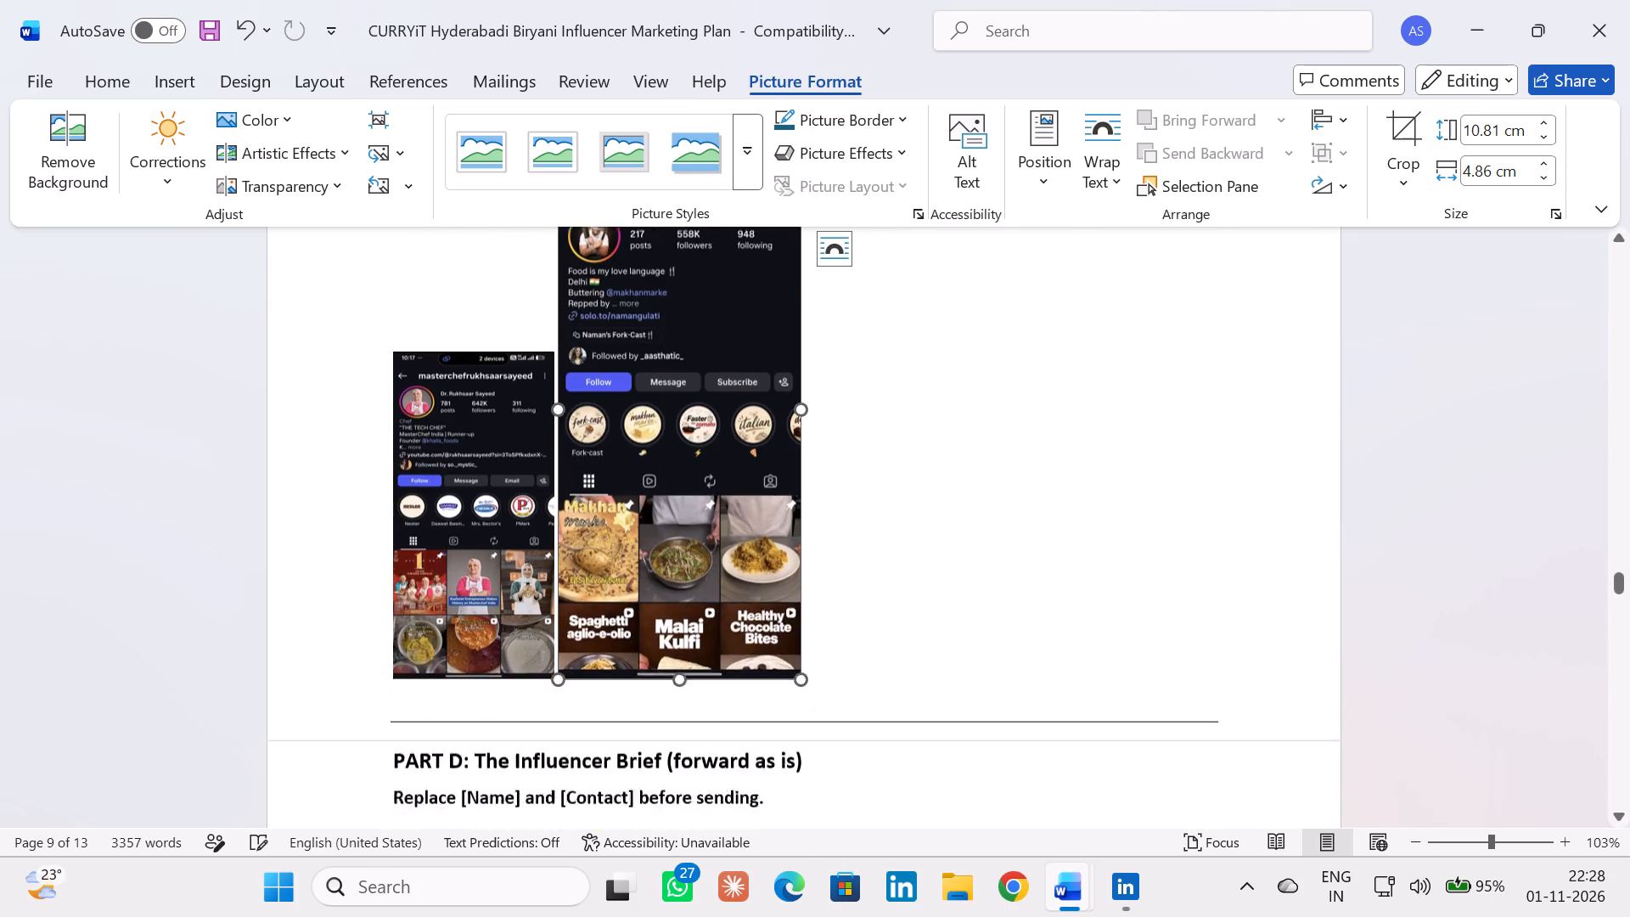
drag(741, 622, 805, 622)
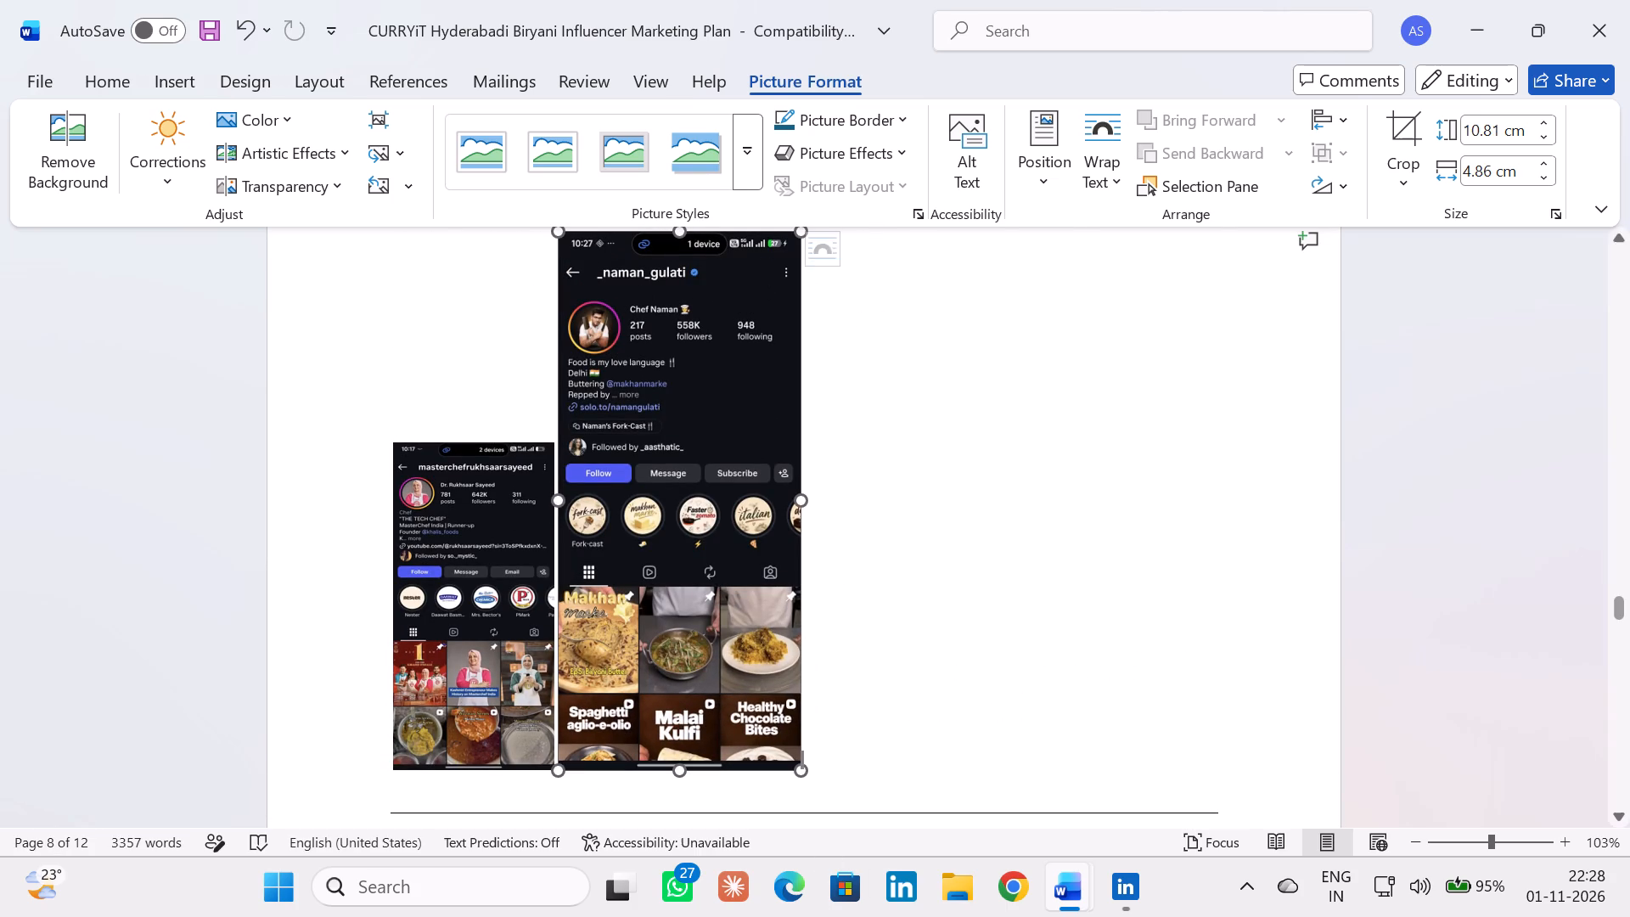
drag(752, 464, 746, 536)
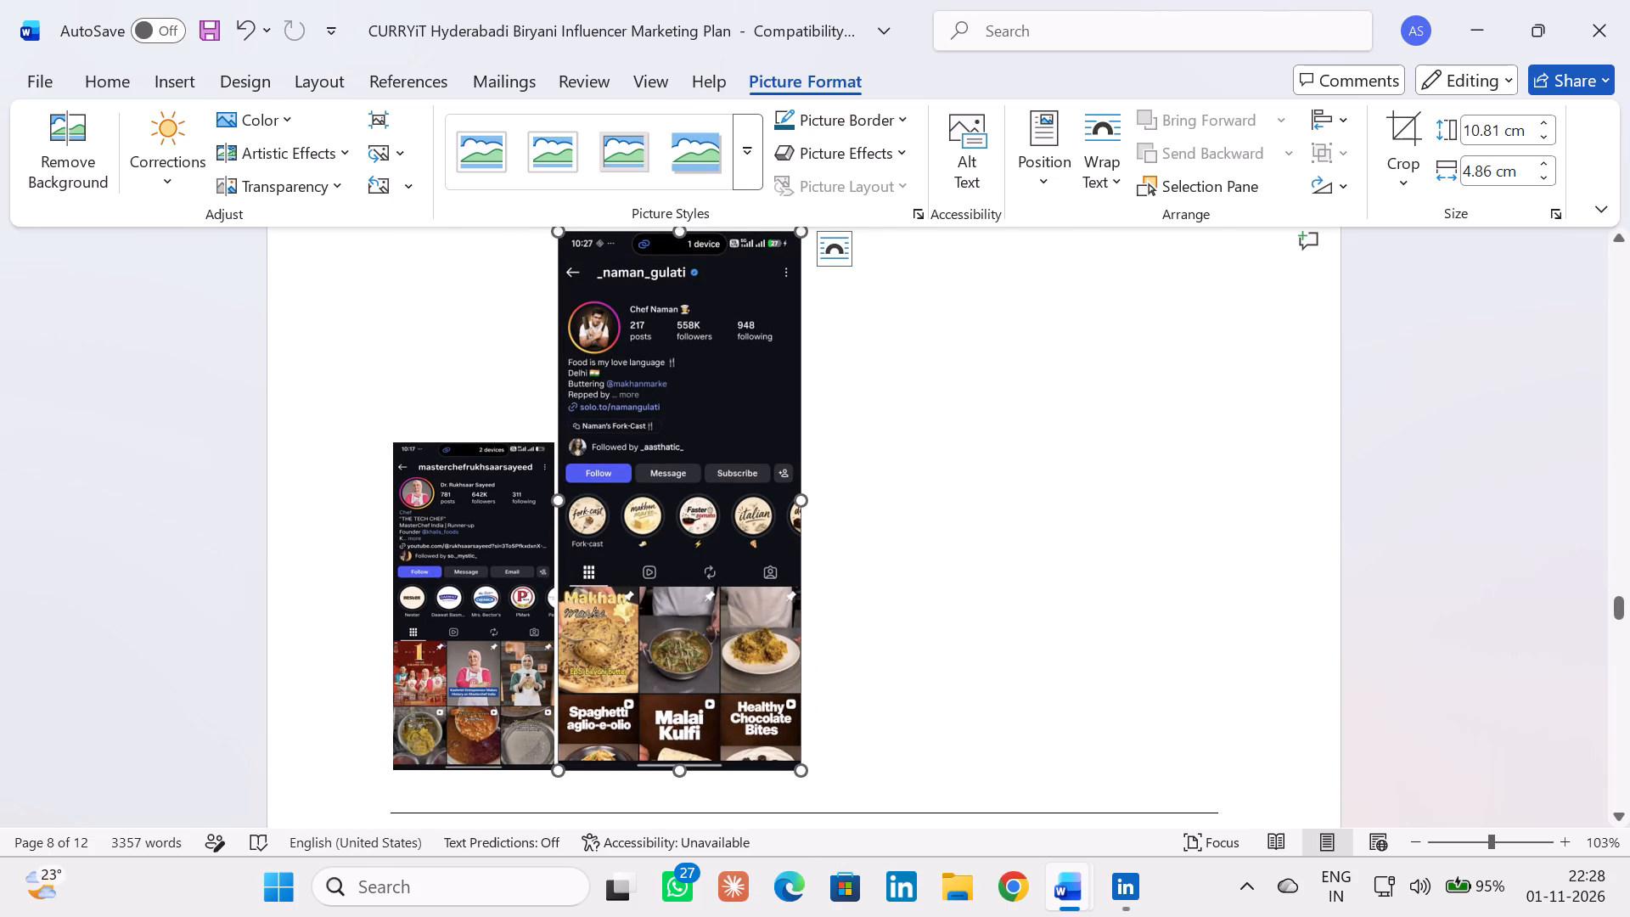
drag(559, 231, 688, 437)
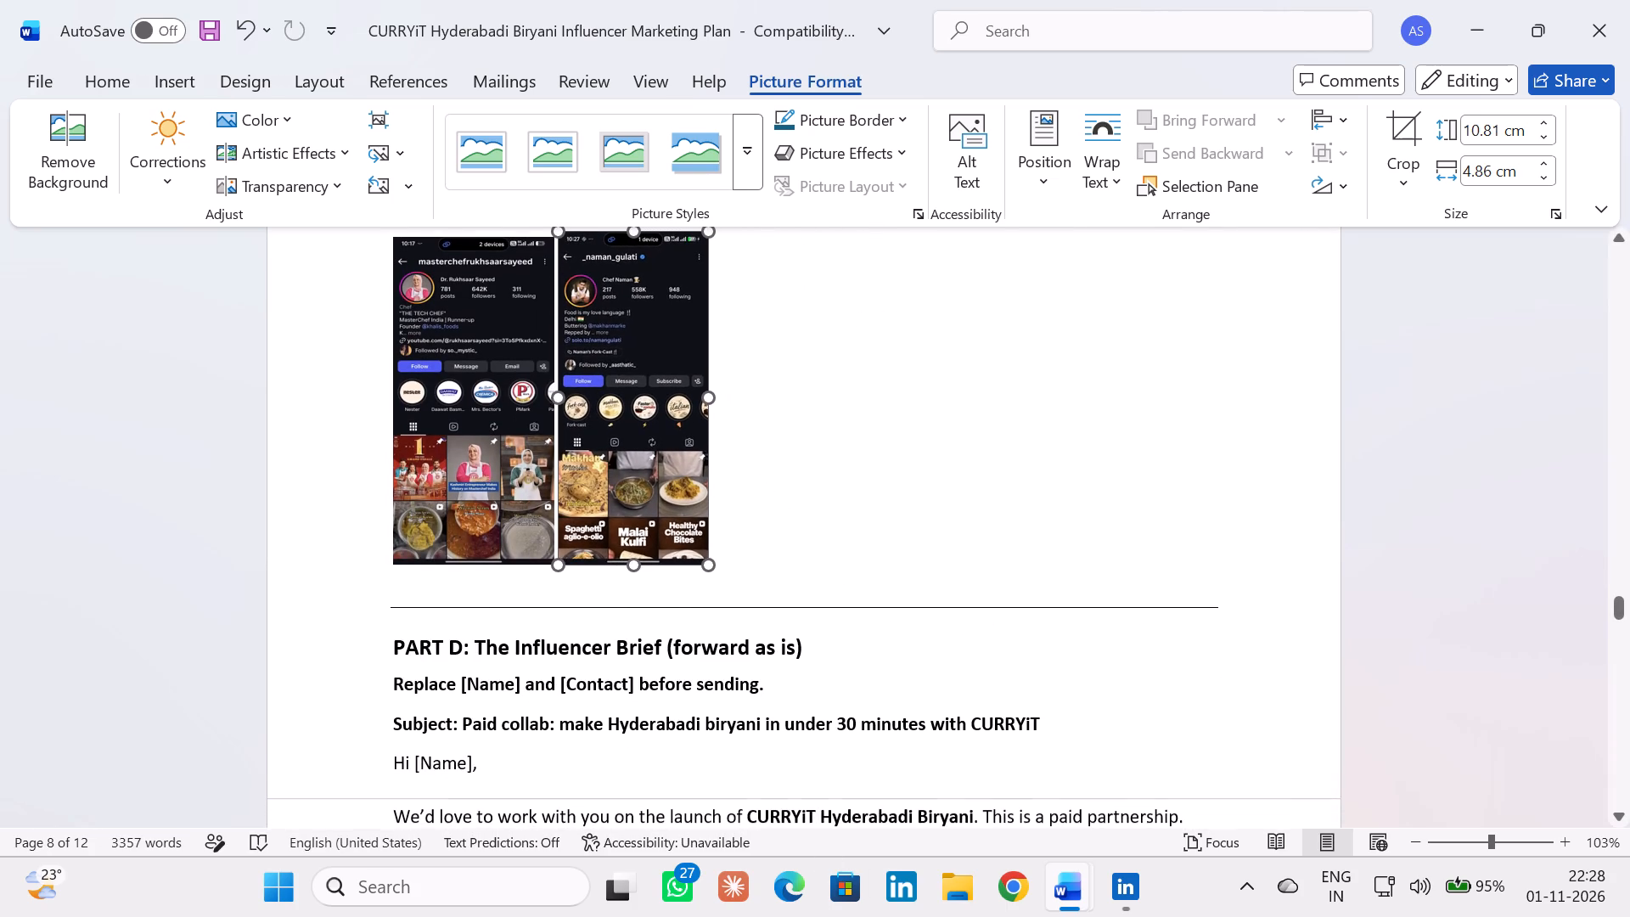
drag(688, 437, 722, 440)
click(809, 455)
Check the order of creators in the table "The 10 who remain, and why each".
scroll(809, 455, up, 1)
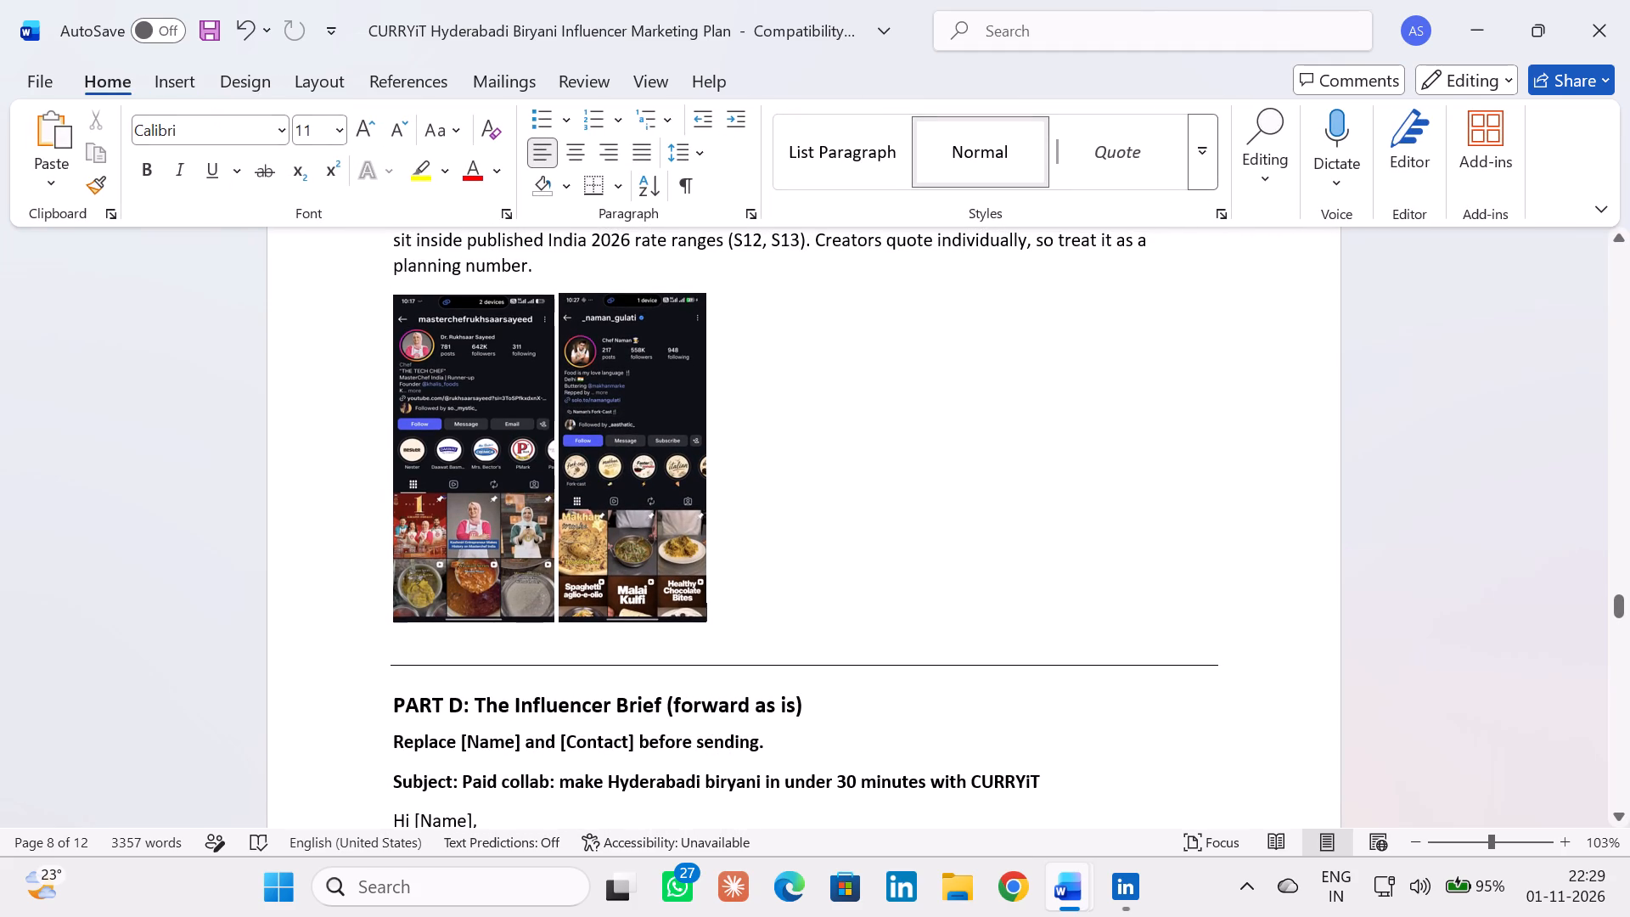
scroll(891, 651, up, 1)
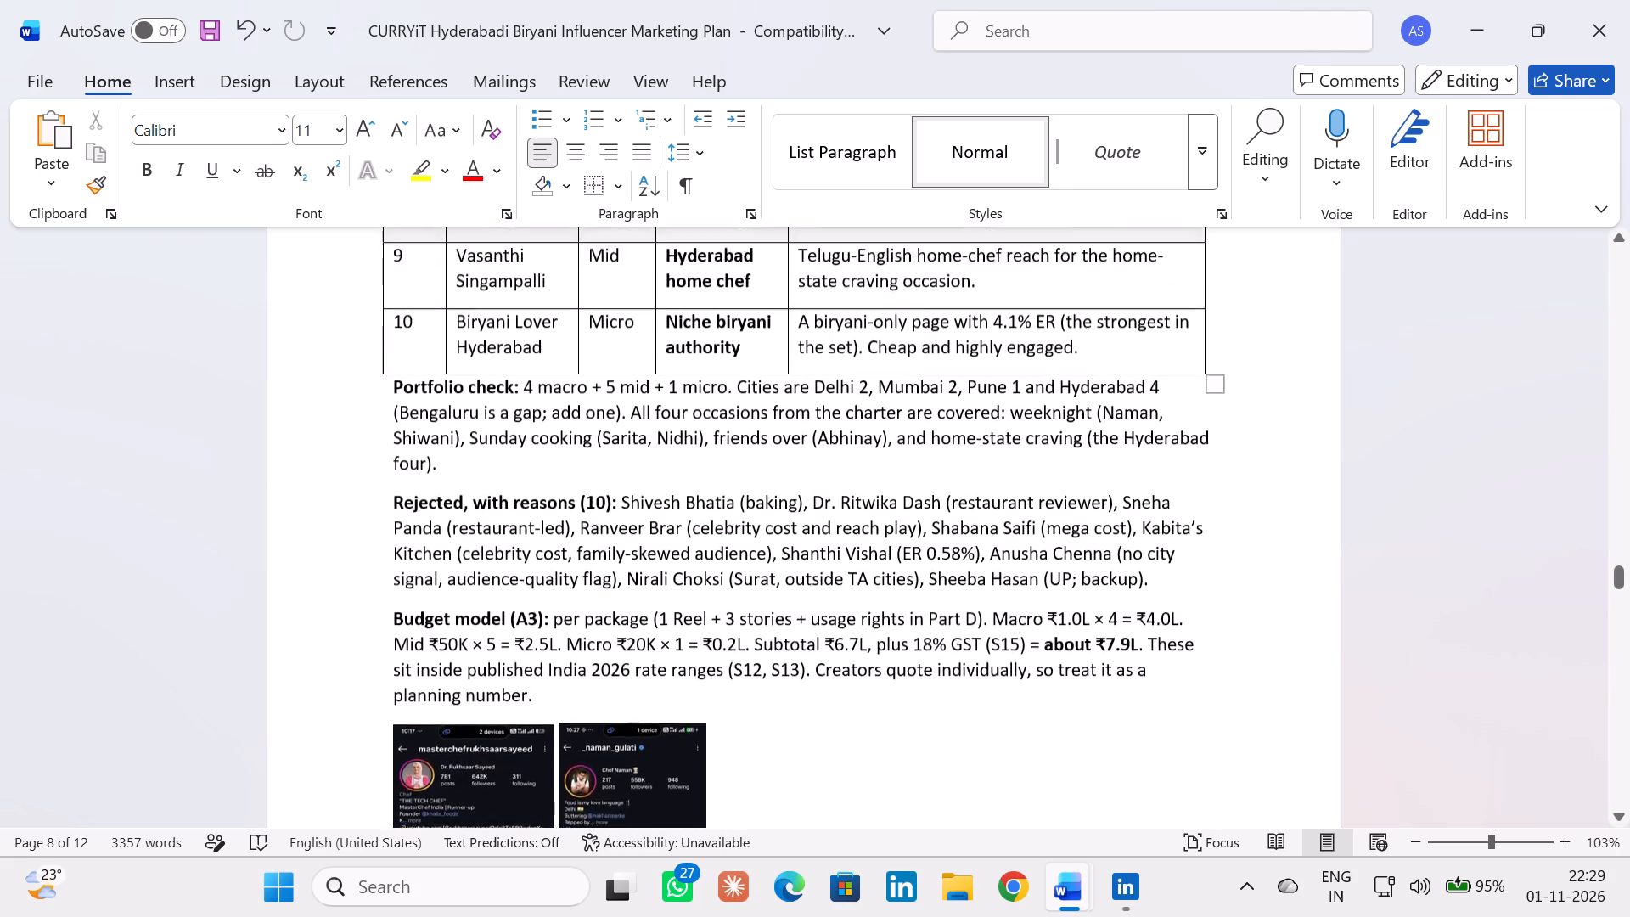
scroll(891, 651, up, 3)
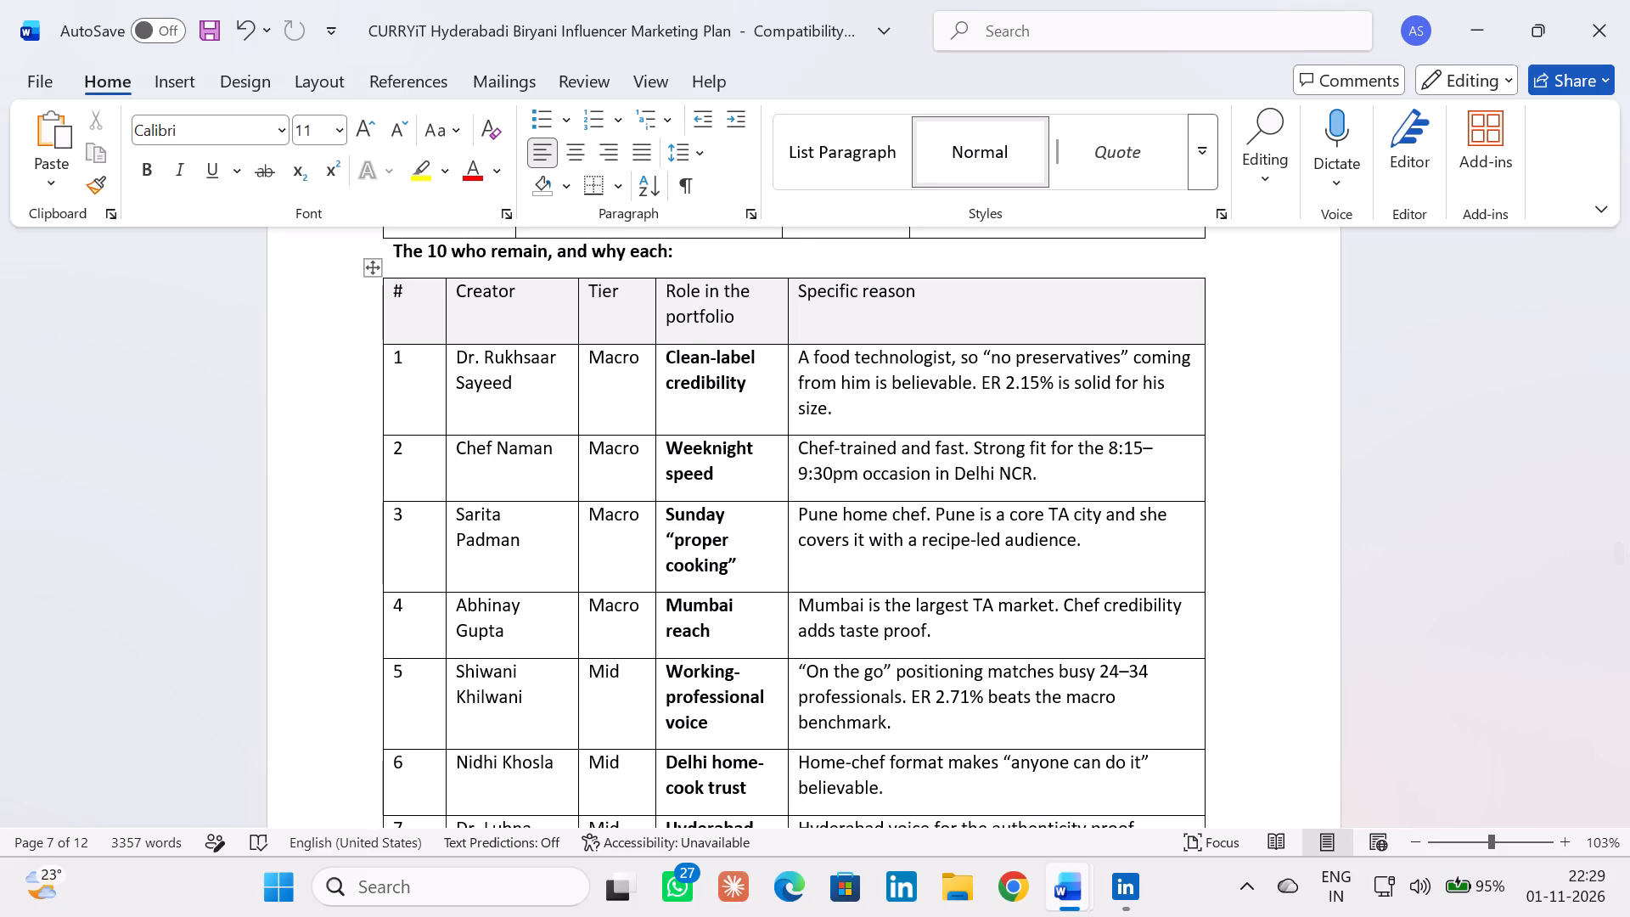
scroll(891, 651, up, 1)
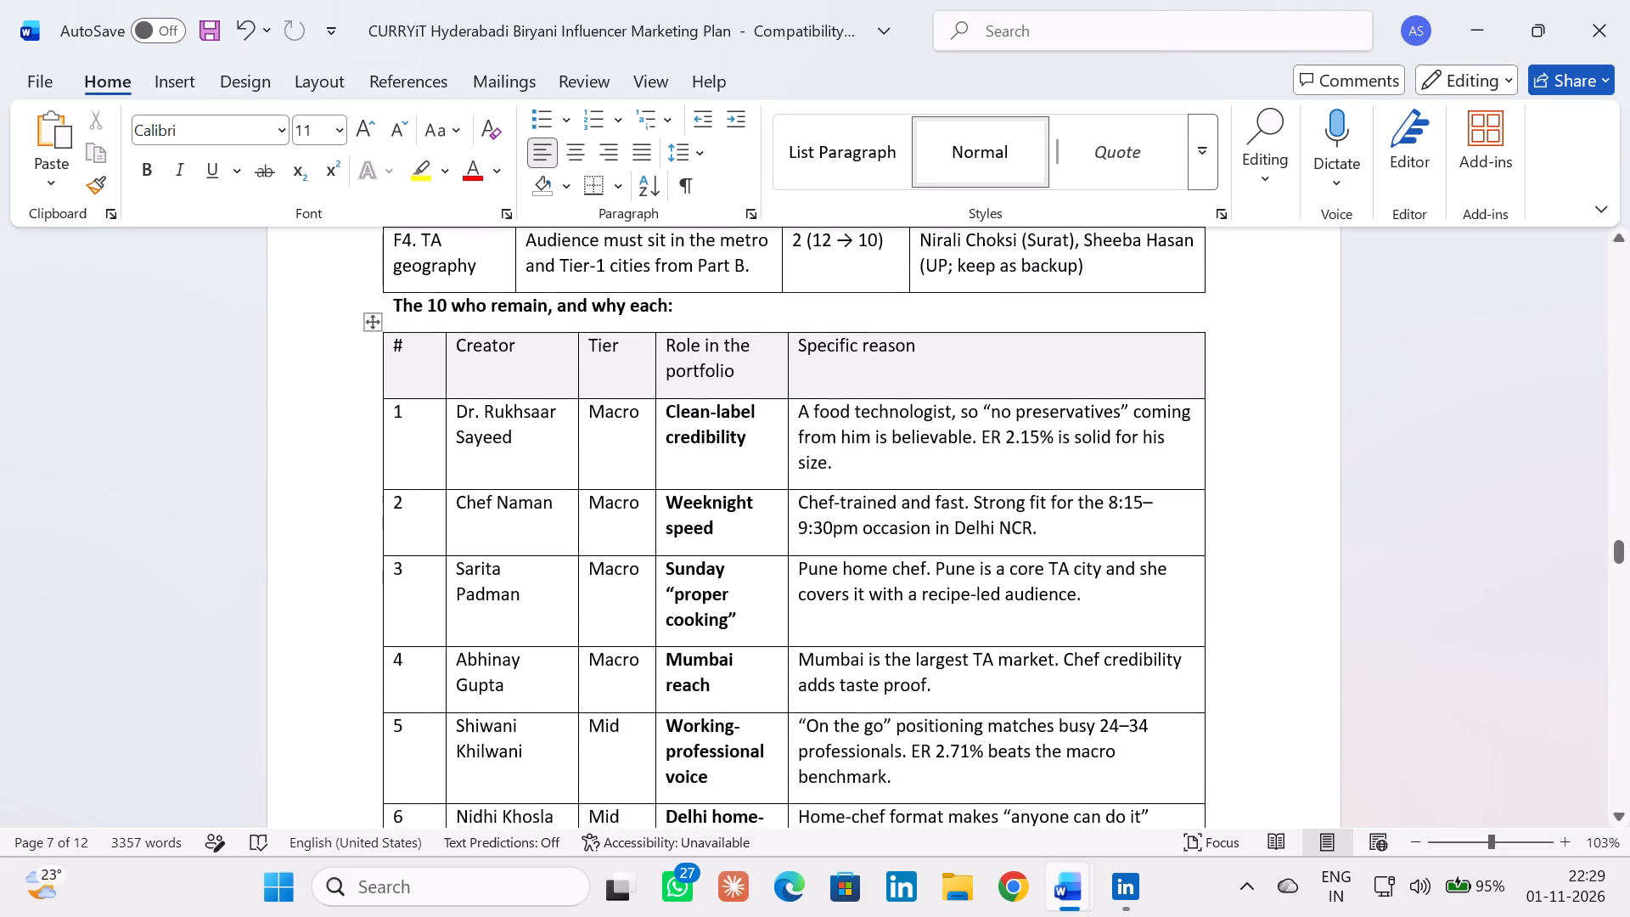
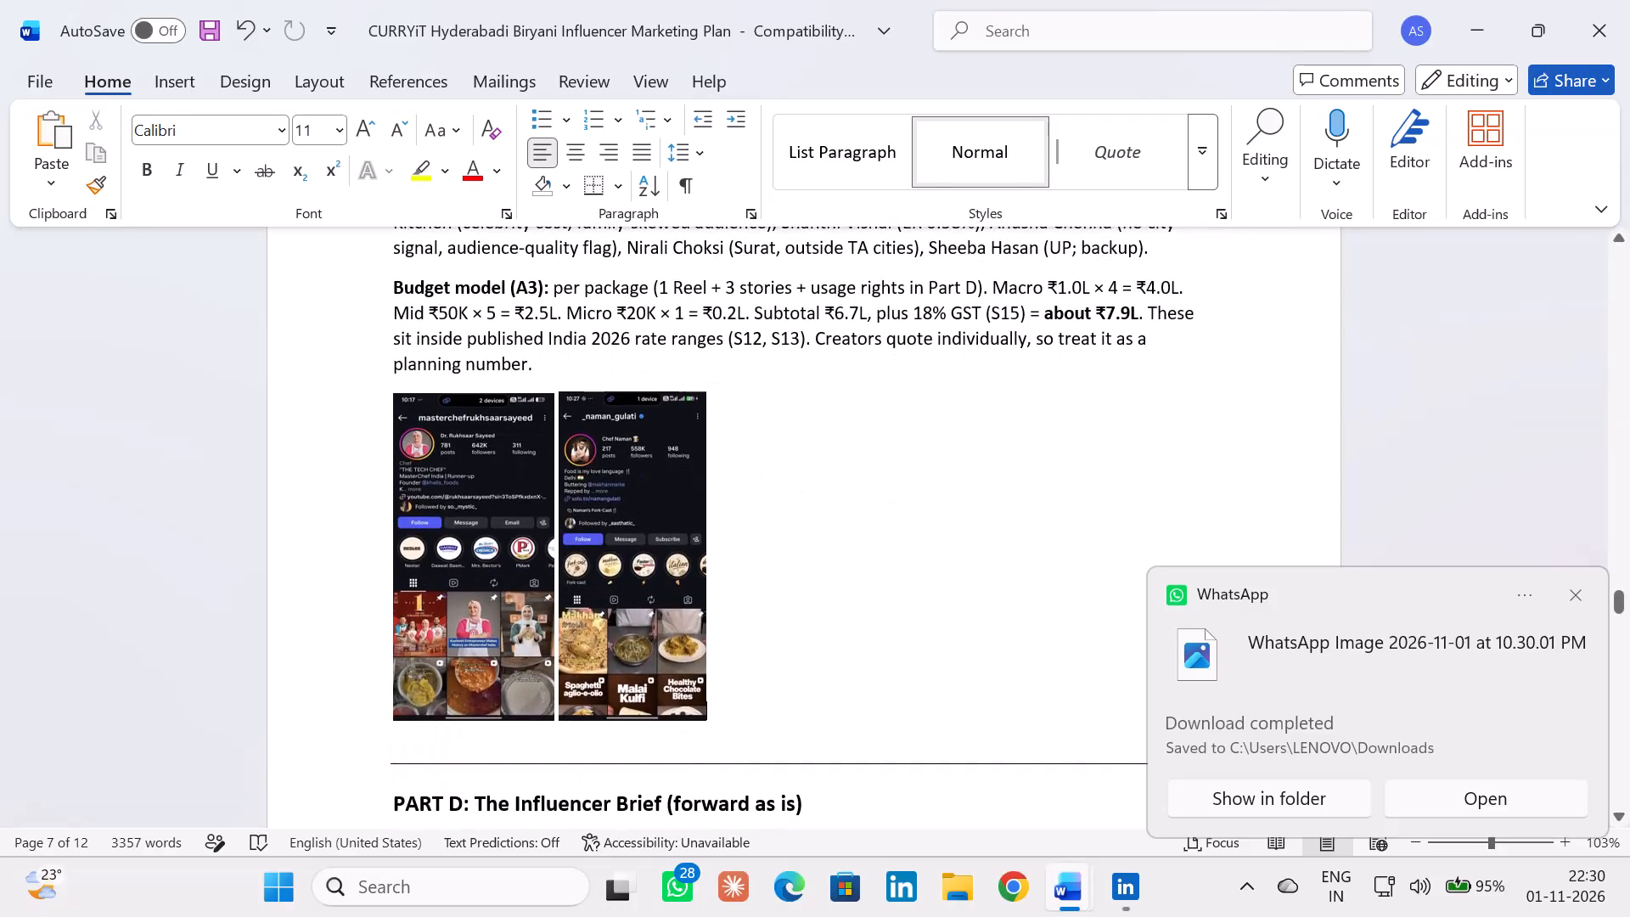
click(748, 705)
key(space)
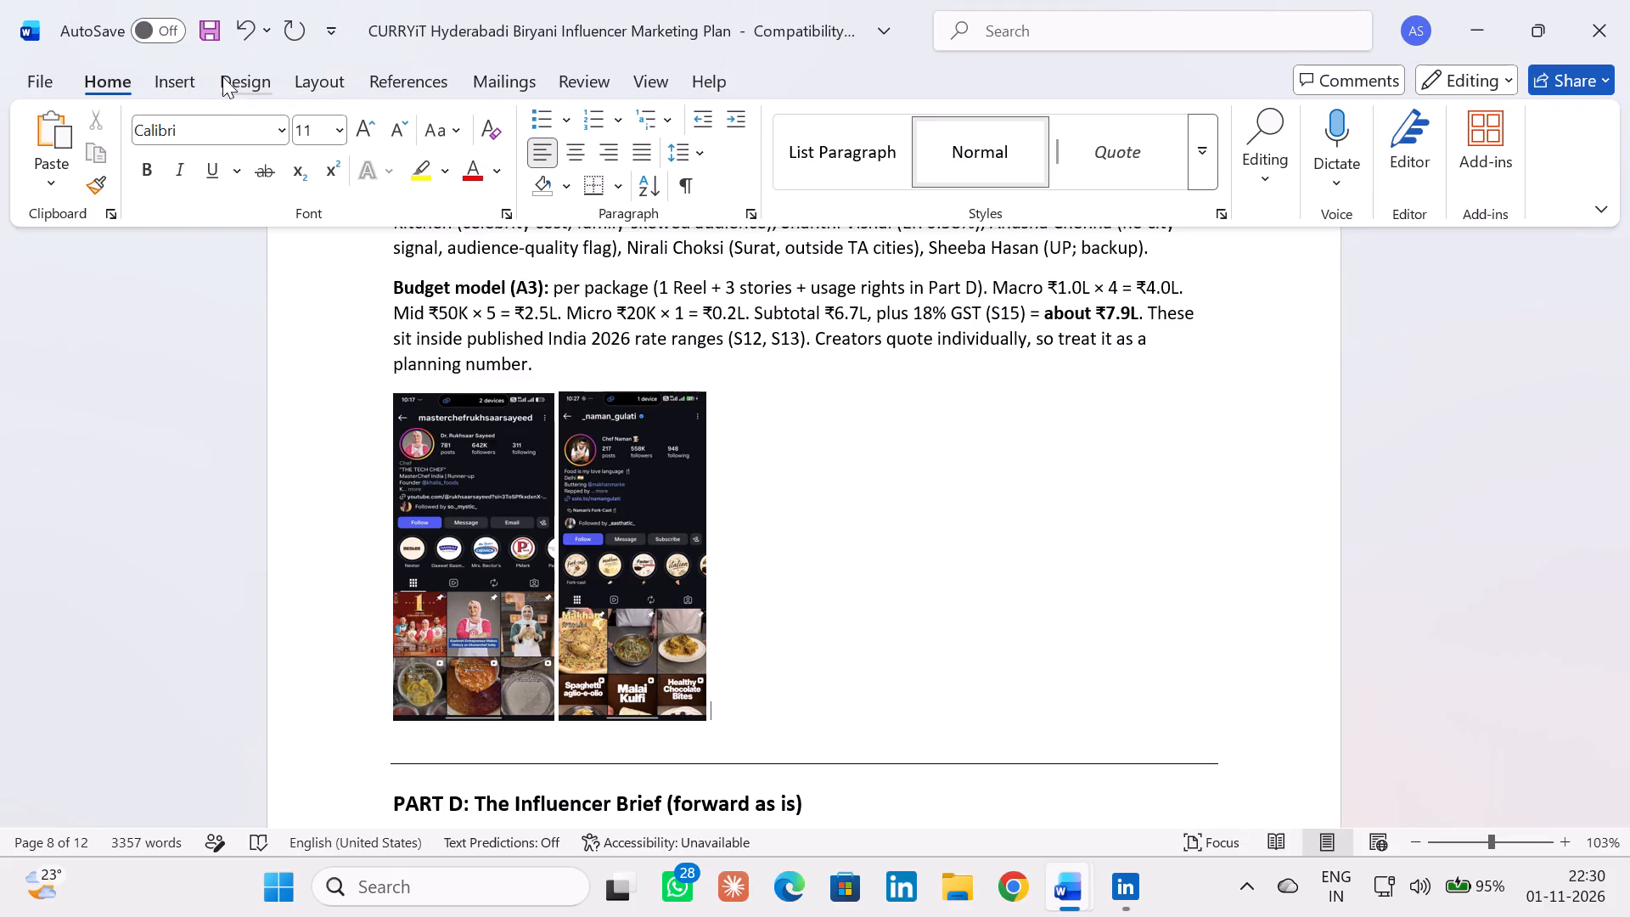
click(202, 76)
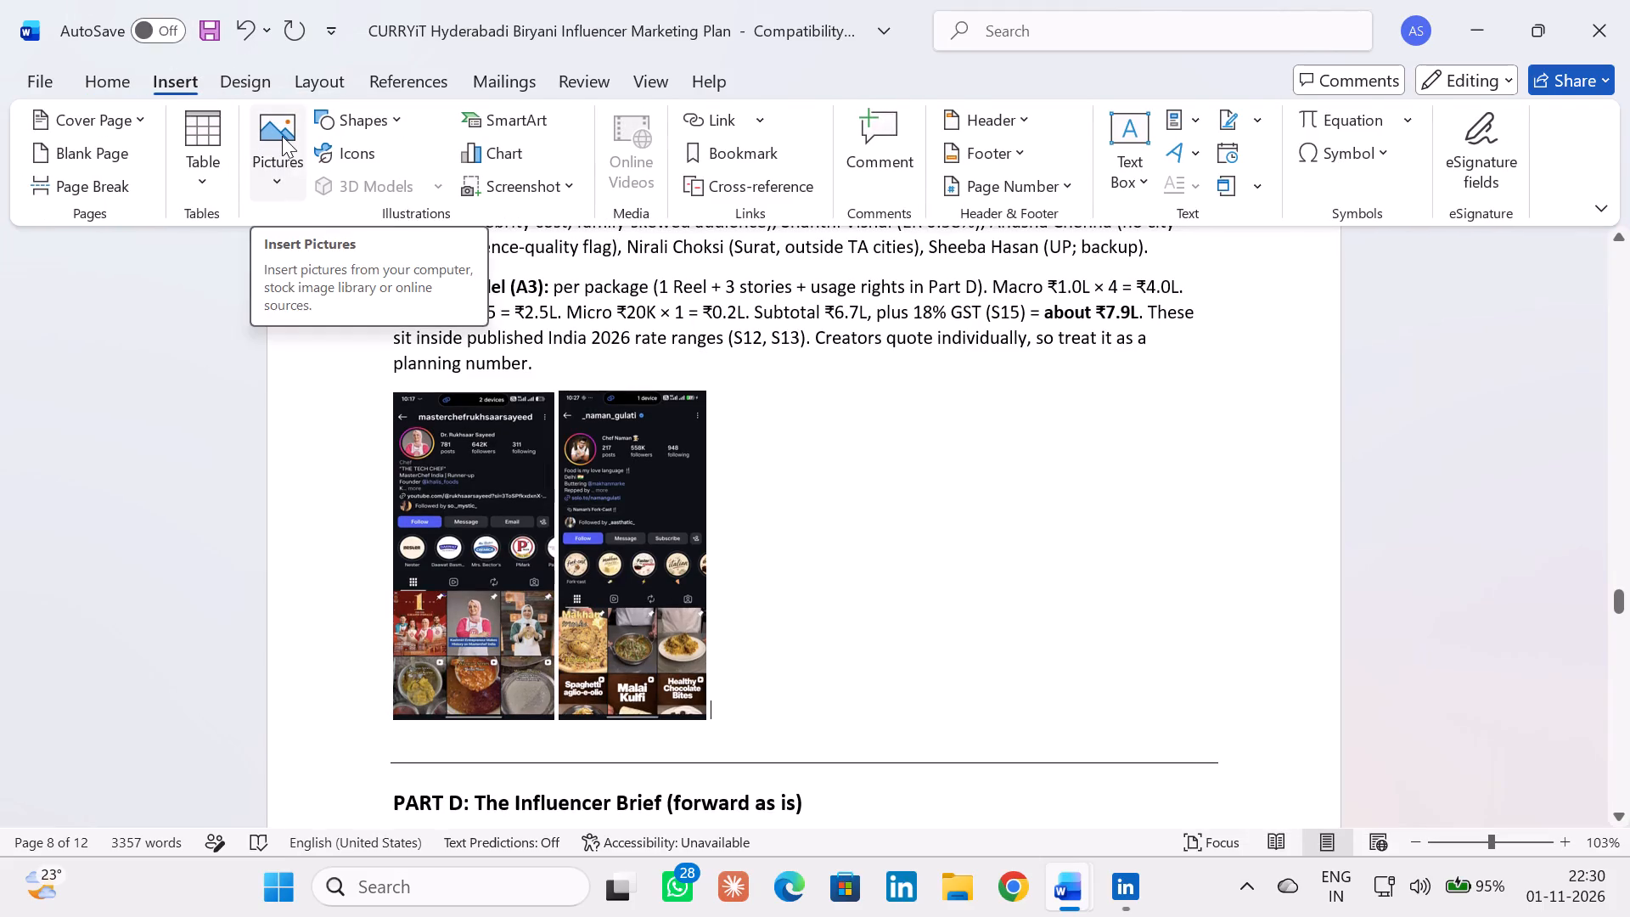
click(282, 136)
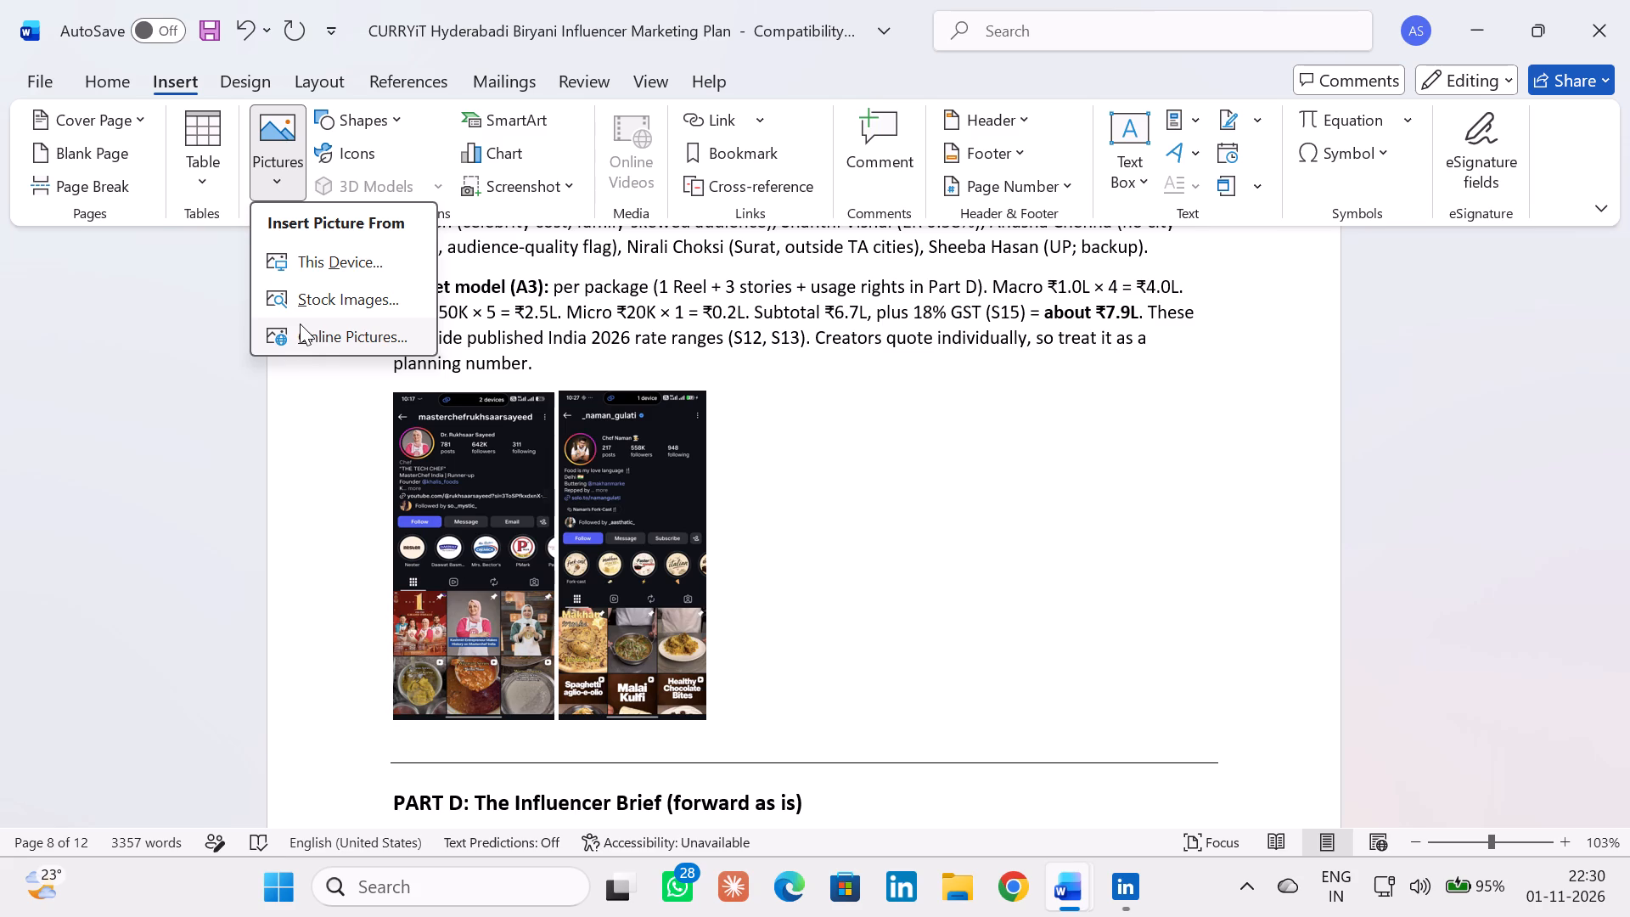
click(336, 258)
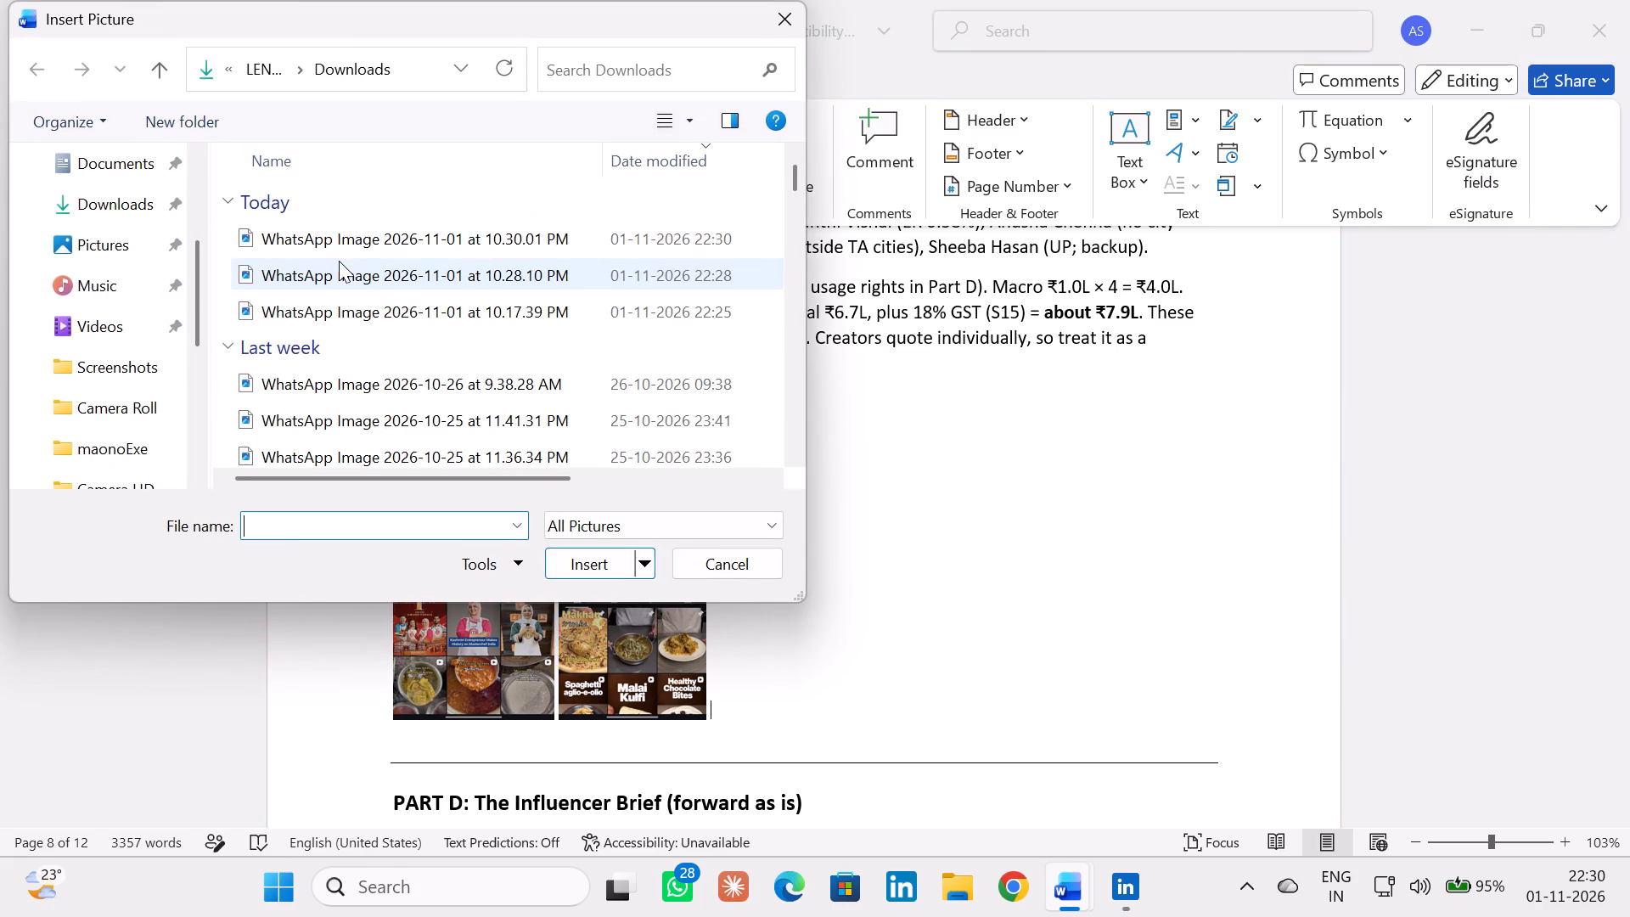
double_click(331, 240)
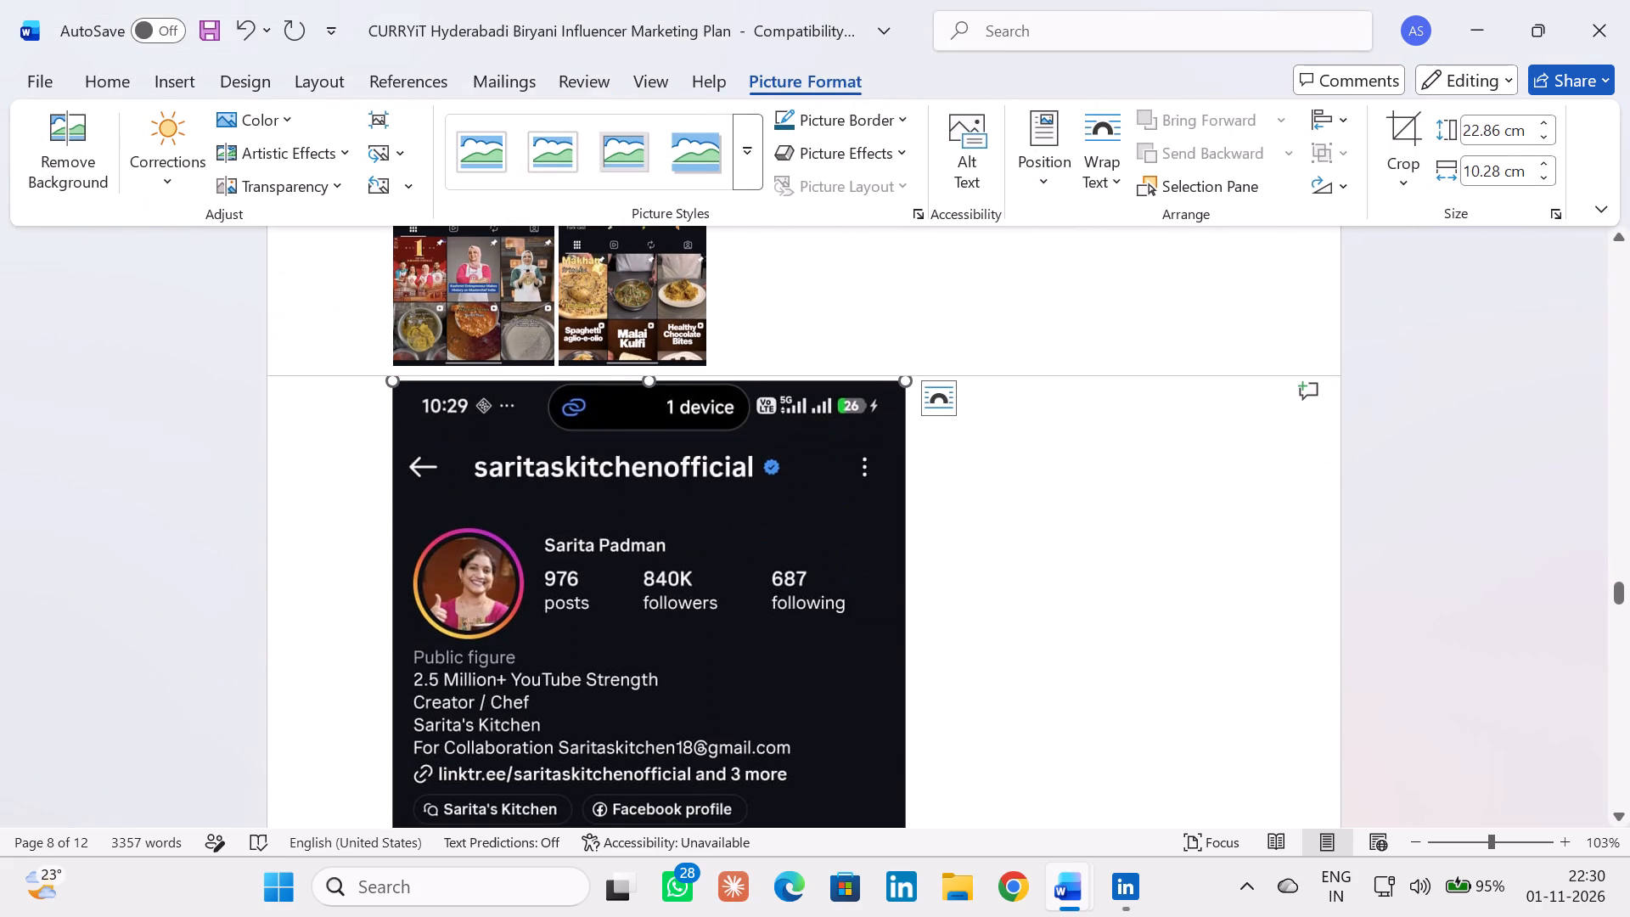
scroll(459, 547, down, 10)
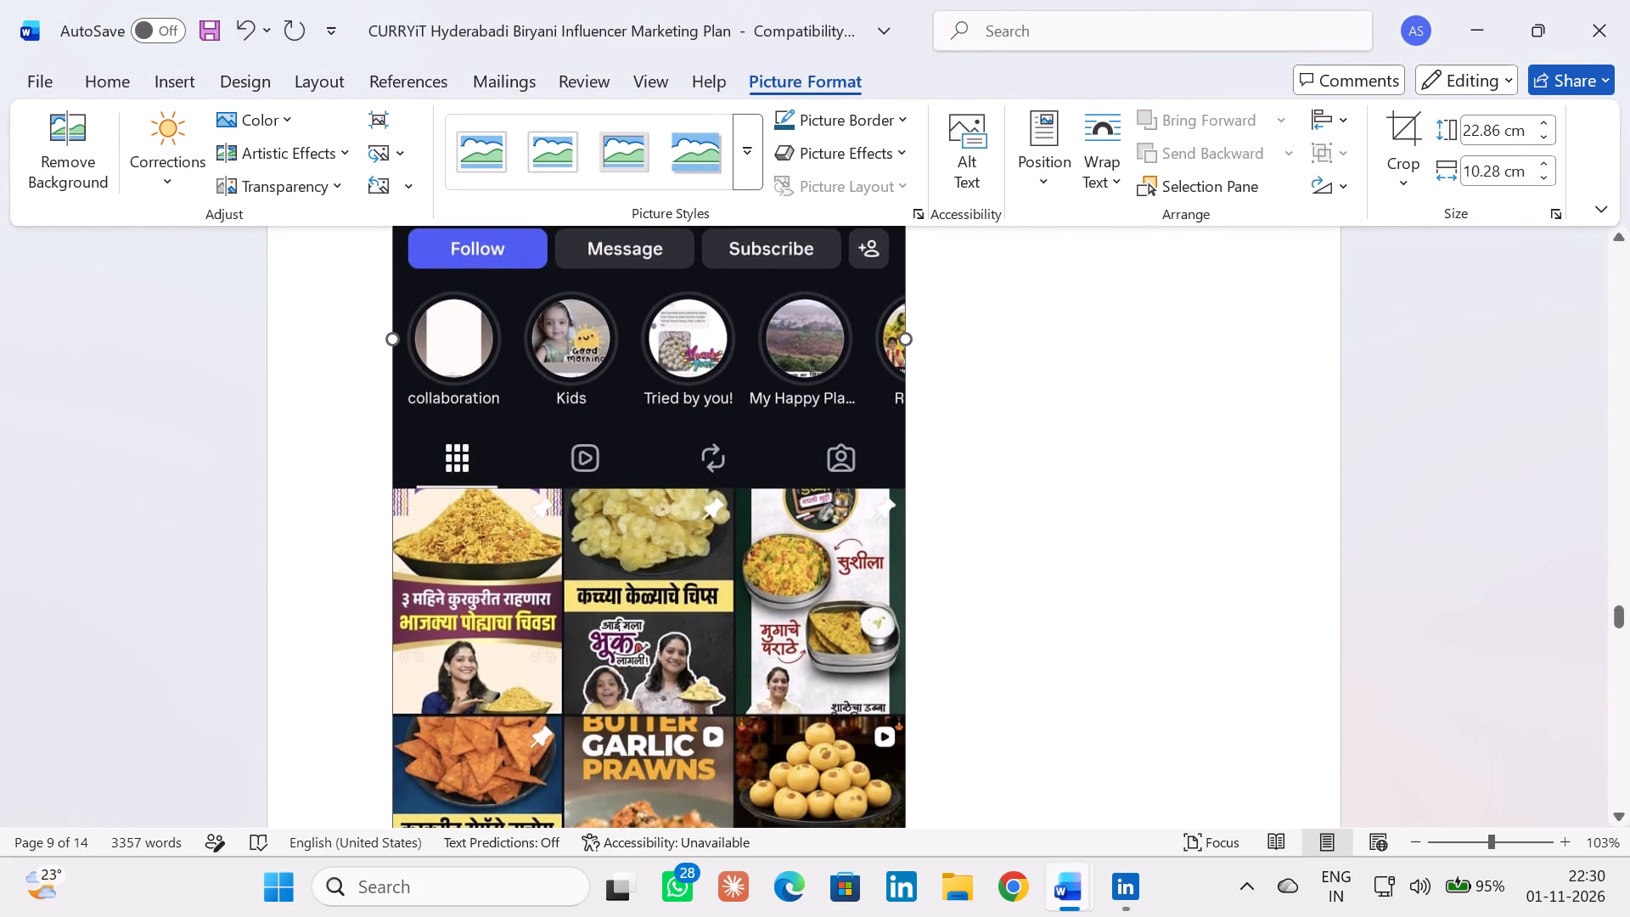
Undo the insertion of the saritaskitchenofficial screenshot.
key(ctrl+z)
scroll(693, 594, up, 3)
scroll(728, 392, up, 1)
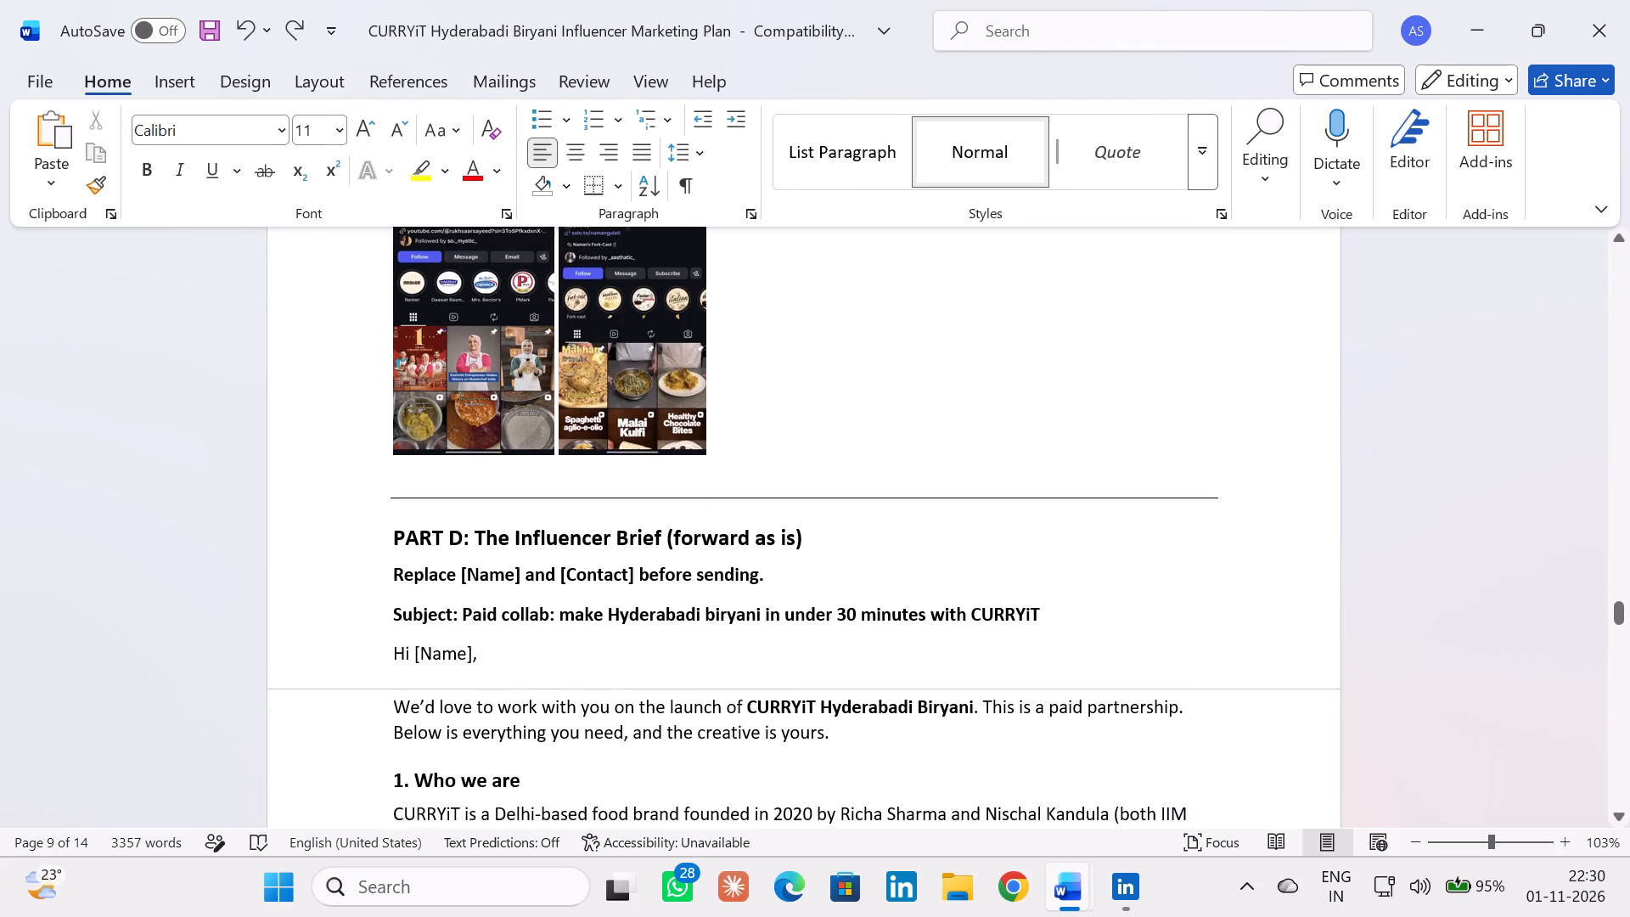
scroll(728, 392, up, 2)
click(732, 370)
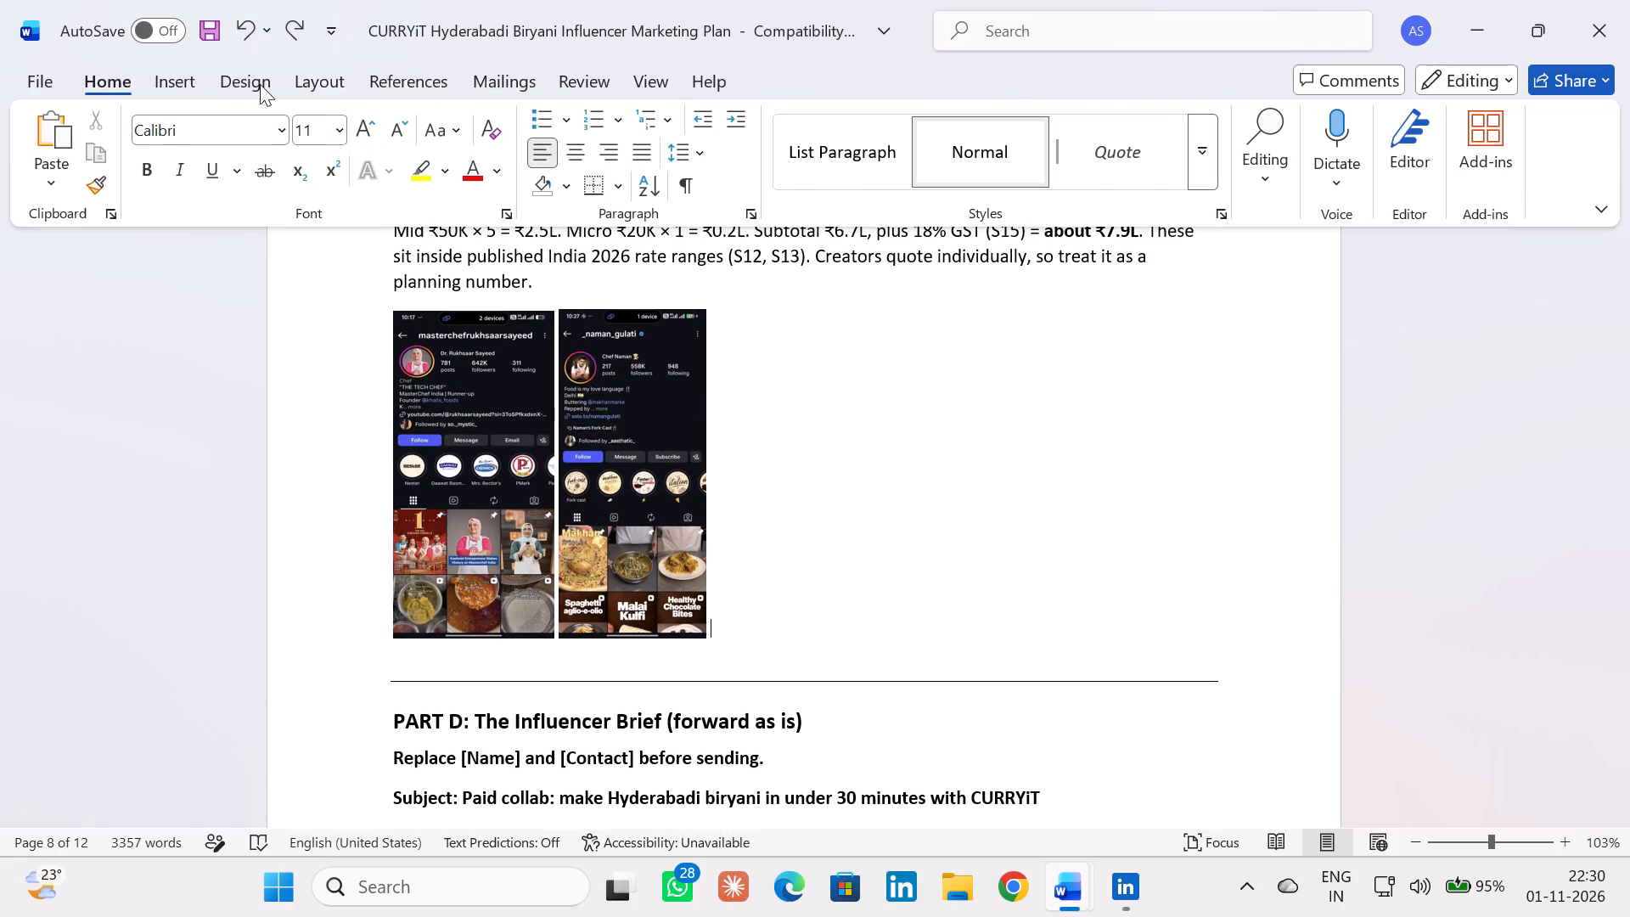
click(195, 75)
click(291, 126)
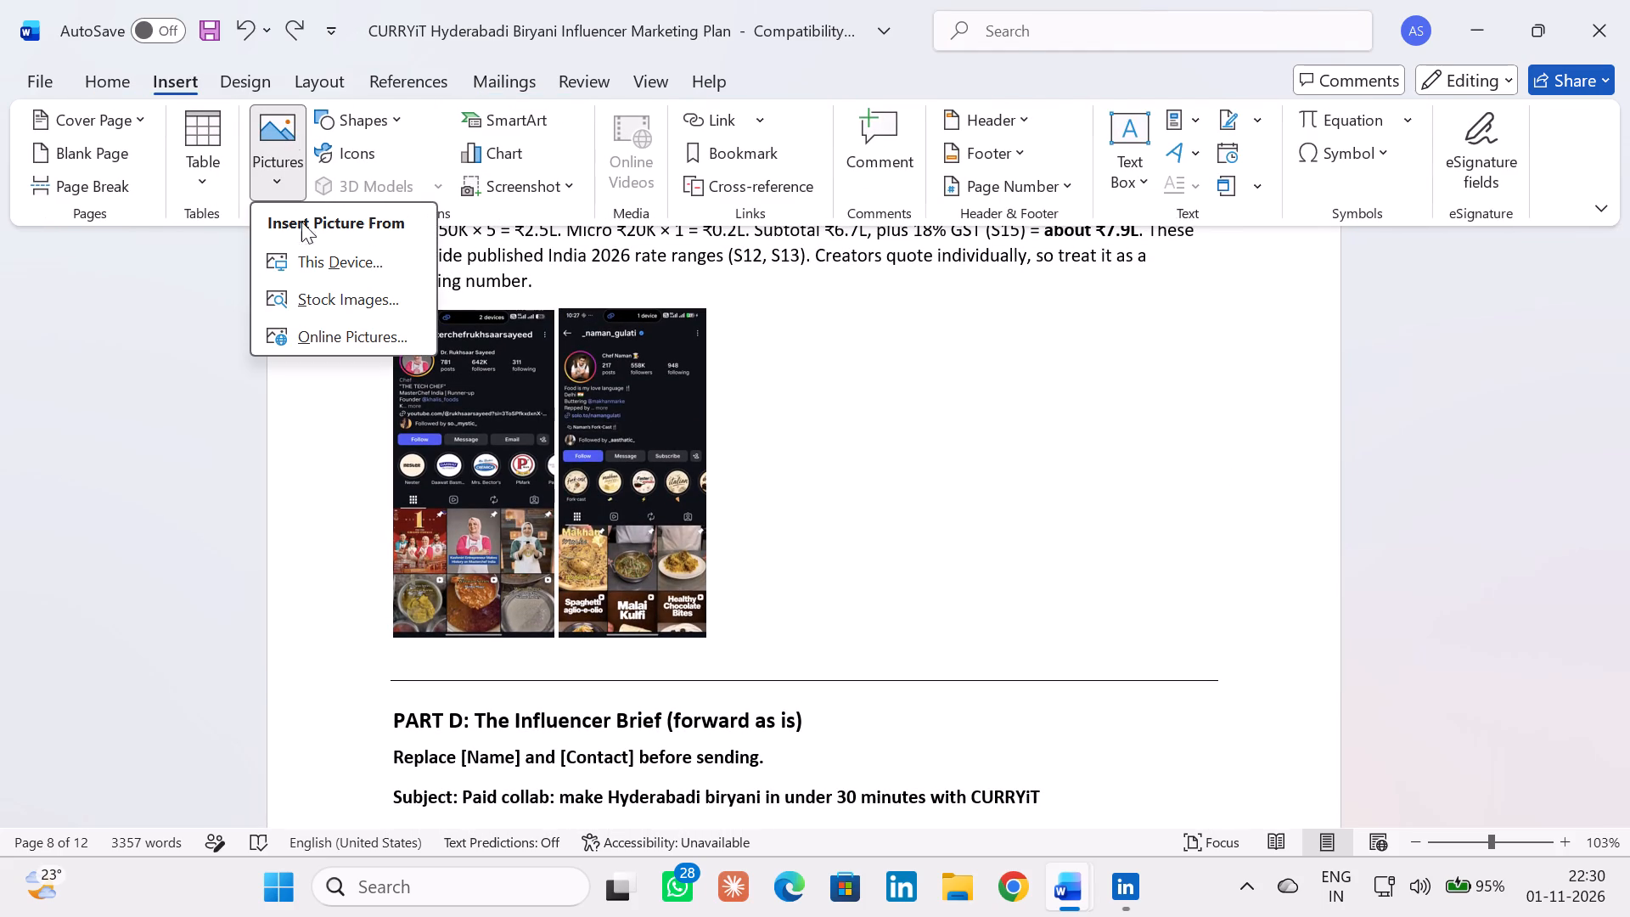
click(308, 253)
double_click(313, 235)
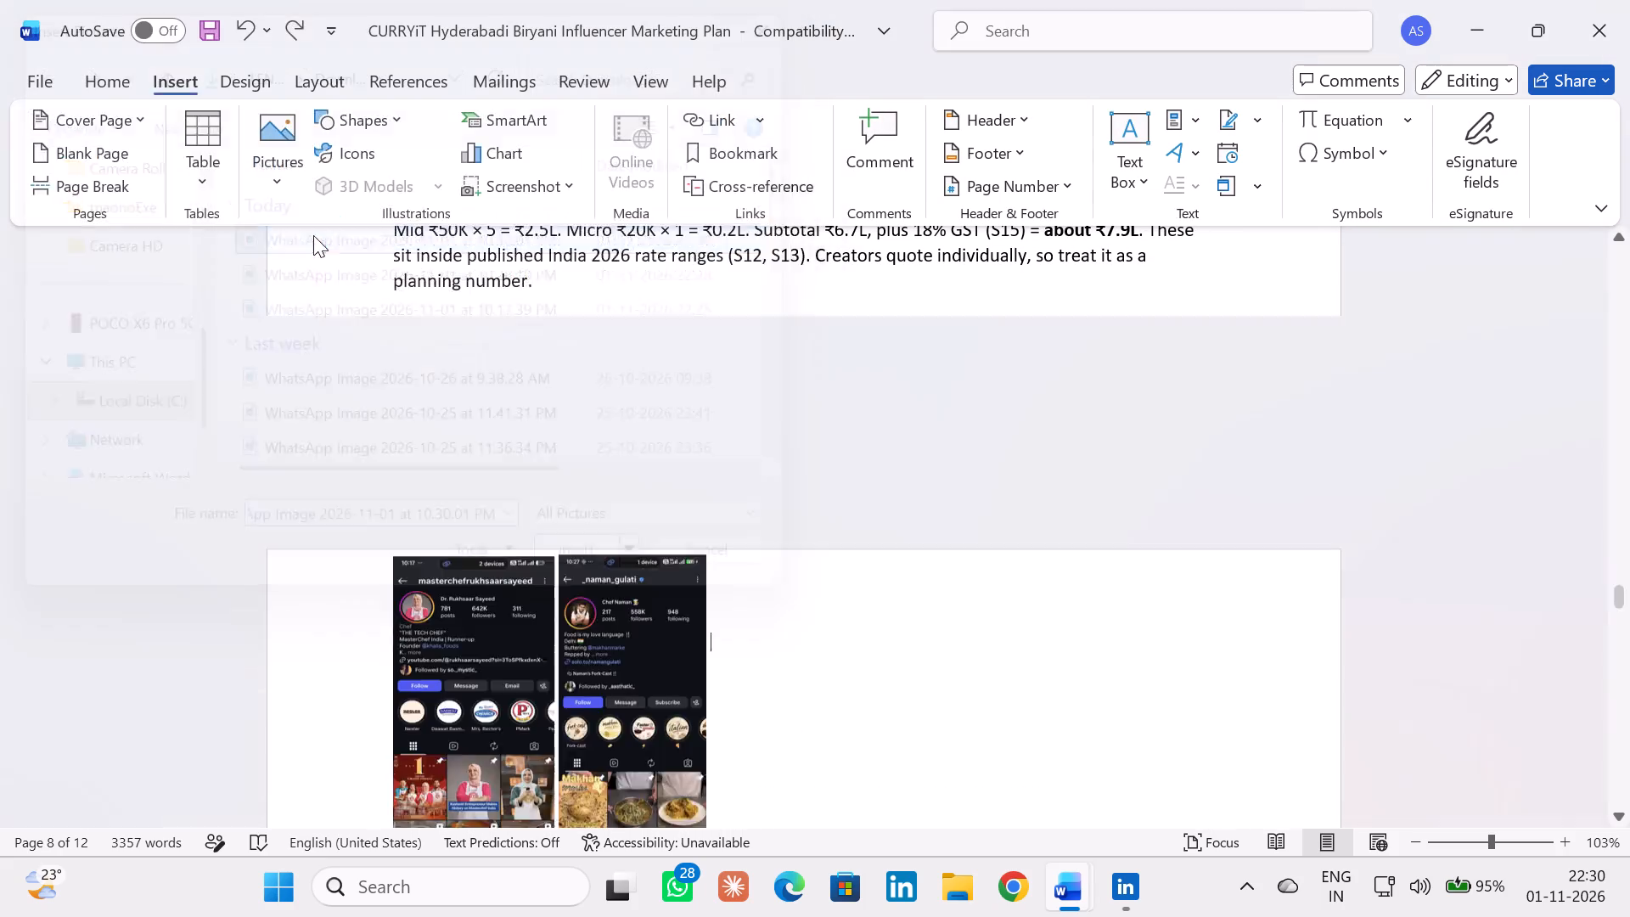
Shrink the saritaskitchenofficial screenshot proportionally to nearly the size of the two profile screenshots, so all three sit in one row above Part D.
scroll(494, 470, down, 9)
scroll(594, 610, down, 5)
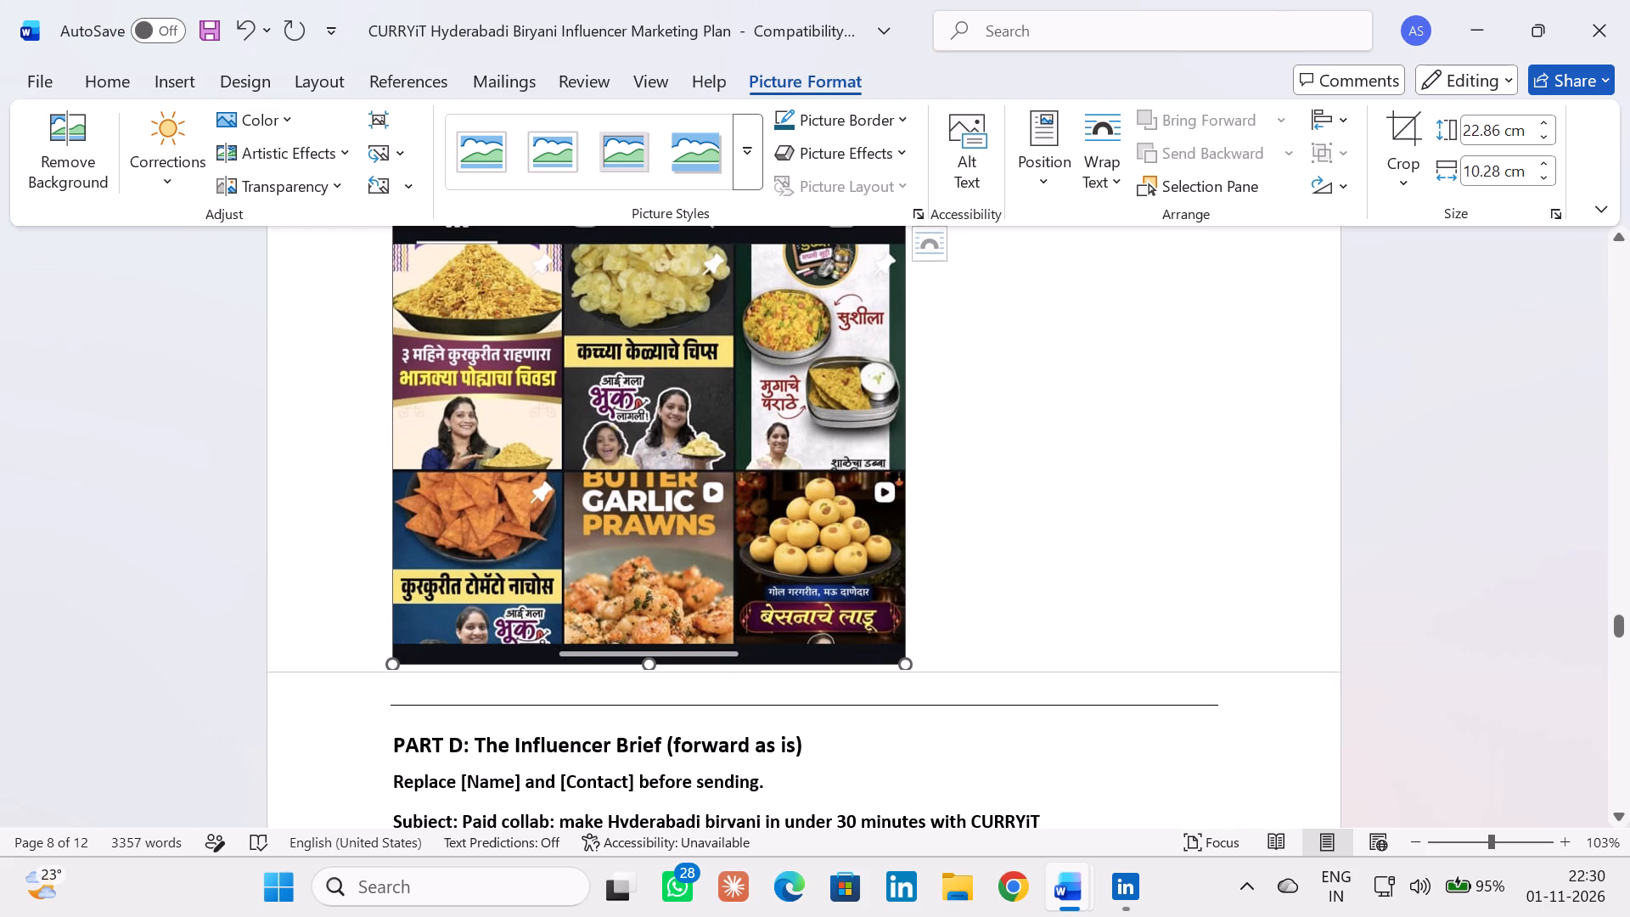
drag(908, 658, 682, 247)
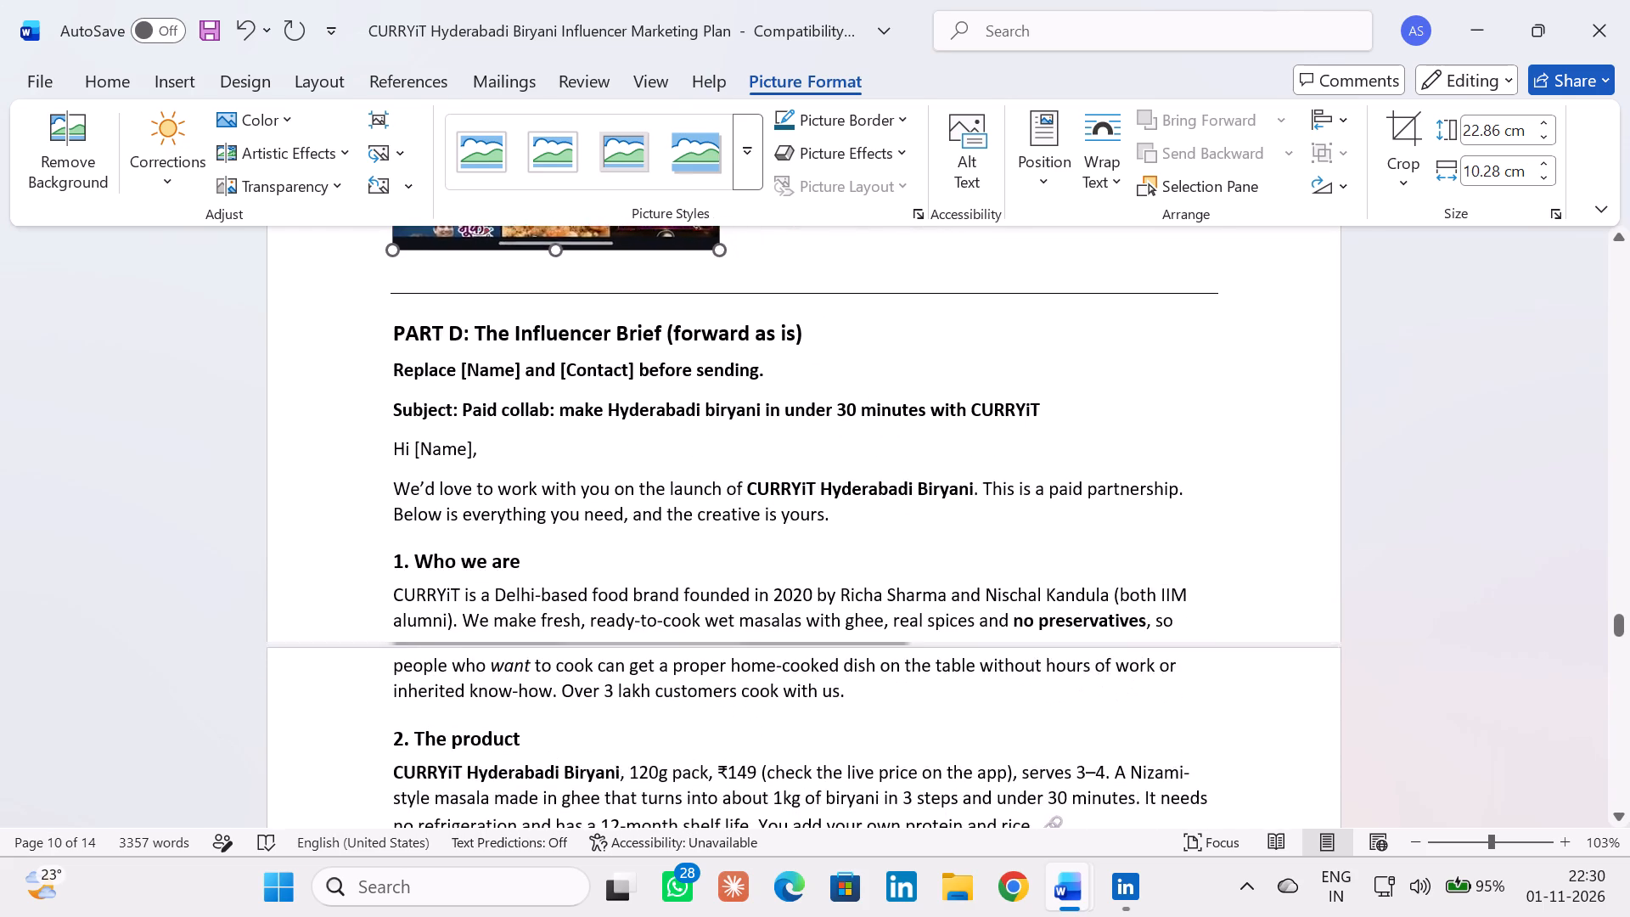
drag(682, 247, 674, 238)
scroll(795, 461, up, 3)
scroll(795, 461, down, 9)
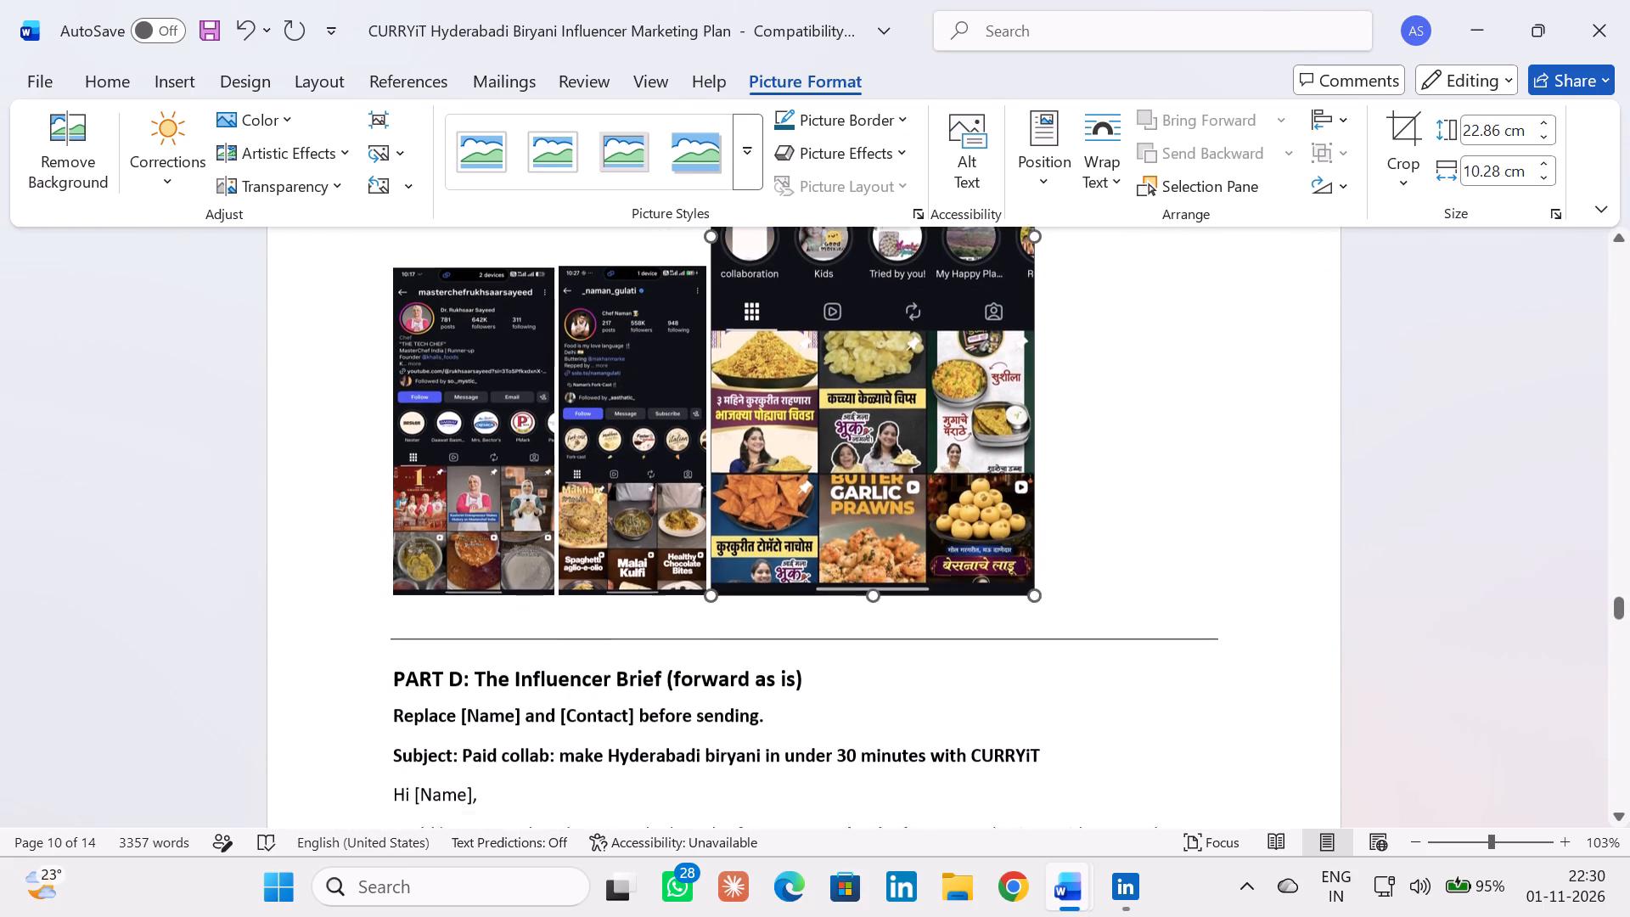
drag(1033, 578, 978, 447)
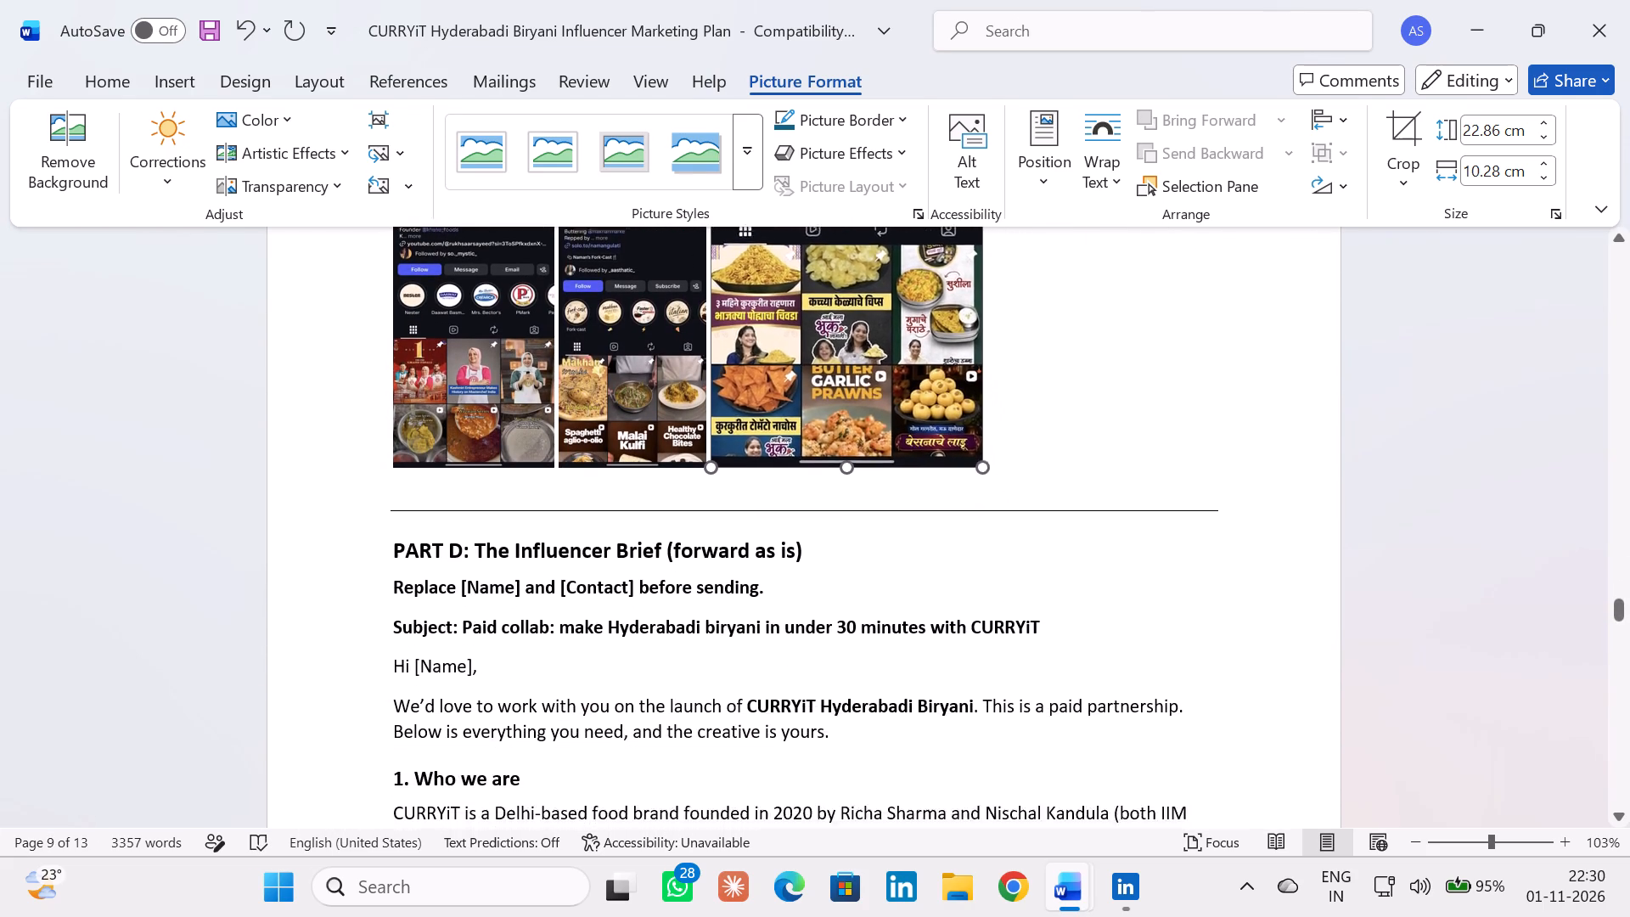
drag(978, 447, 941, 367)
scroll(998, 442, up, 2)
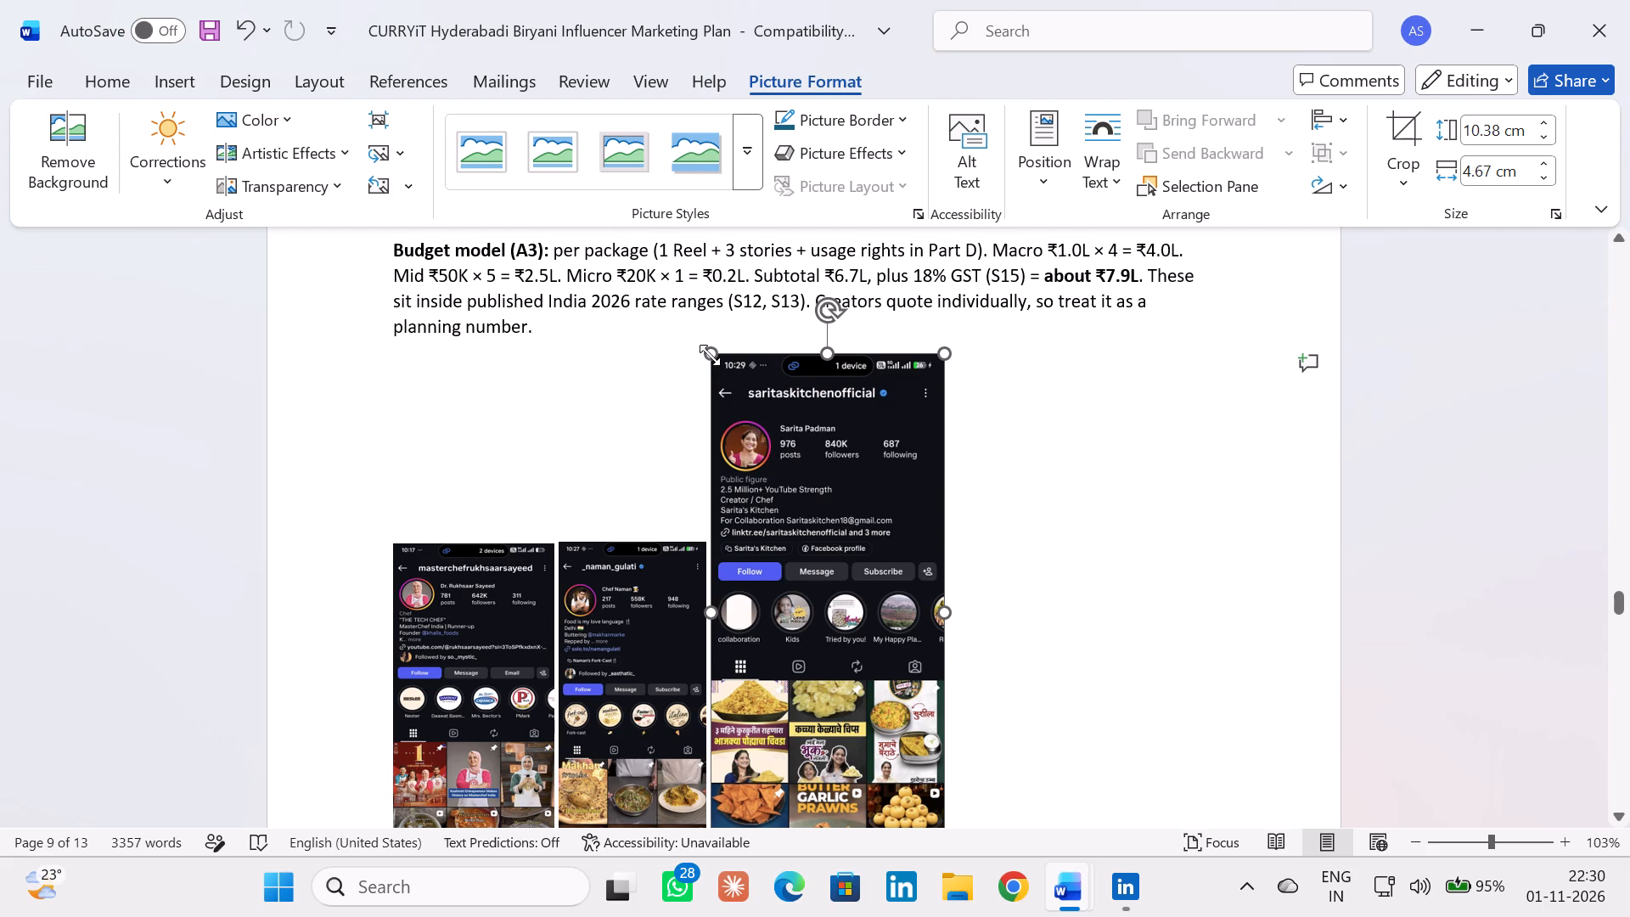
drag(710, 353, 781, 680)
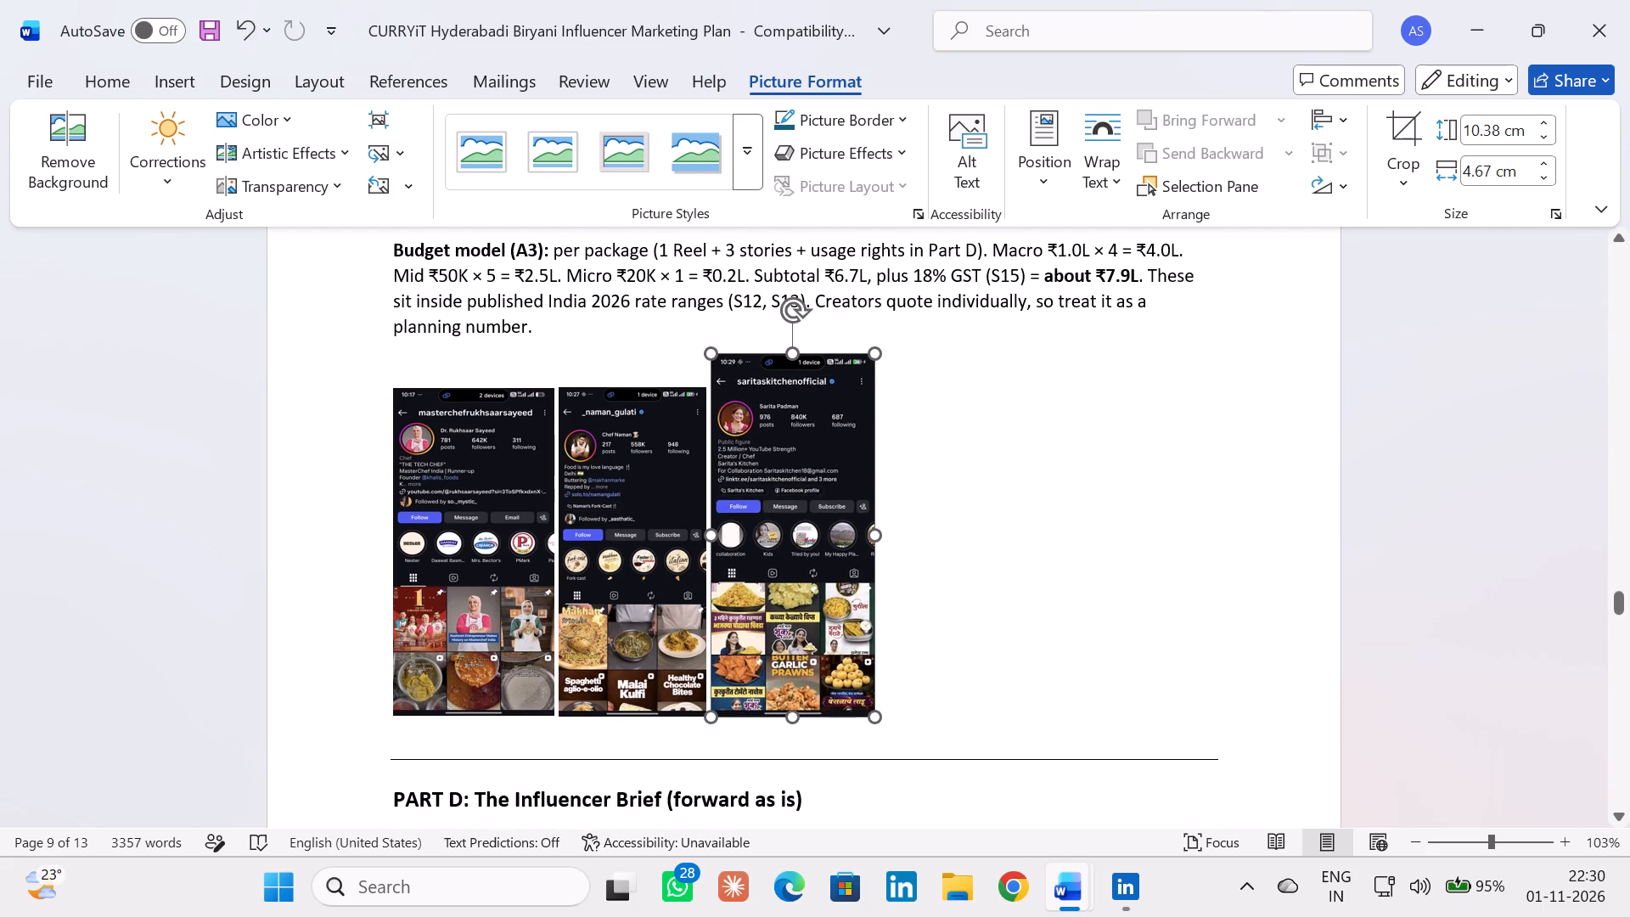
Shrink the saritaskitchenofficial screenshot a little further so its height matches the two profile screenshots beside it.
drag(781, 680, 795, 727)
click(975, 633)
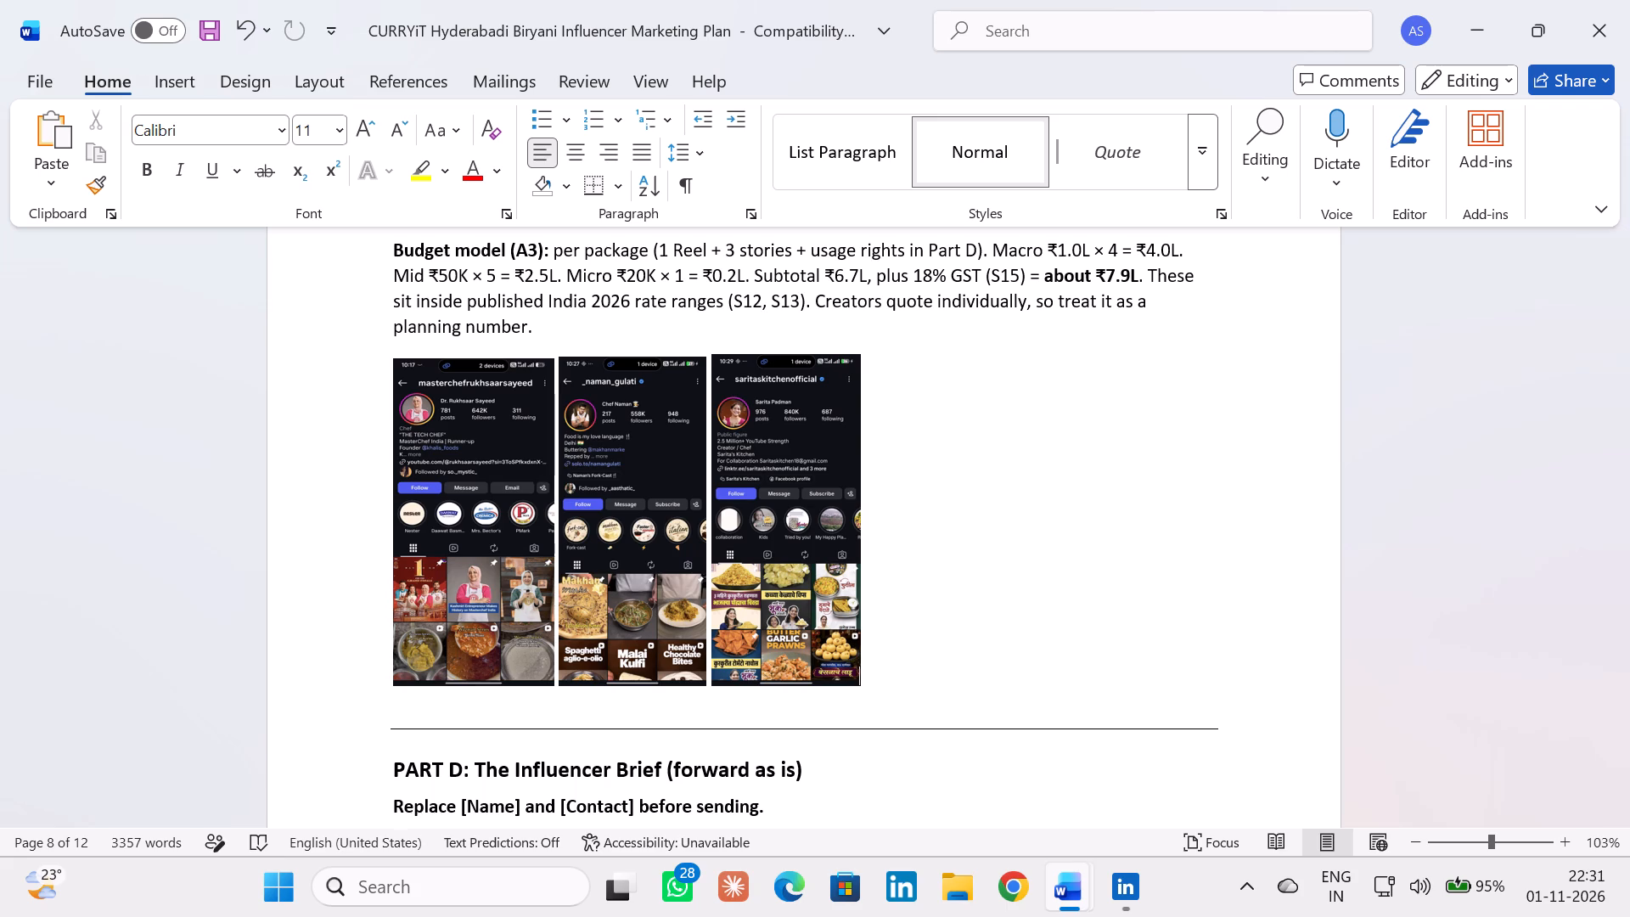
Check the creator shortlist table above the Budget model for the creators whose profile screenshots are still missing.
scroll(940, 547, up, 1)
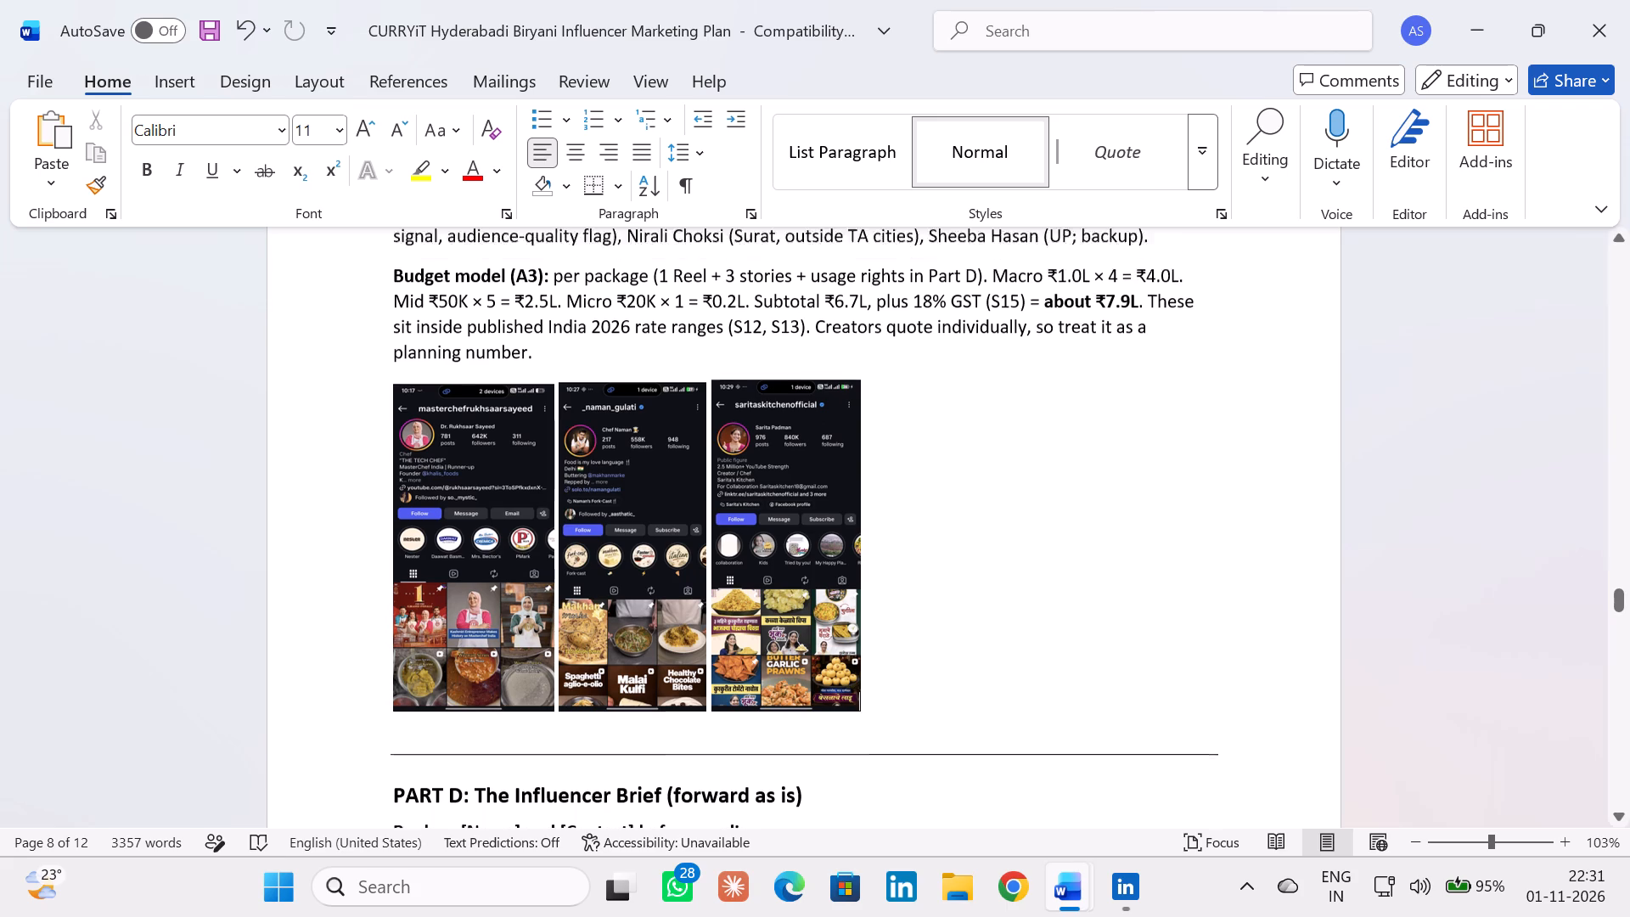
scroll(940, 547, up, 2)
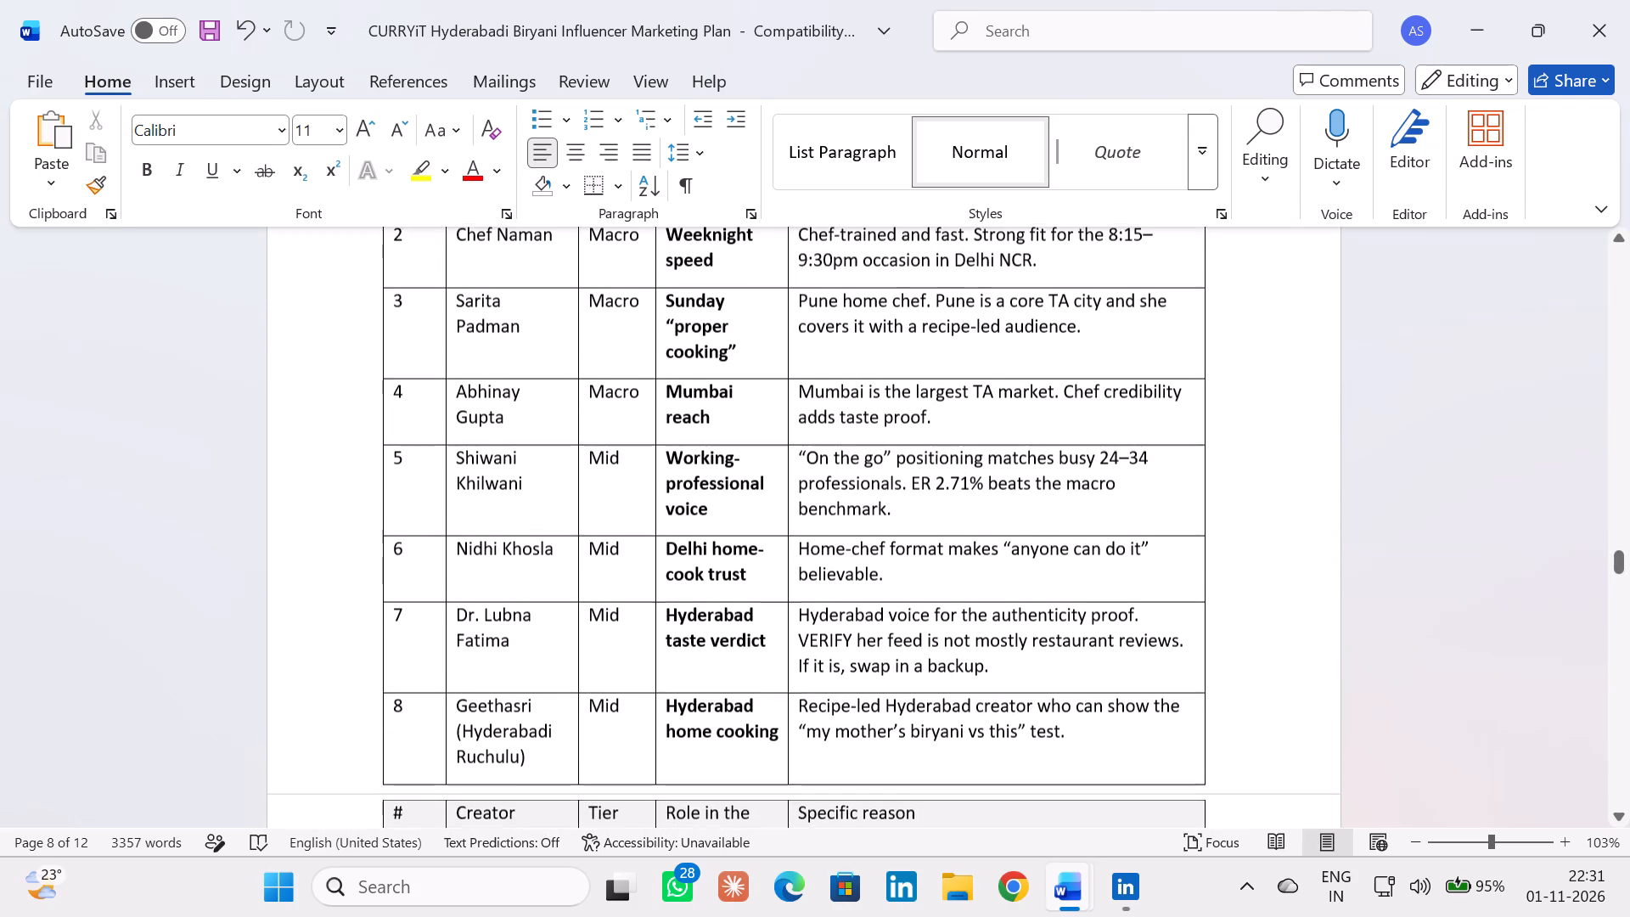
scroll(940, 547, up, 1)
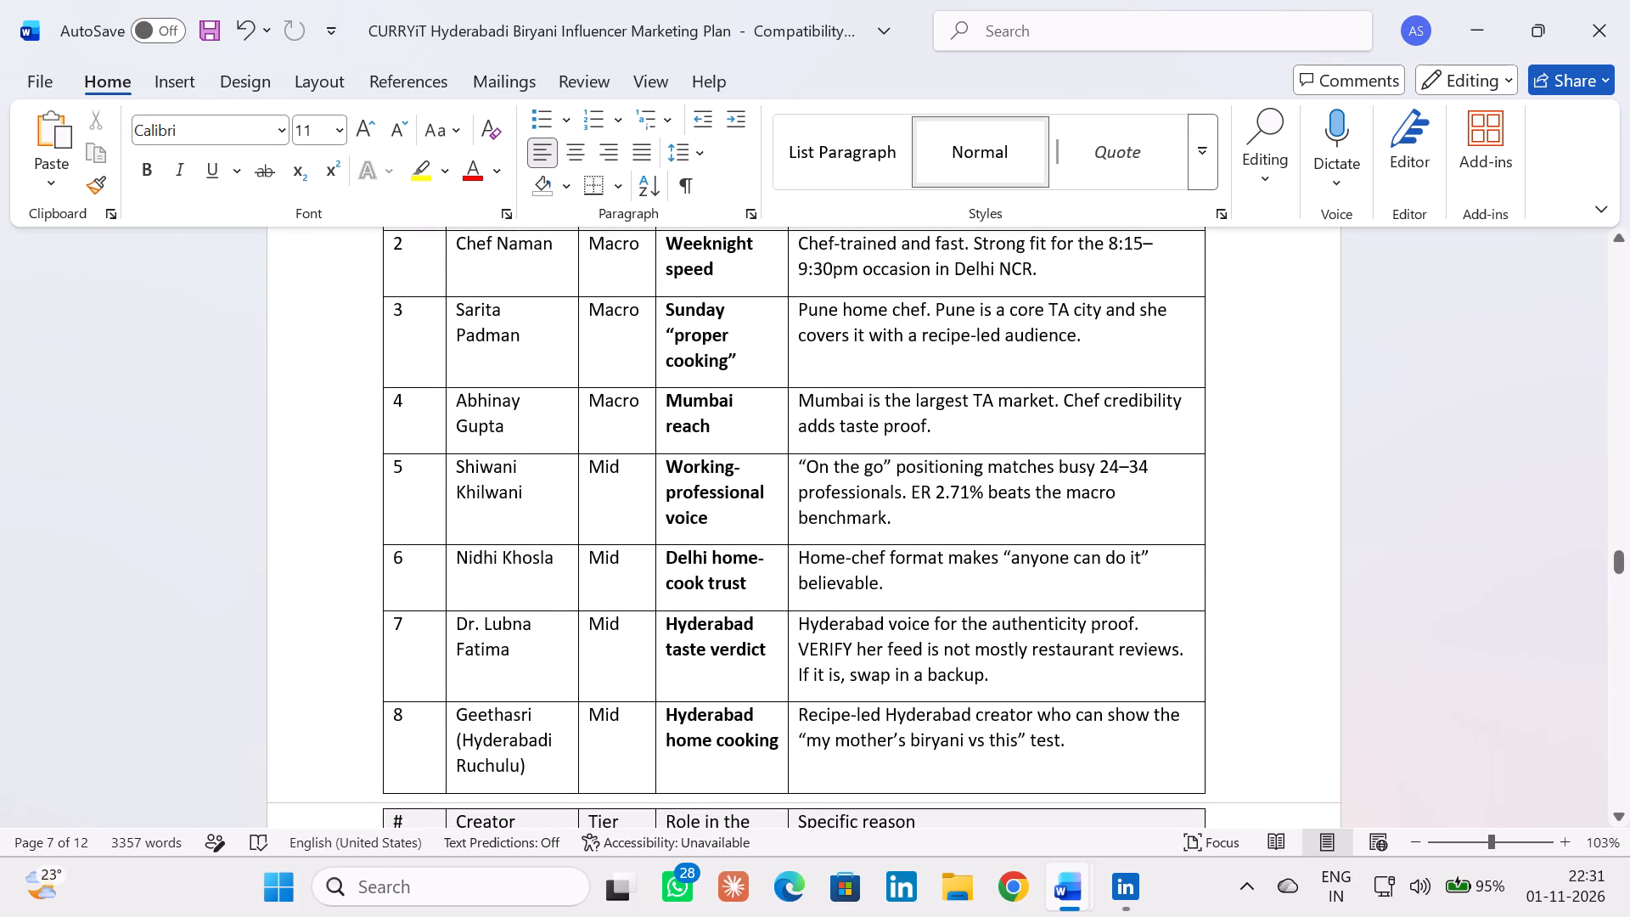
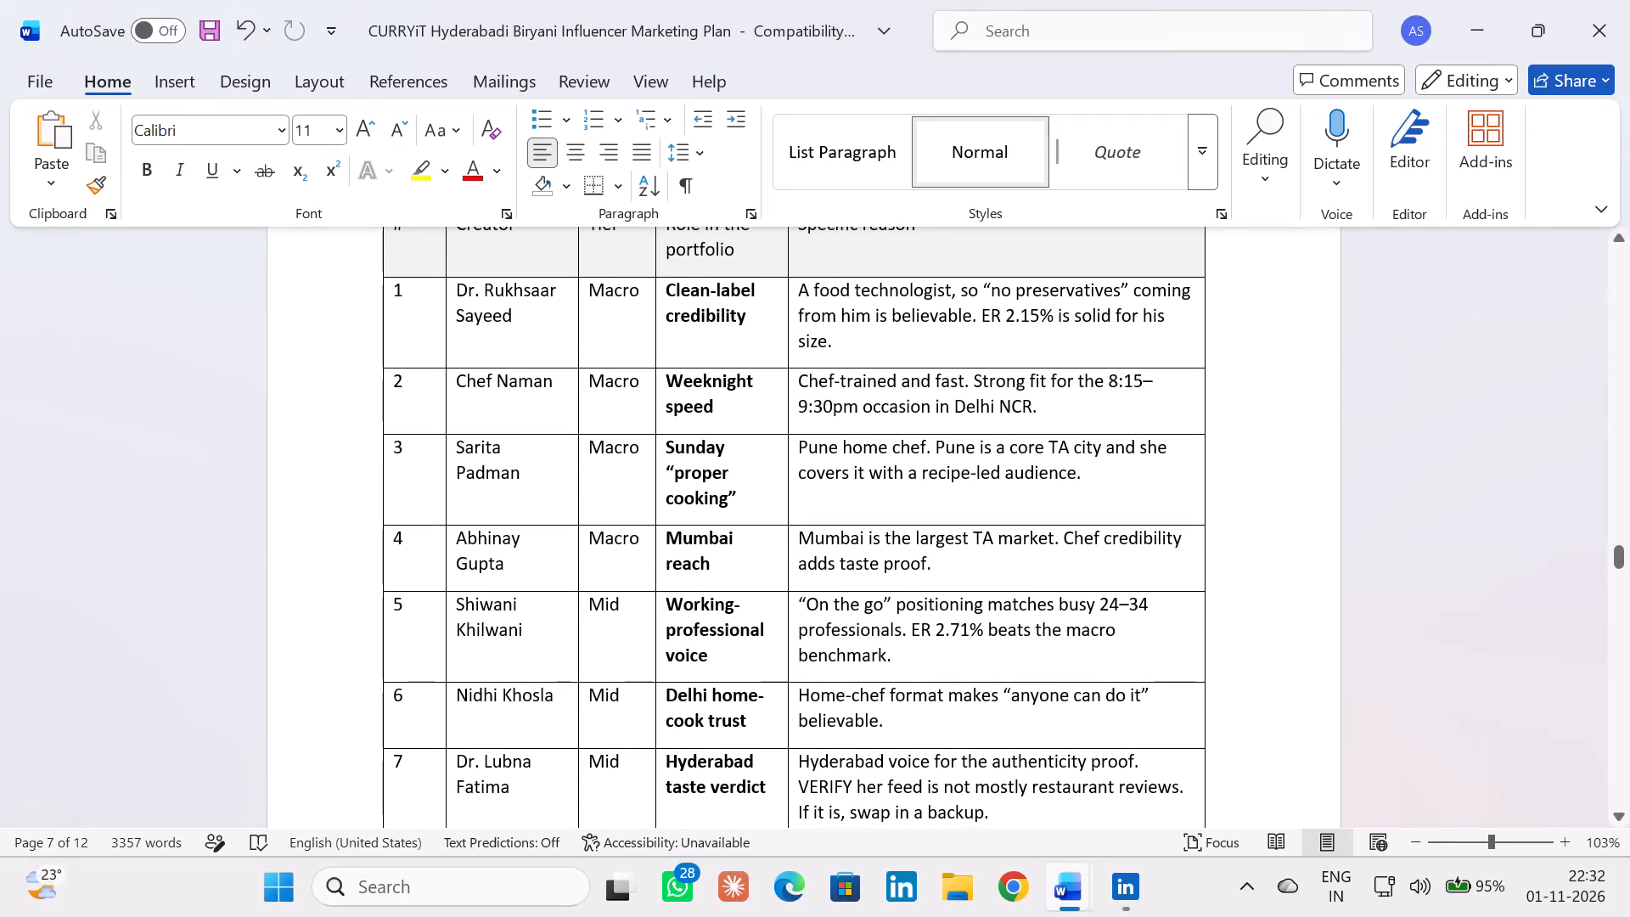
Look back from the C3 final shortlist through the 20-creator table above it, examining names, handles, follower counts and cities.
scroll(940, 547, up, 3)
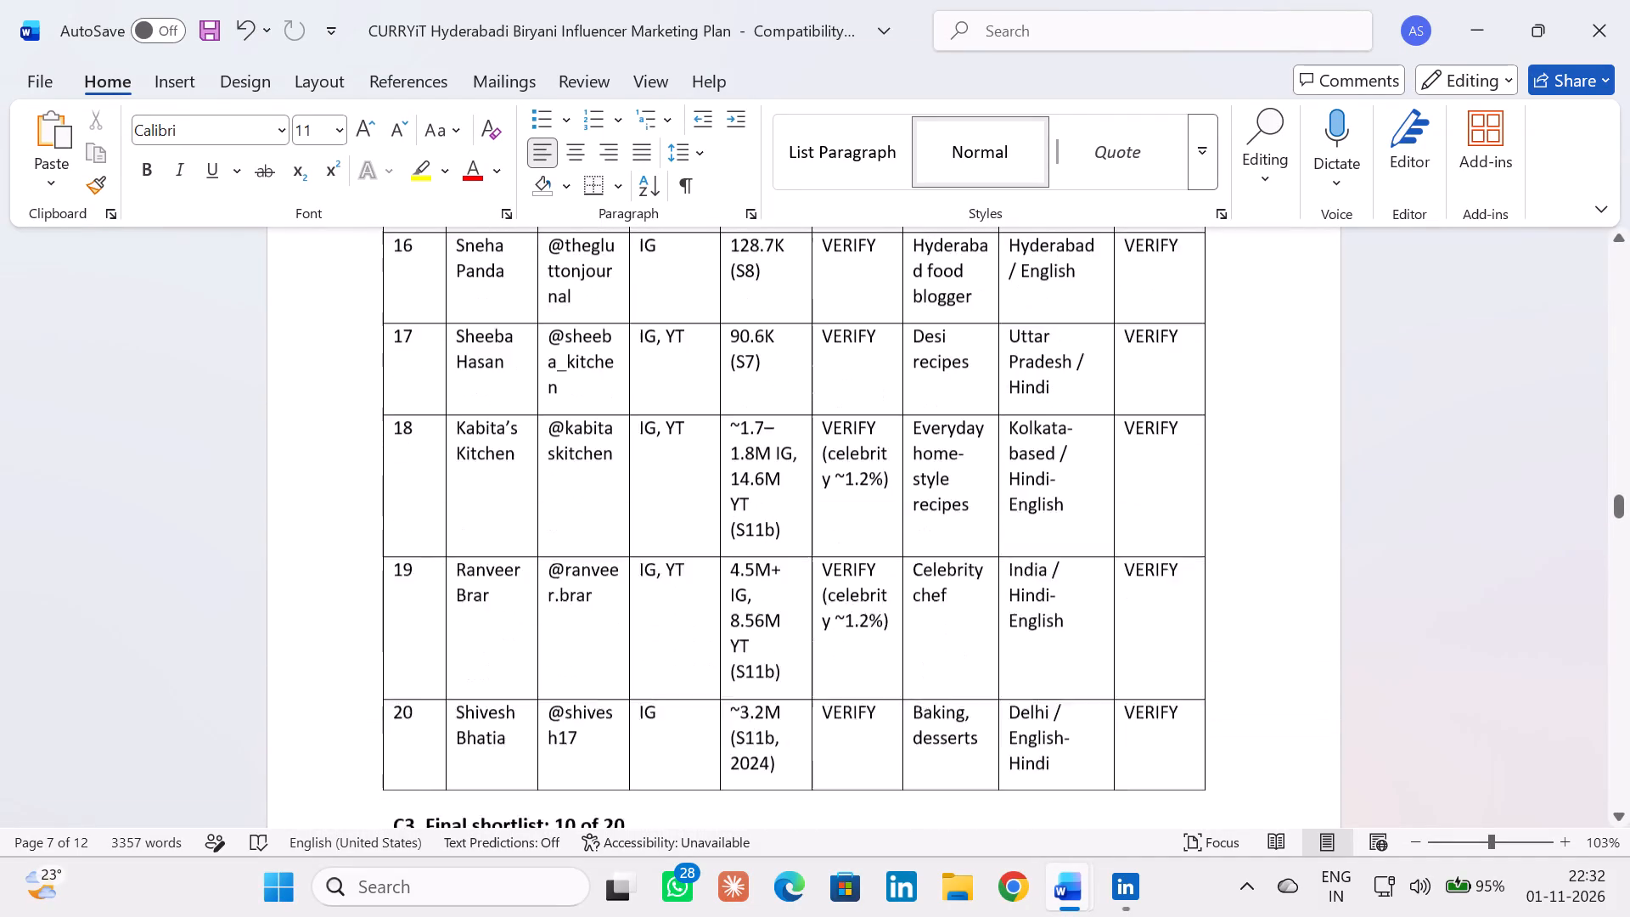
scroll(940, 547, up, 2)
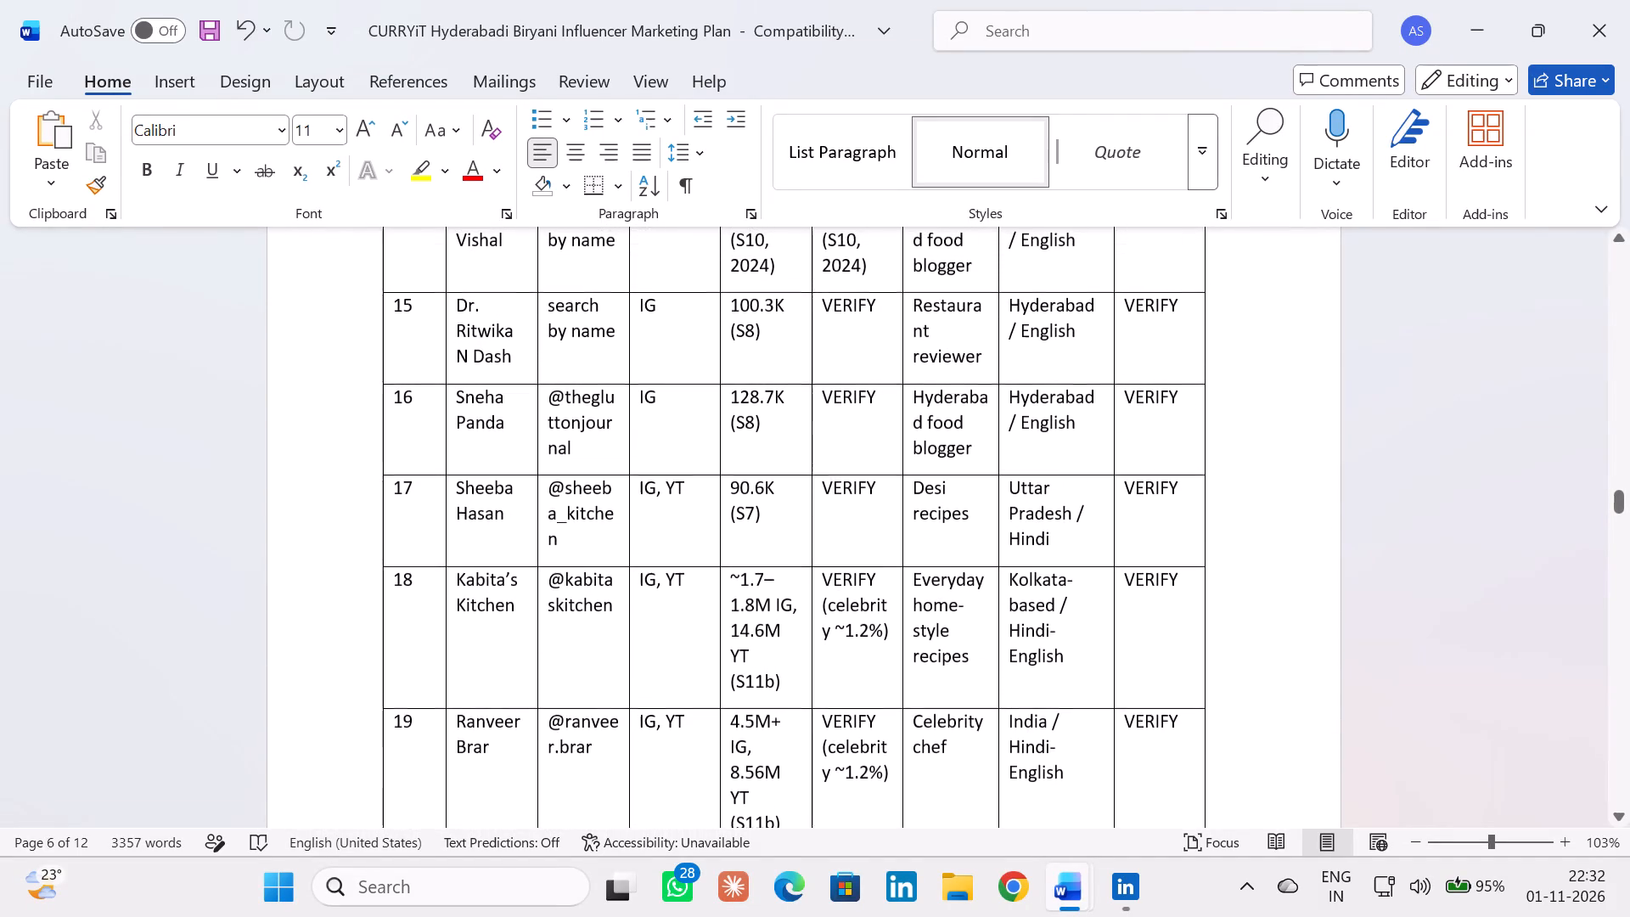
scroll(940, 547, up, 2)
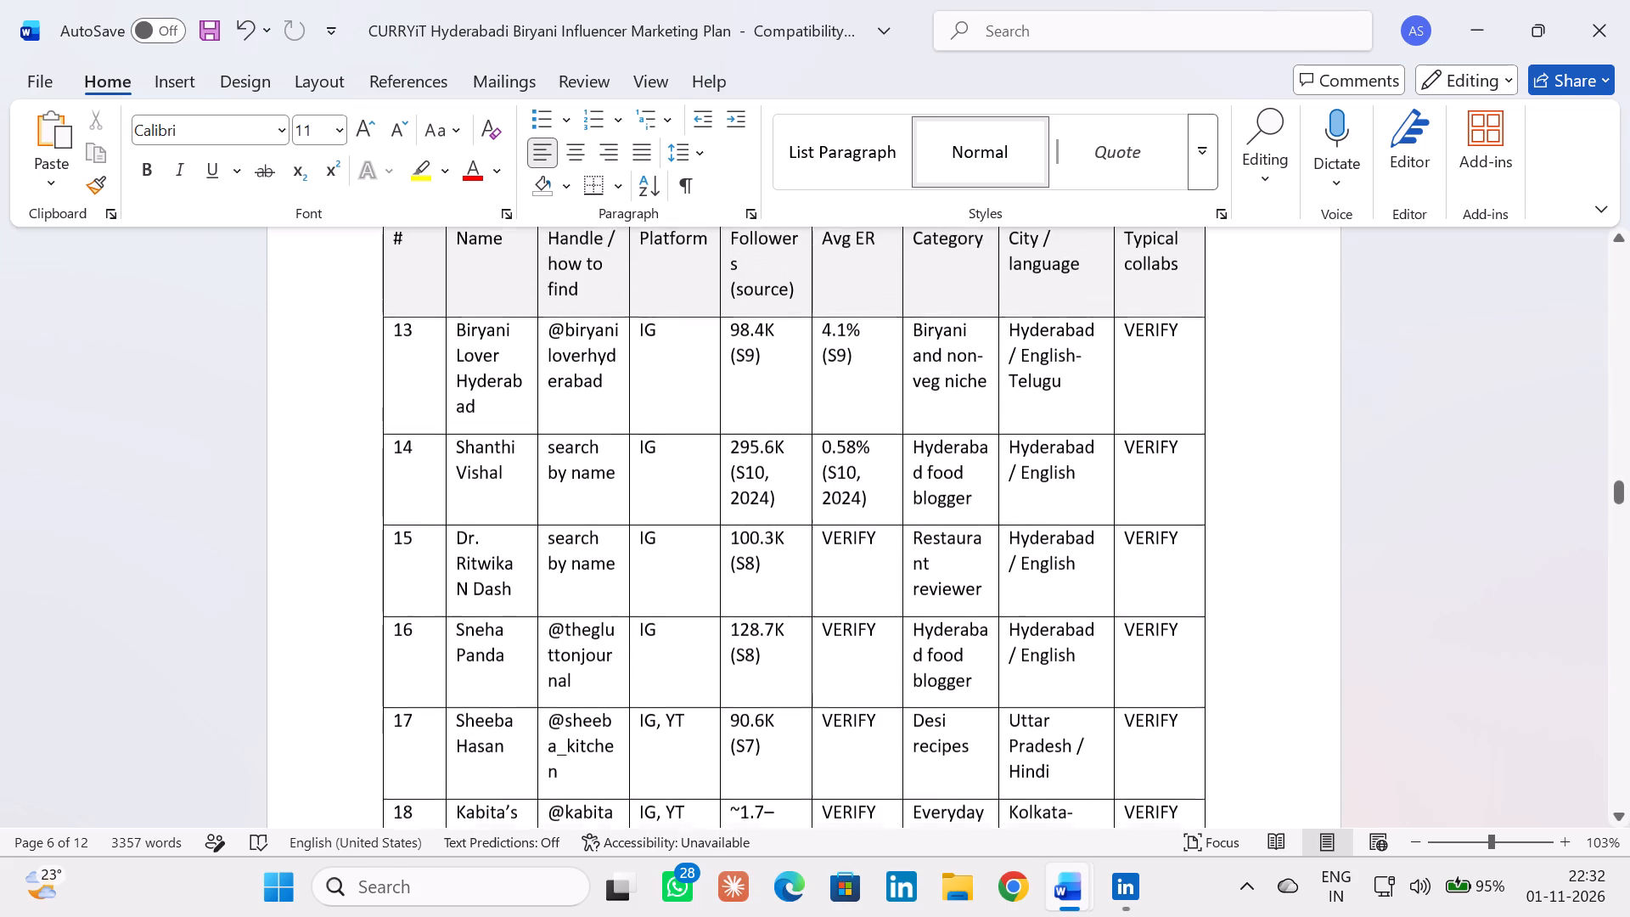
scroll(940, 547, up, 2)
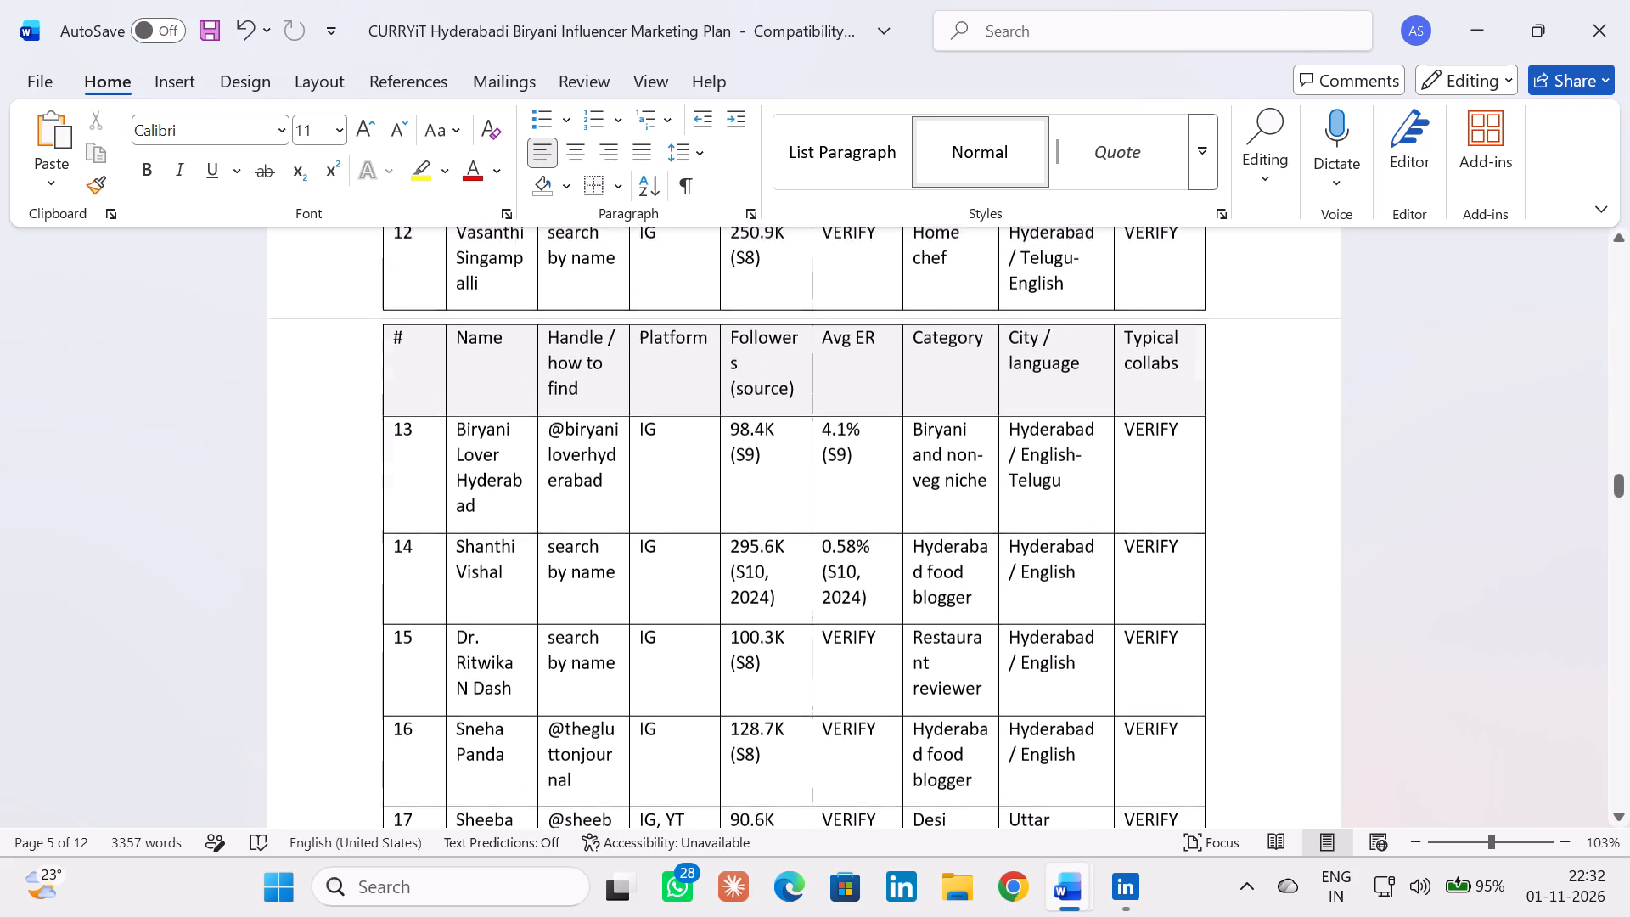
scroll(940, 547, up, 3)
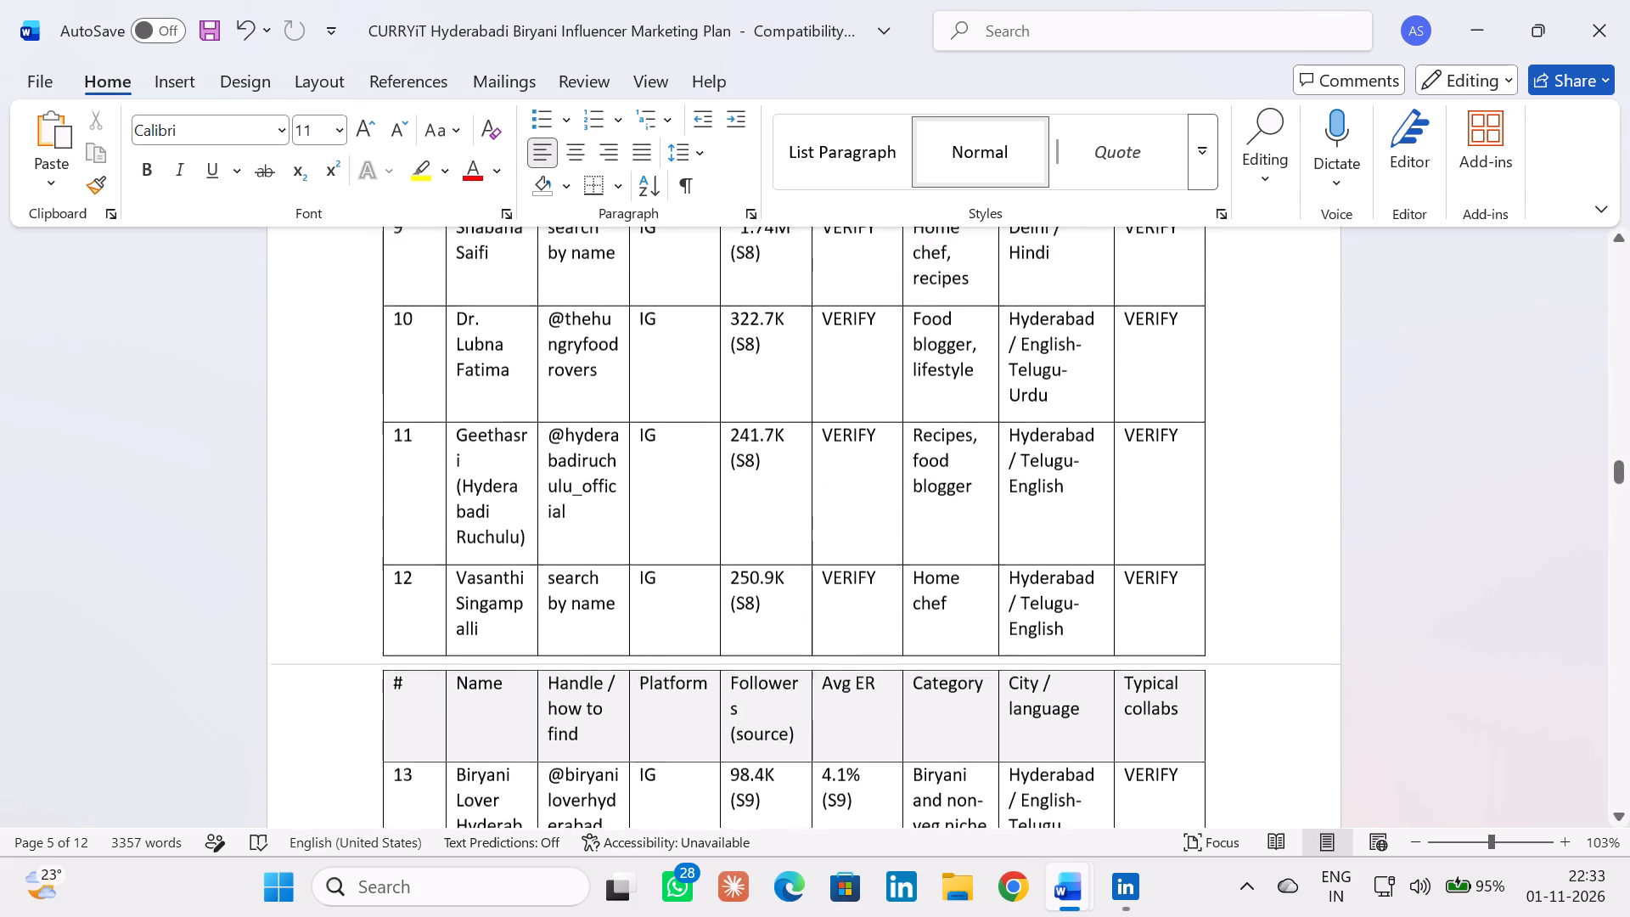
scroll(940, 547, up, 2)
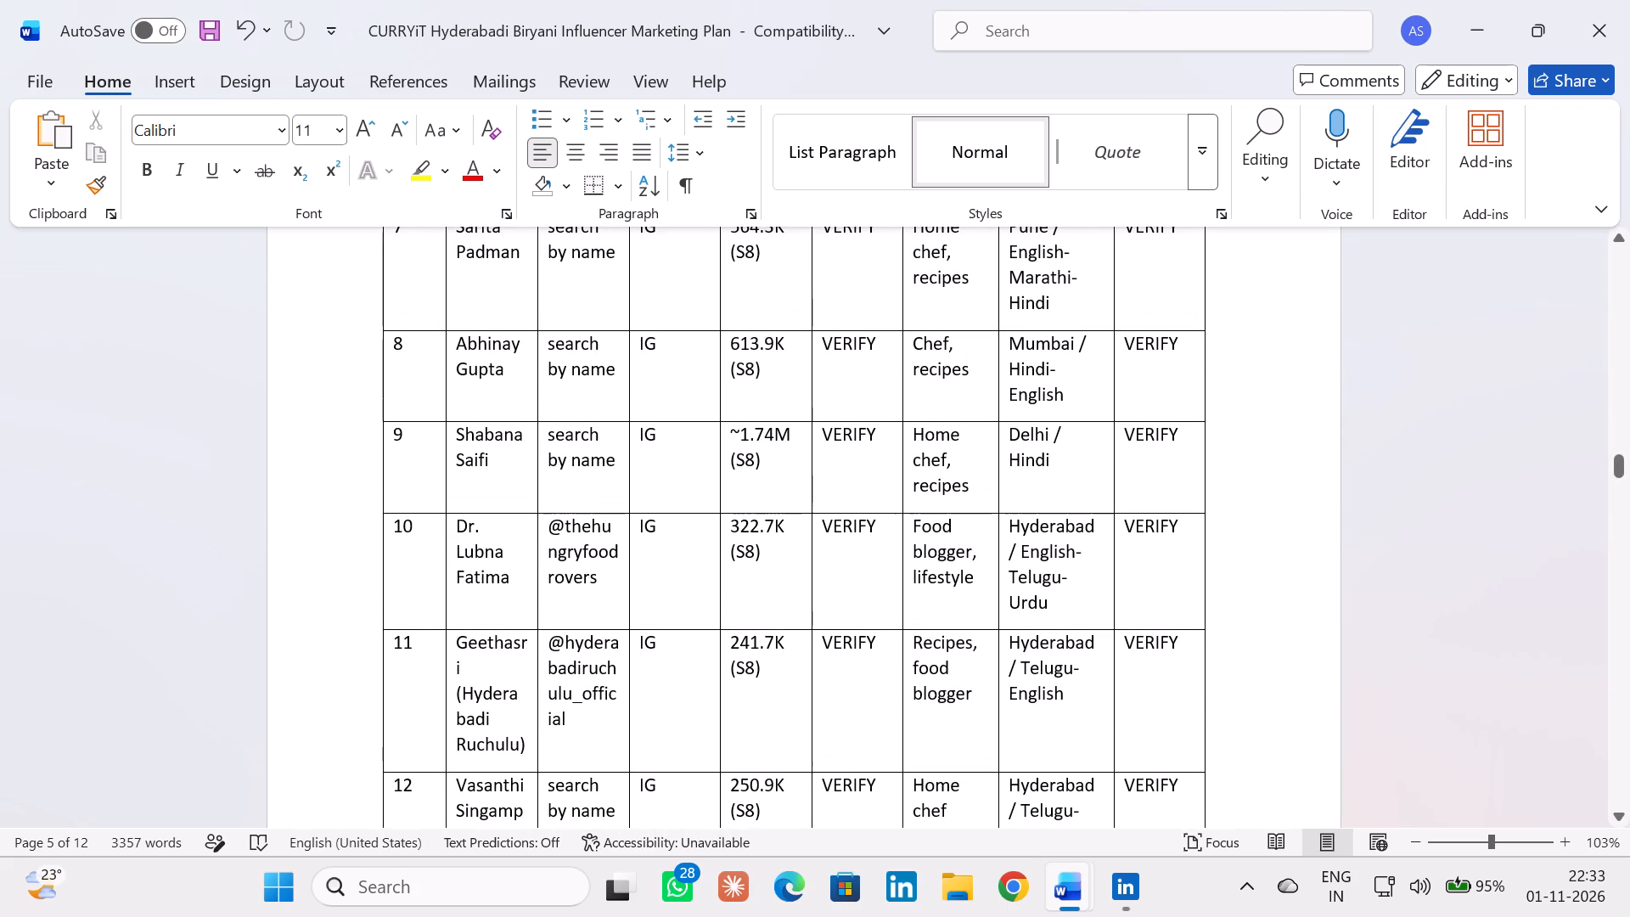
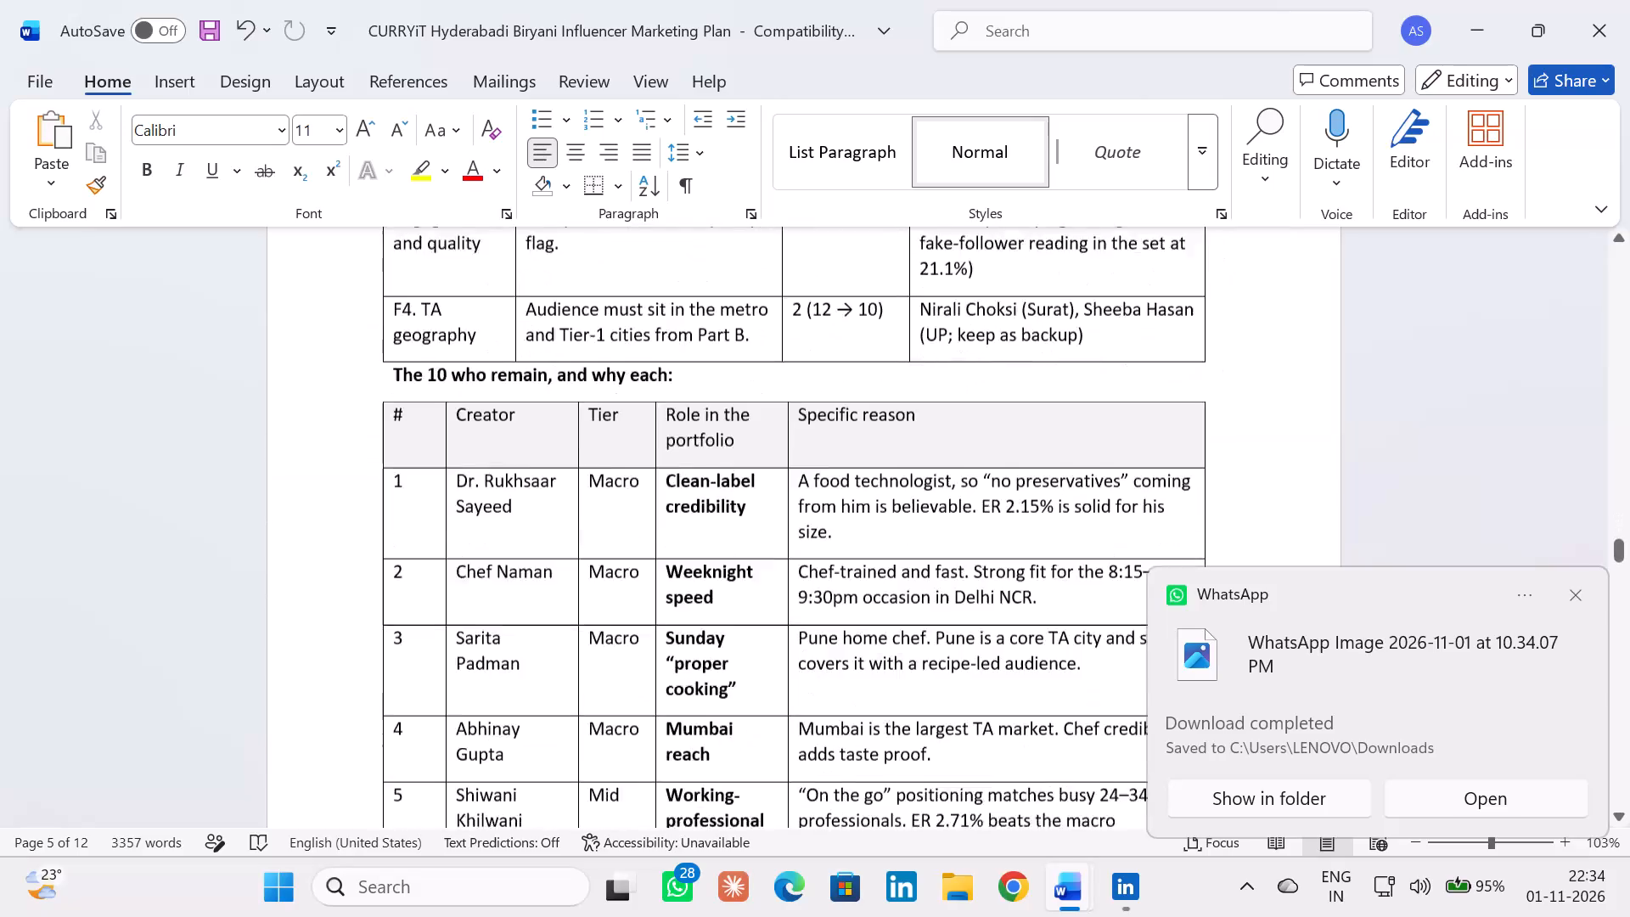
Insert the downloaded bhaiyajiletscook profile screenshot from this device after the saritaskitchenofficial screenshot, separated by a space.
scroll(879, 513, down, 17)
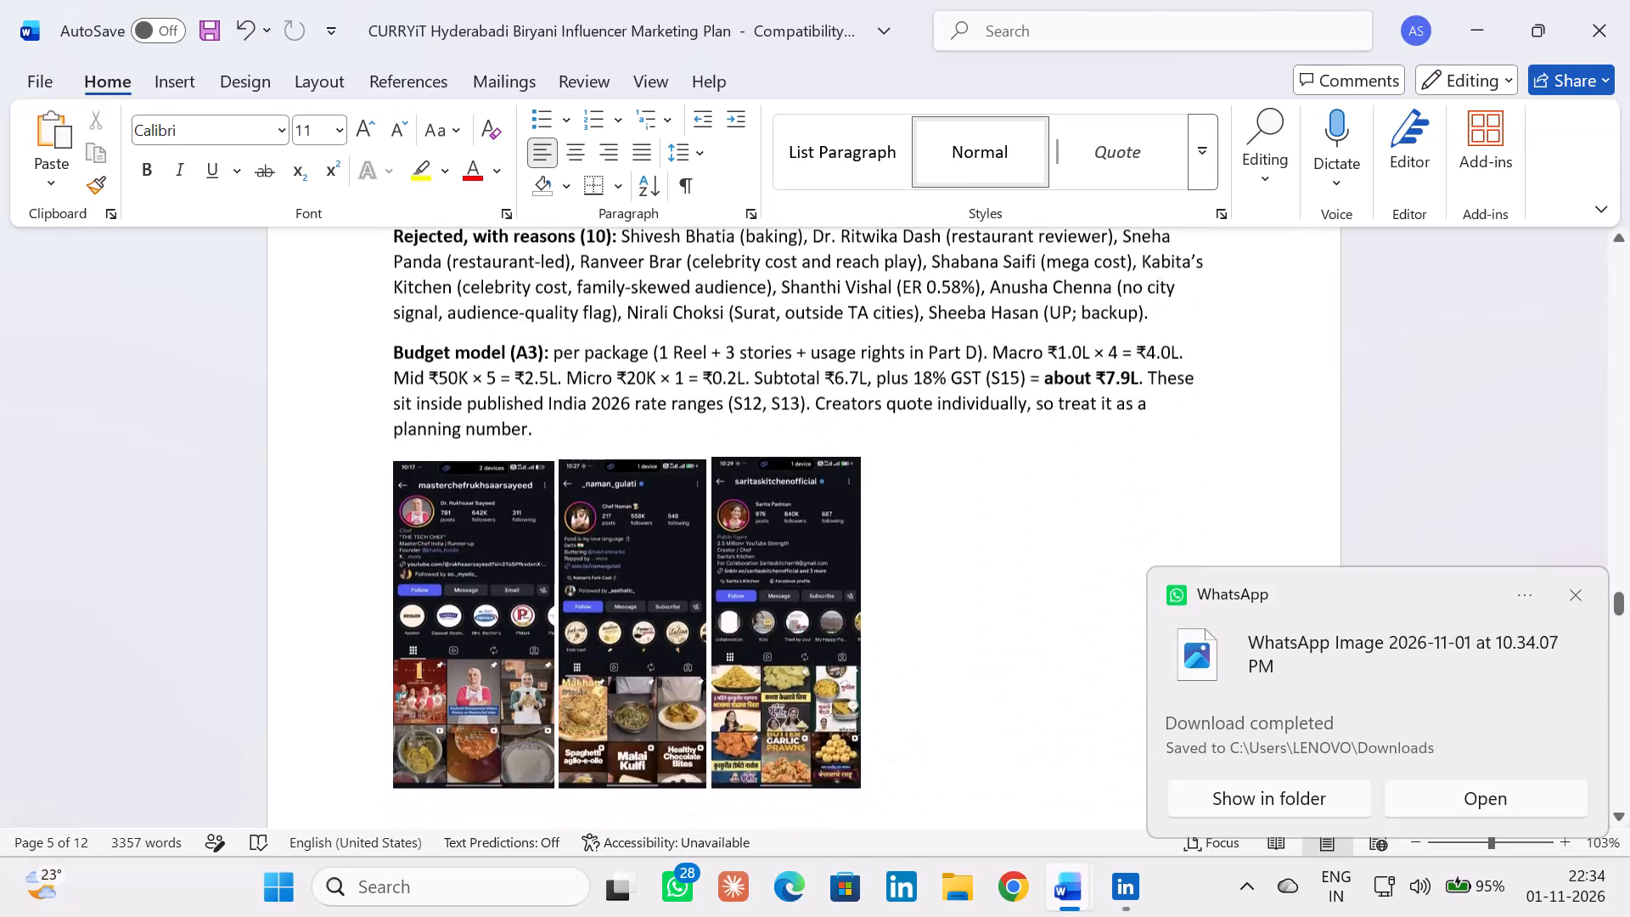
scroll(879, 513, down, 1)
click(913, 554)
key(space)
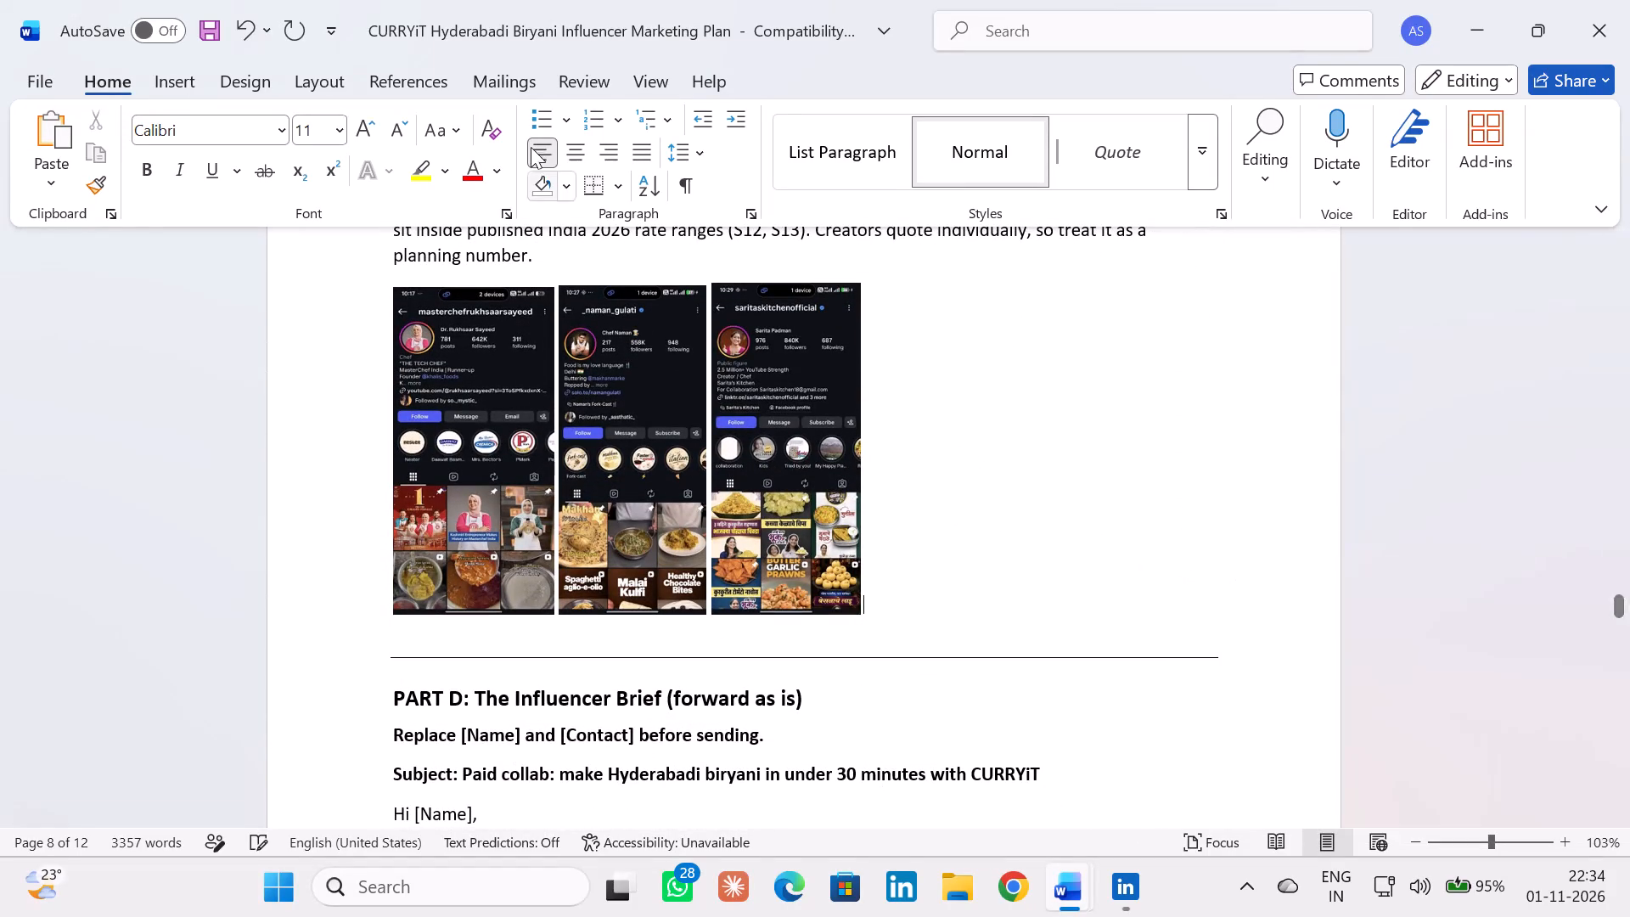
click(190, 83)
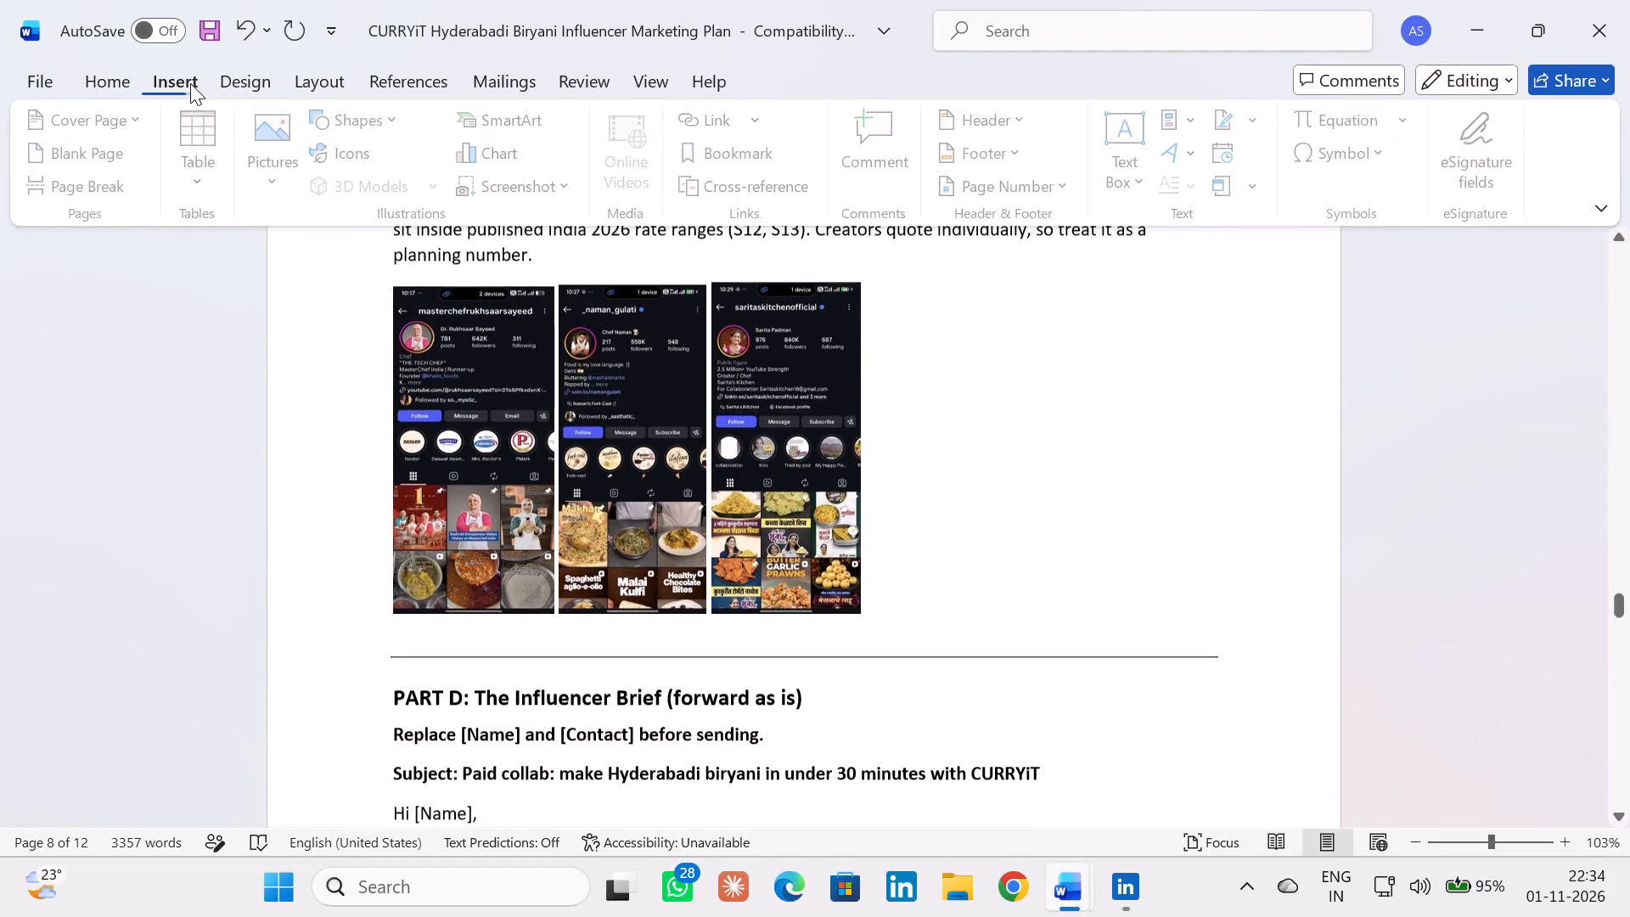
click(289, 145)
click(328, 261)
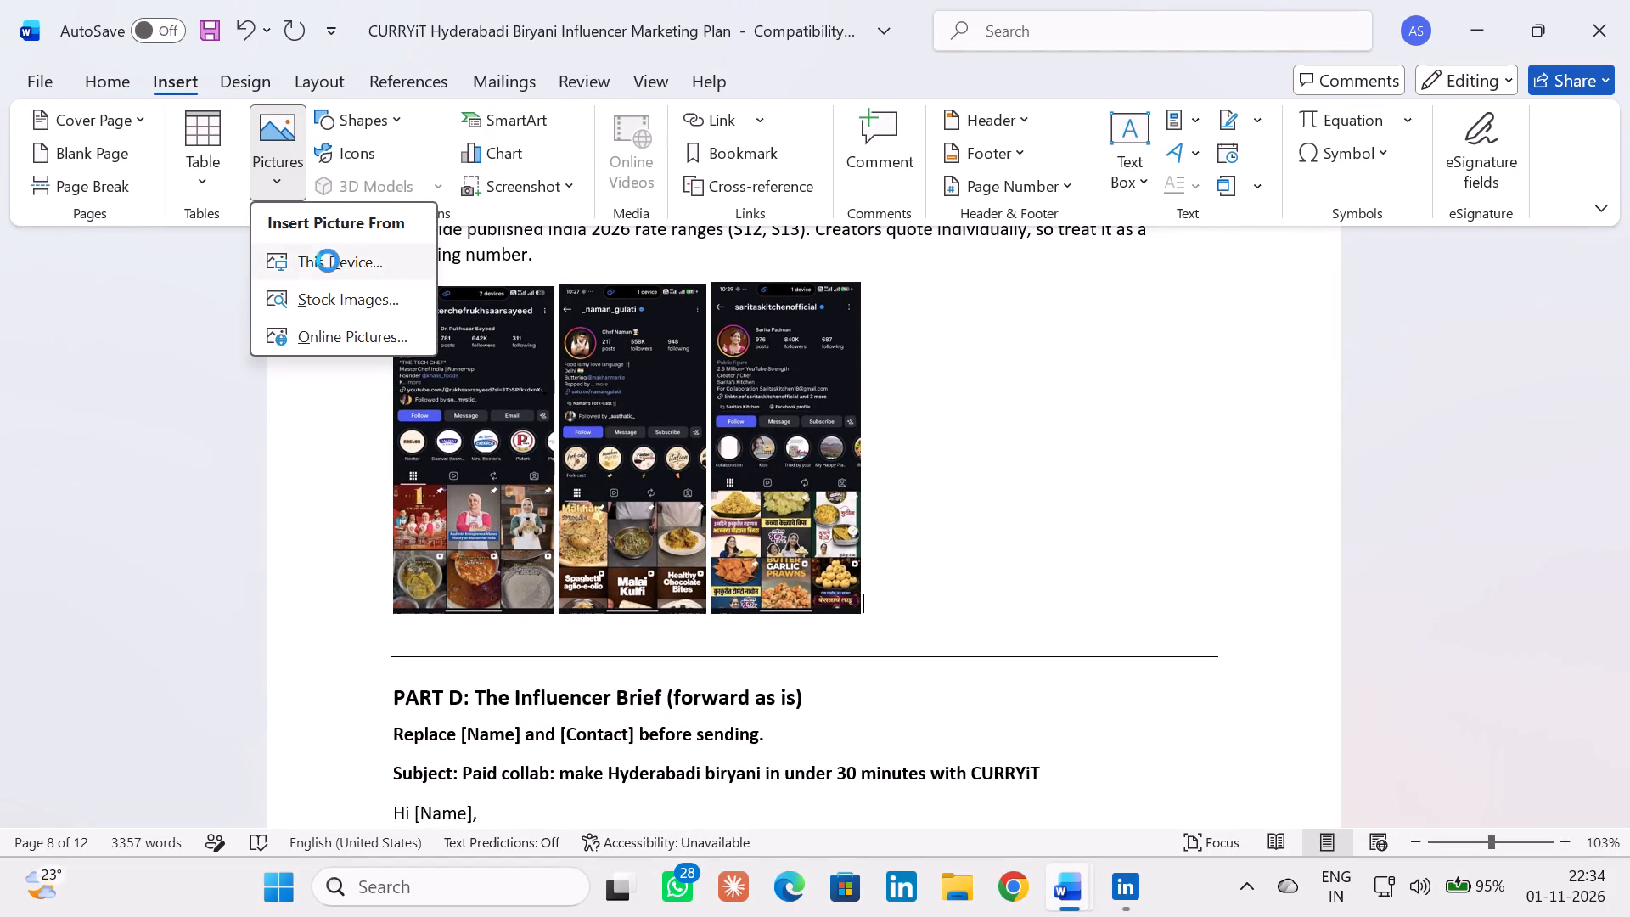
double_click(329, 231)
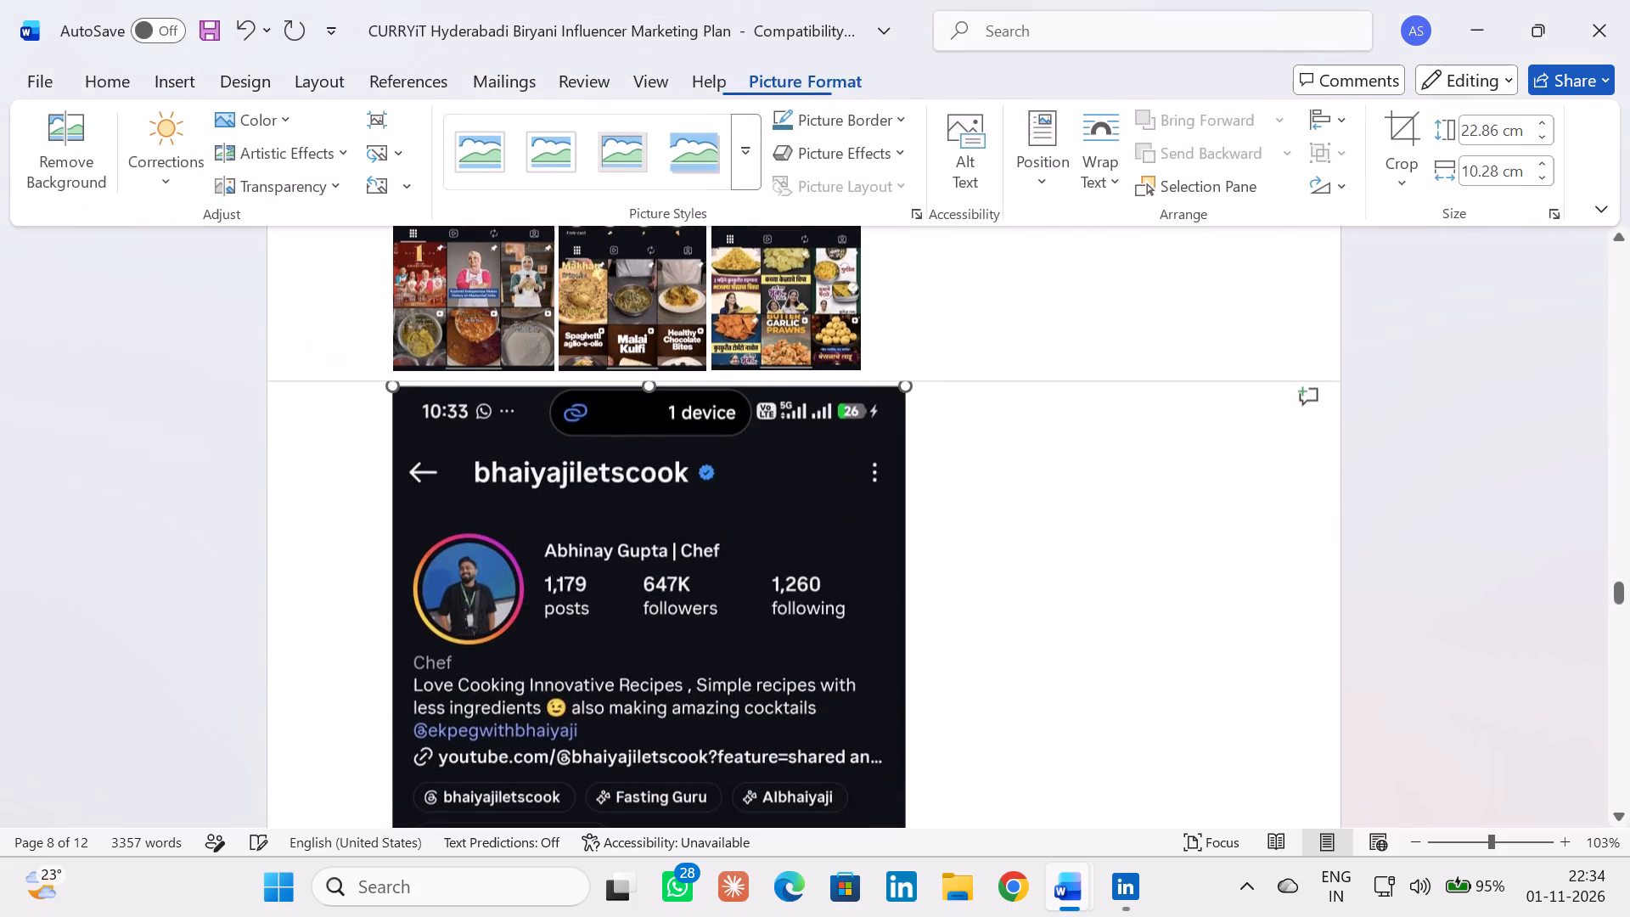
Shrink the bhaiyajiletscook screenshot proportionally towards the size of the three profile screenshots already placed above Part D.
scroll(582, 552, down, 15)
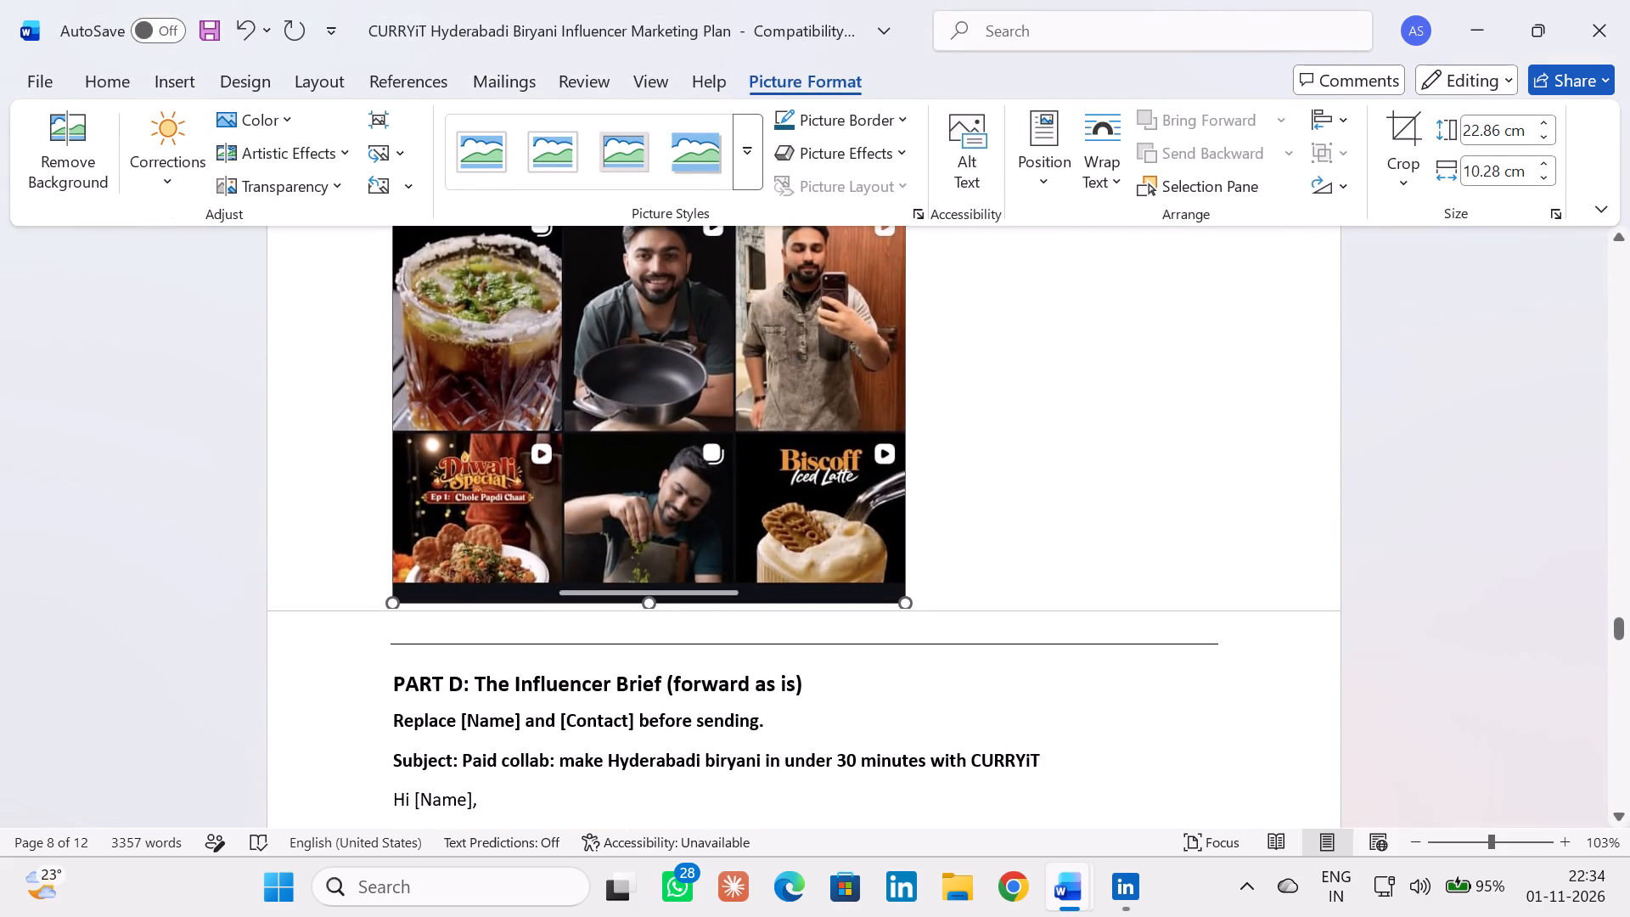
drag(905, 599, 721, 366)
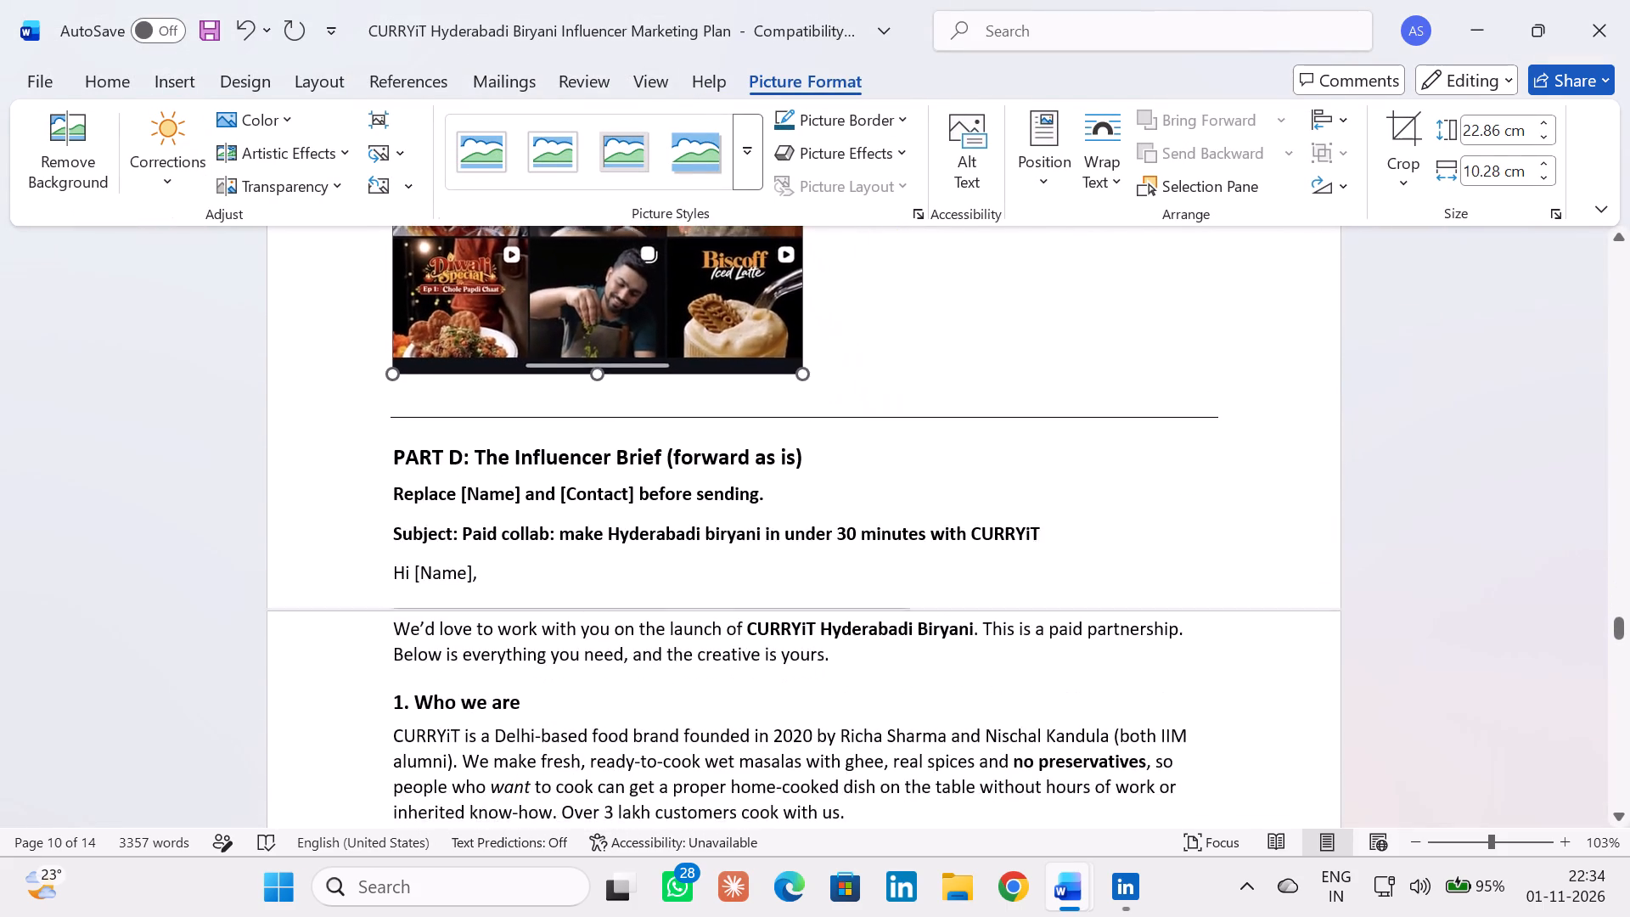
drag(721, 366, 700, 328)
scroll(807, 441, up, 3)
scroll(807, 441, down, 5)
scroll(790, 672, down, 3)
scroll(769, 740, down, 4)
drag(775, 543, 773, 531)
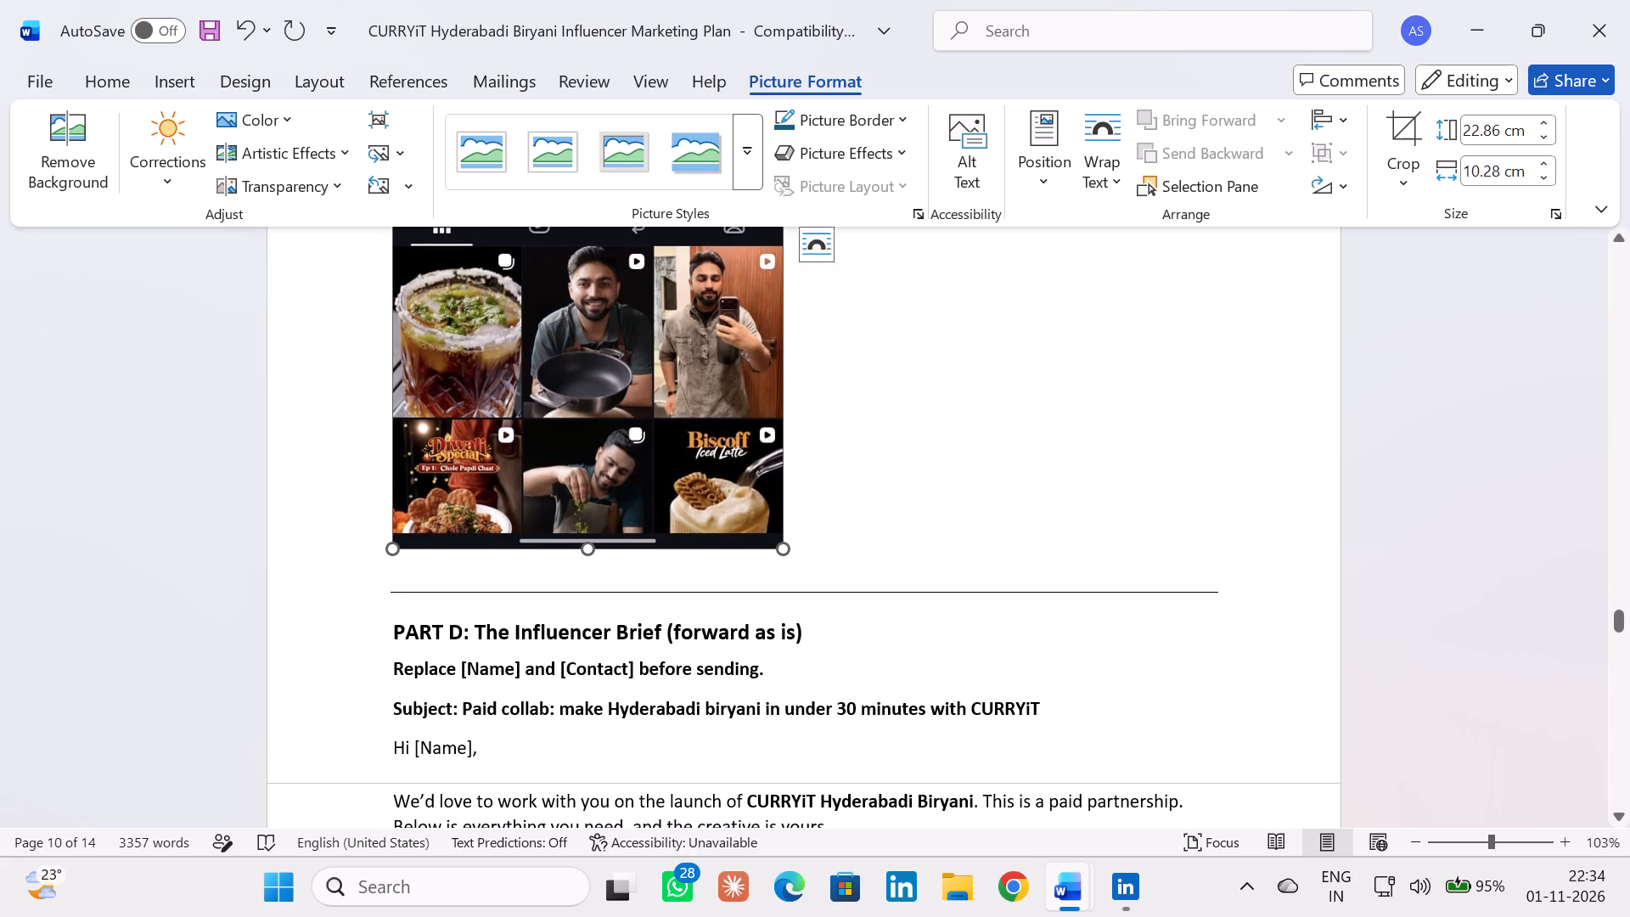
Shrink the bhaiyajiletscook screenshot proportionally to about 6.78 cm by 3.05 cm, so it joins the other three in the row above Part D.
drag(773, 531, 659, 323)
scroll(873, 442, up, 1)
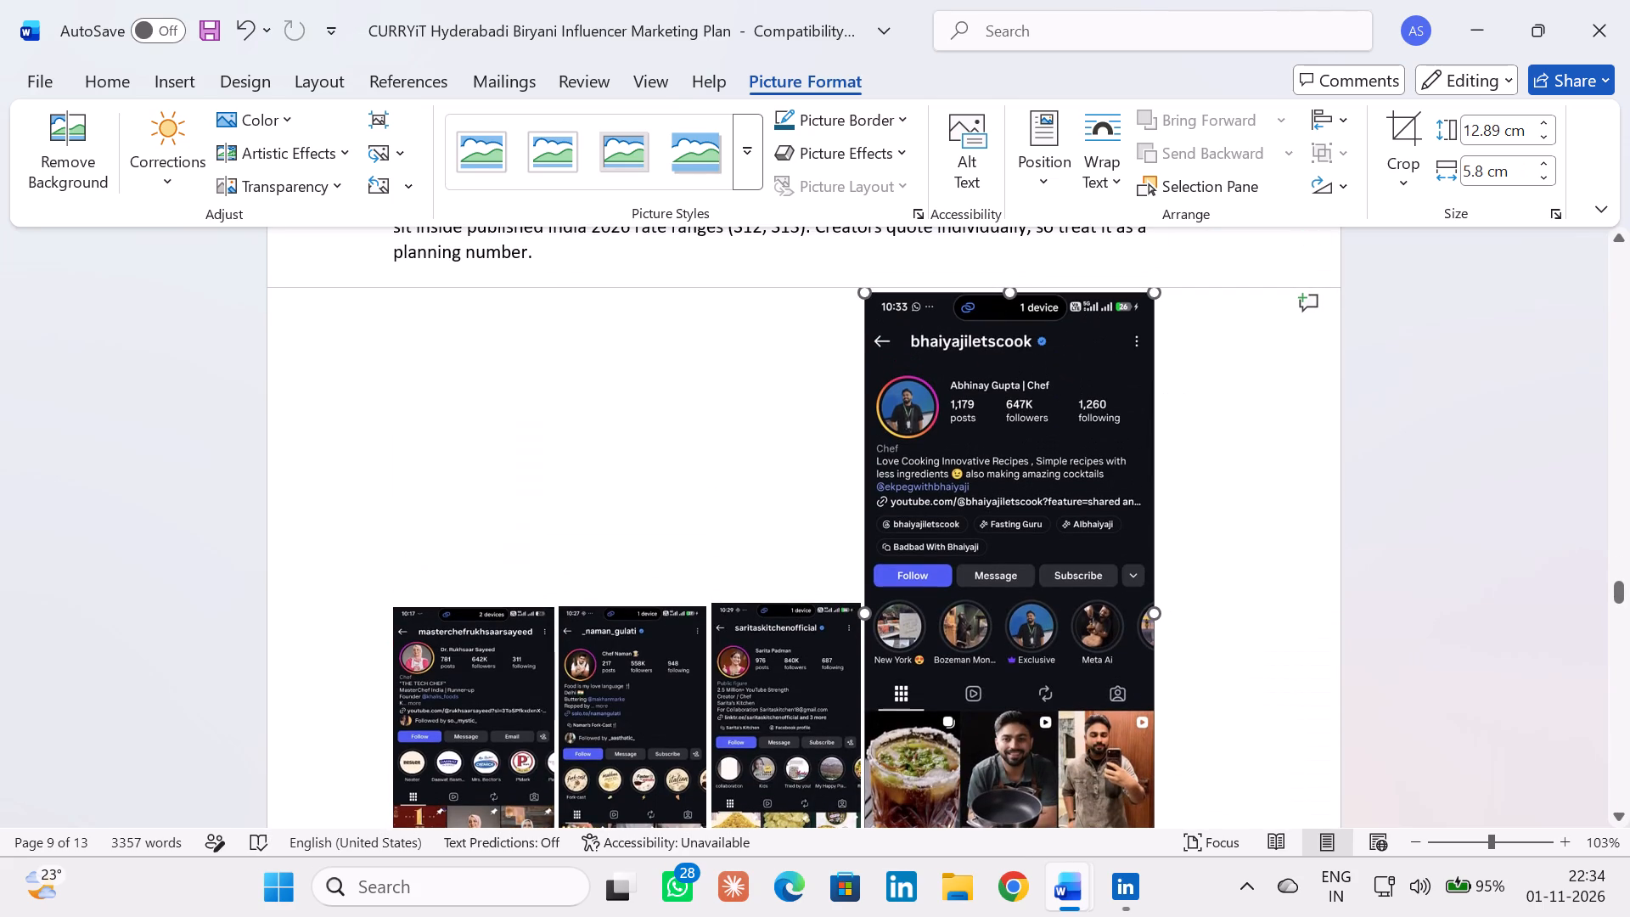
drag(863, 289, 864, 302)
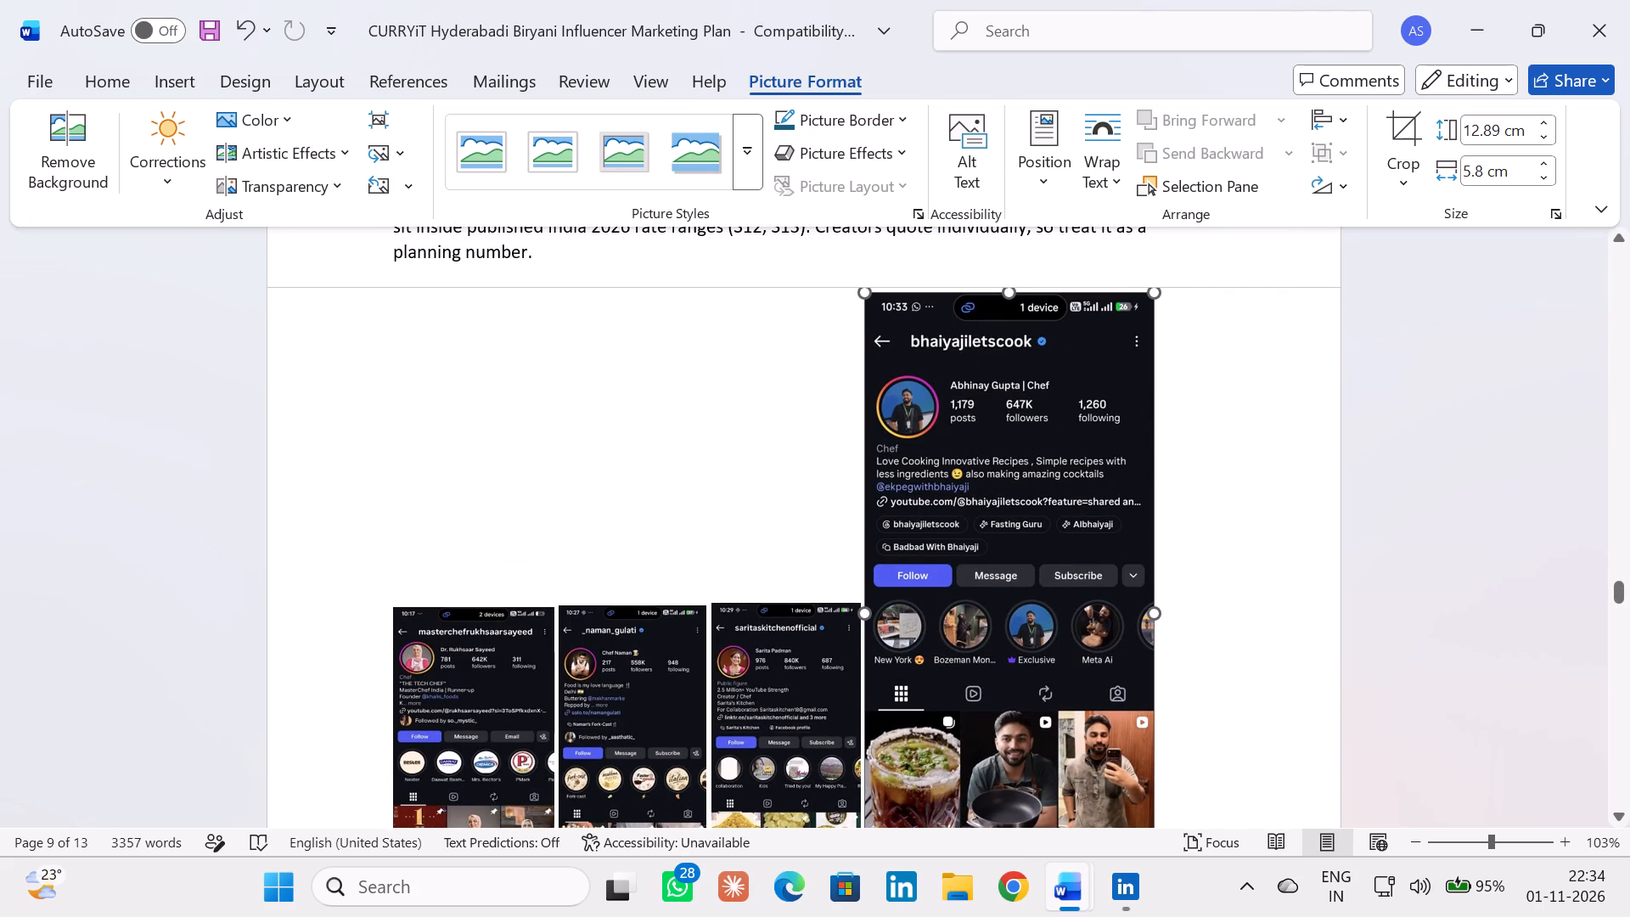
drag(868, 293, 945, 592)
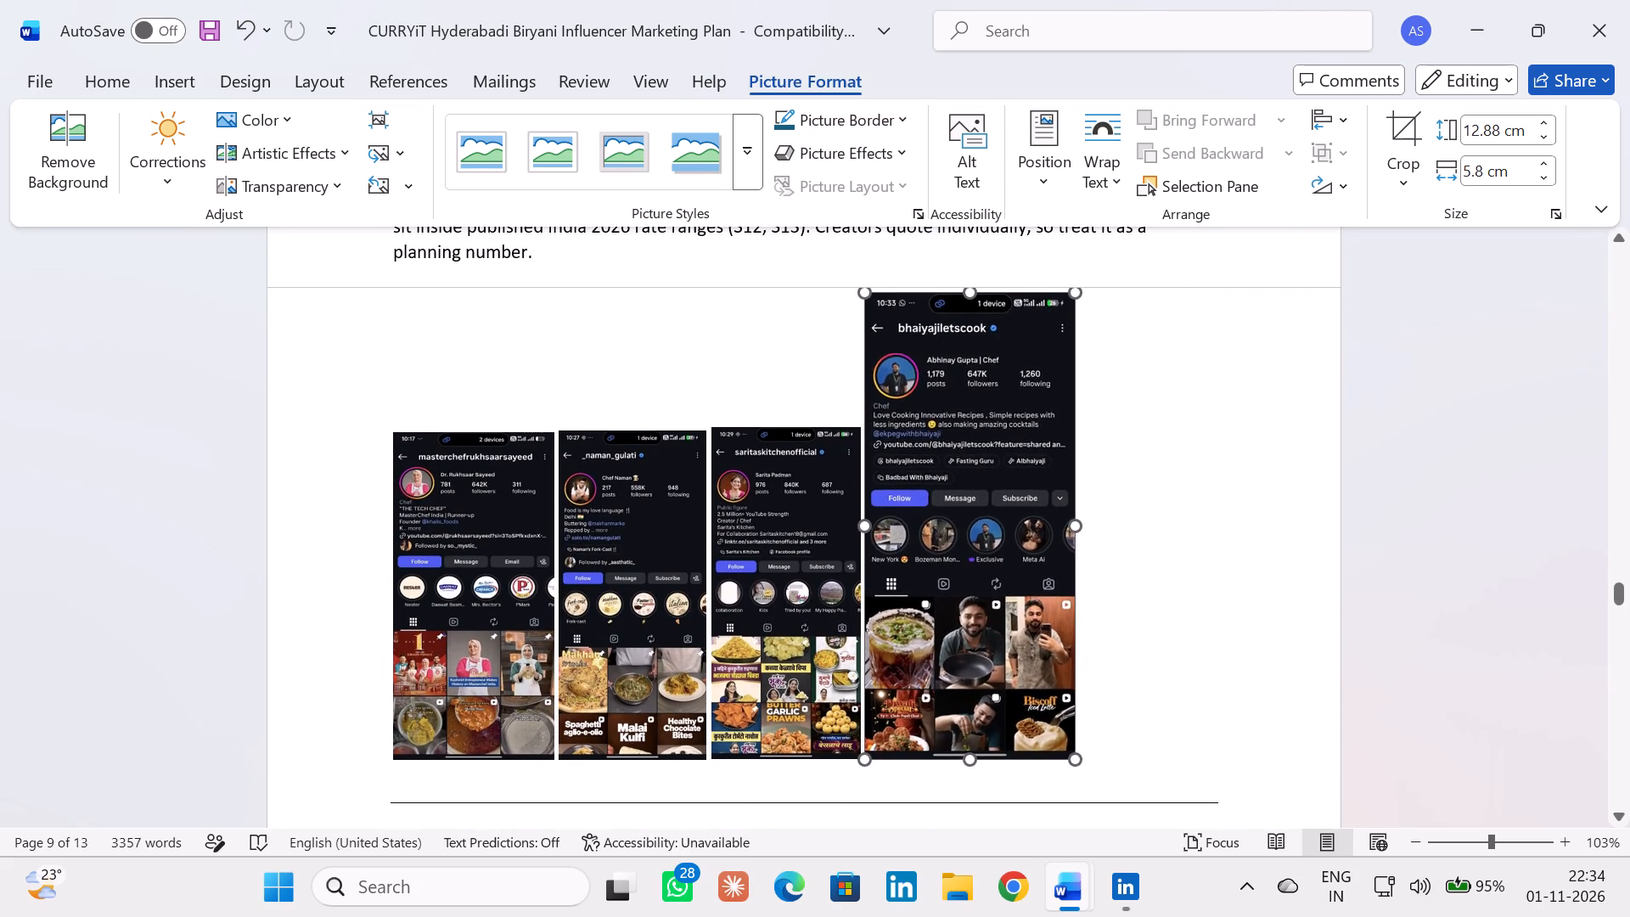
drag(945, 592, 1006, 598)
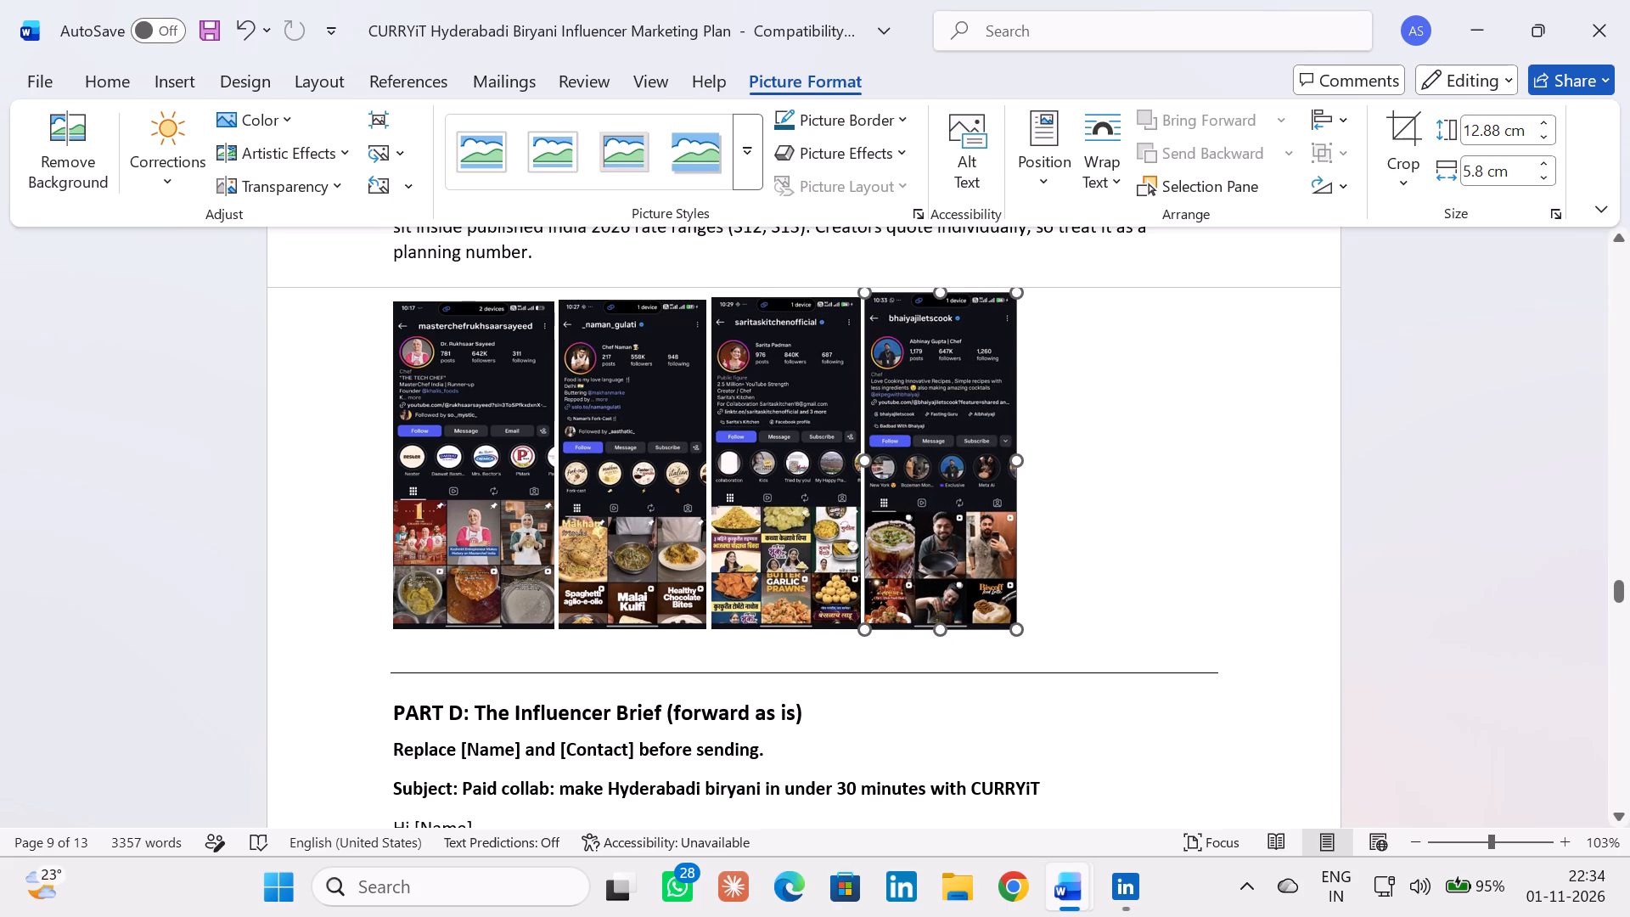
drag(1006, 598, 1002, 605)
click(1180, 520)
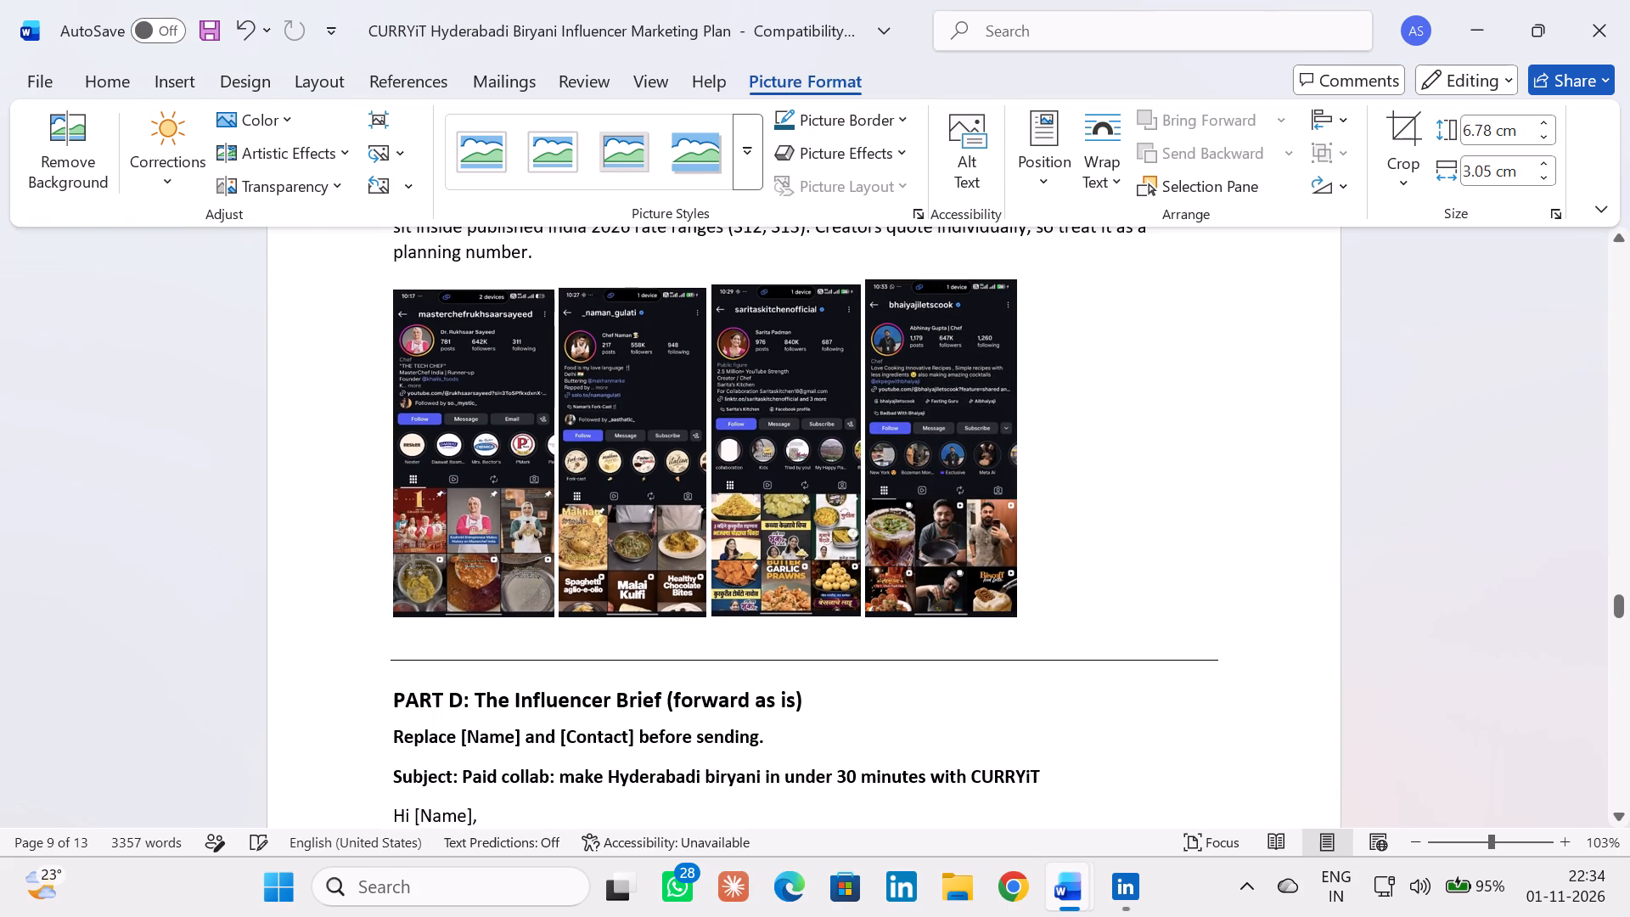
Fine-tune the bhaiyajiletscook screenshot's size from its top-left corner to match the height of the neighbouring saritaskitchenofficial screenshot.
click(947, 368)
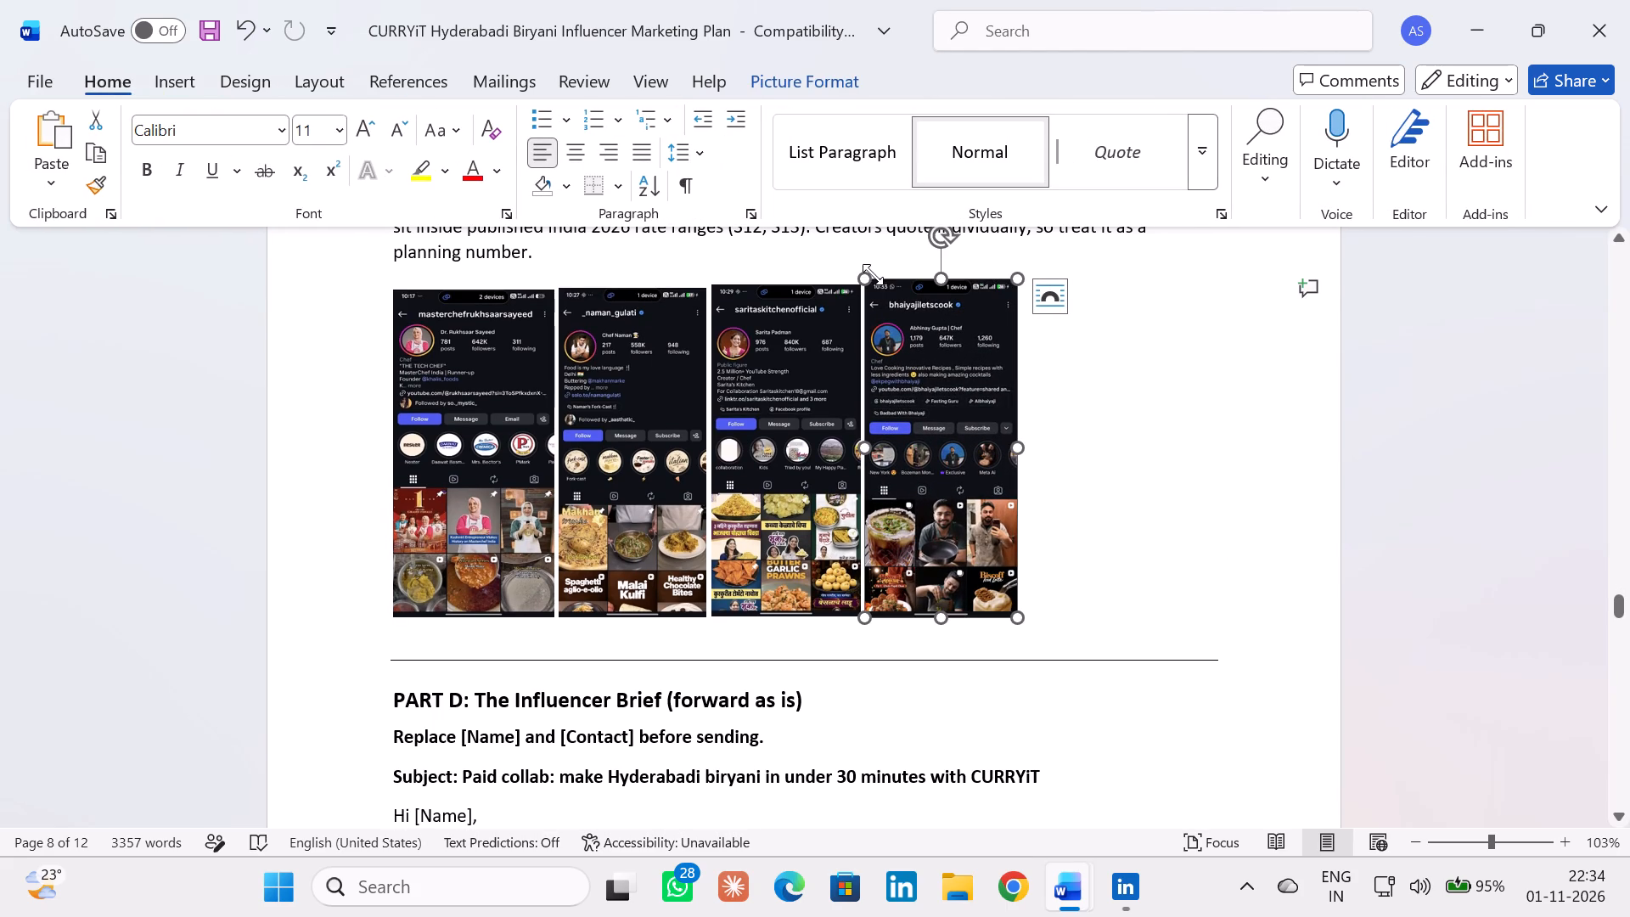
ctrl+scroll(869, 298, up, 5)
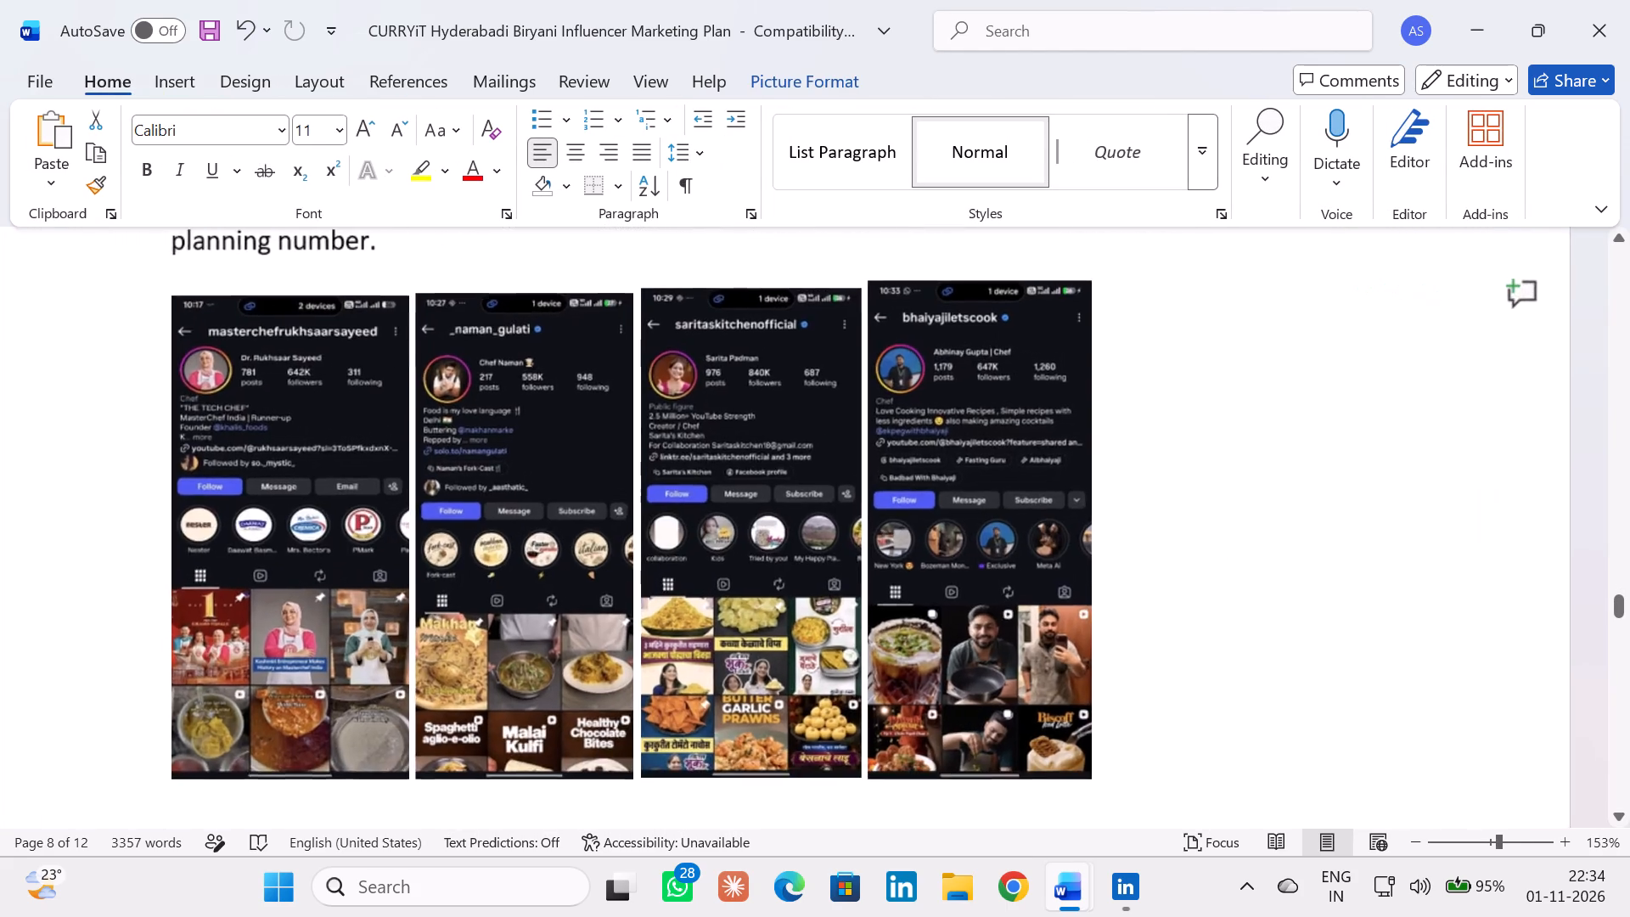
ctrl+scroll(869, 298, up, 4)
drag(864, 276, 864, 277)
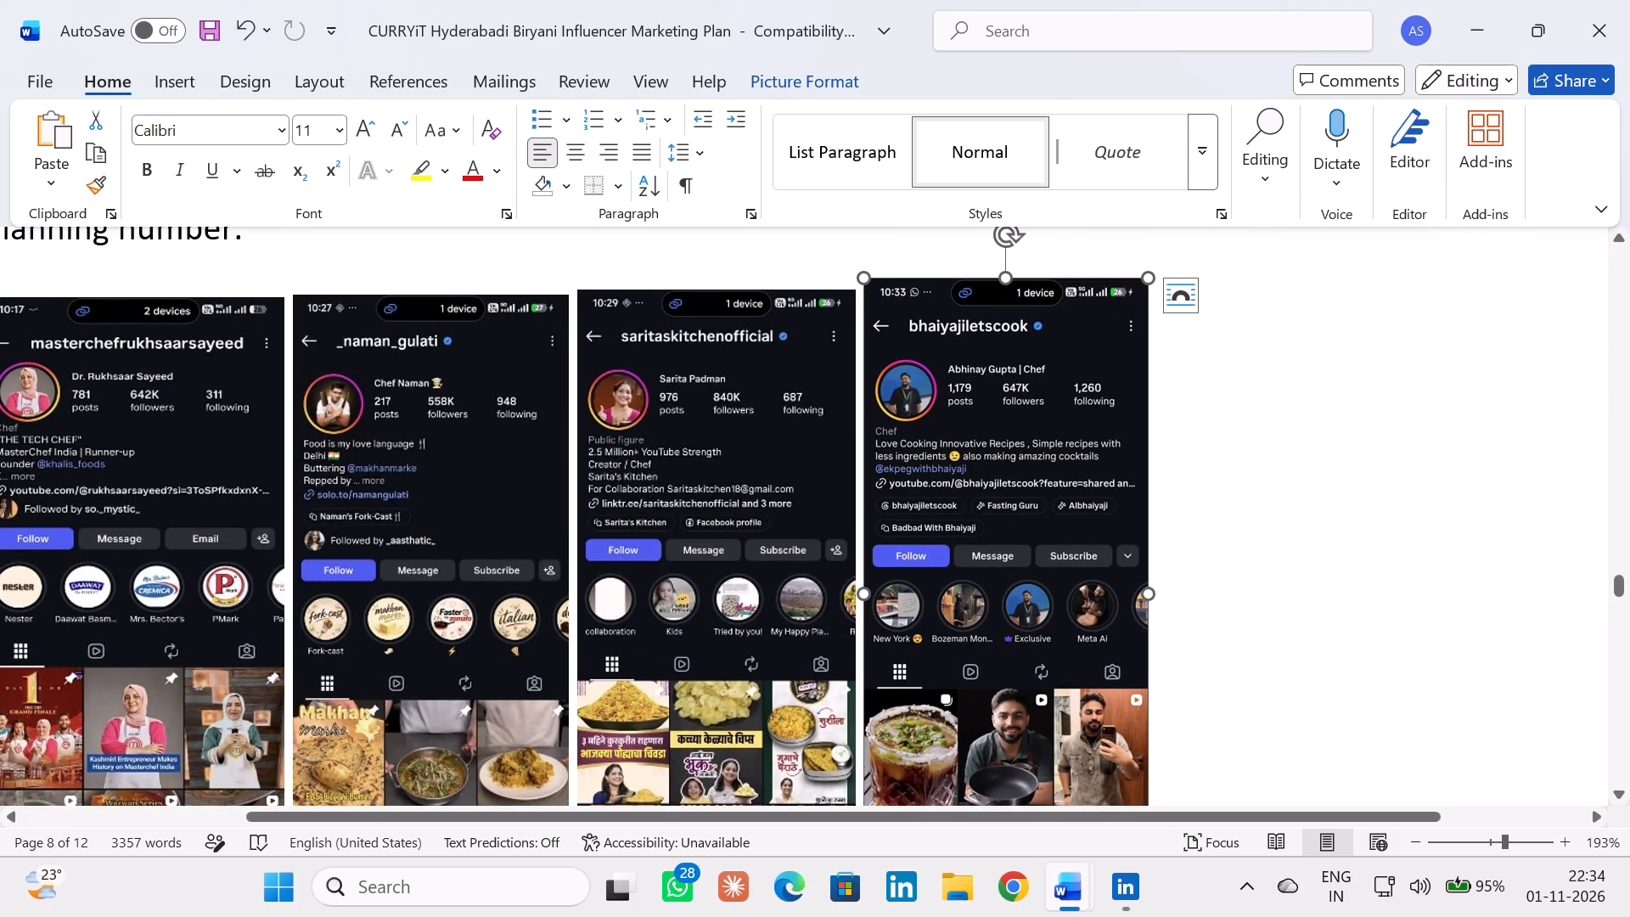
Shrink the bhaiyajiletscook screenshot slightly more from its top-left corner to match the saritaskitchenofficial screenshot, and check the row of four.
drag(864, 277, 863, 303)
drag(866, 278, 885, 288)
click(1216, 421)
ctrl+scroll(1216, 421, down, 8)
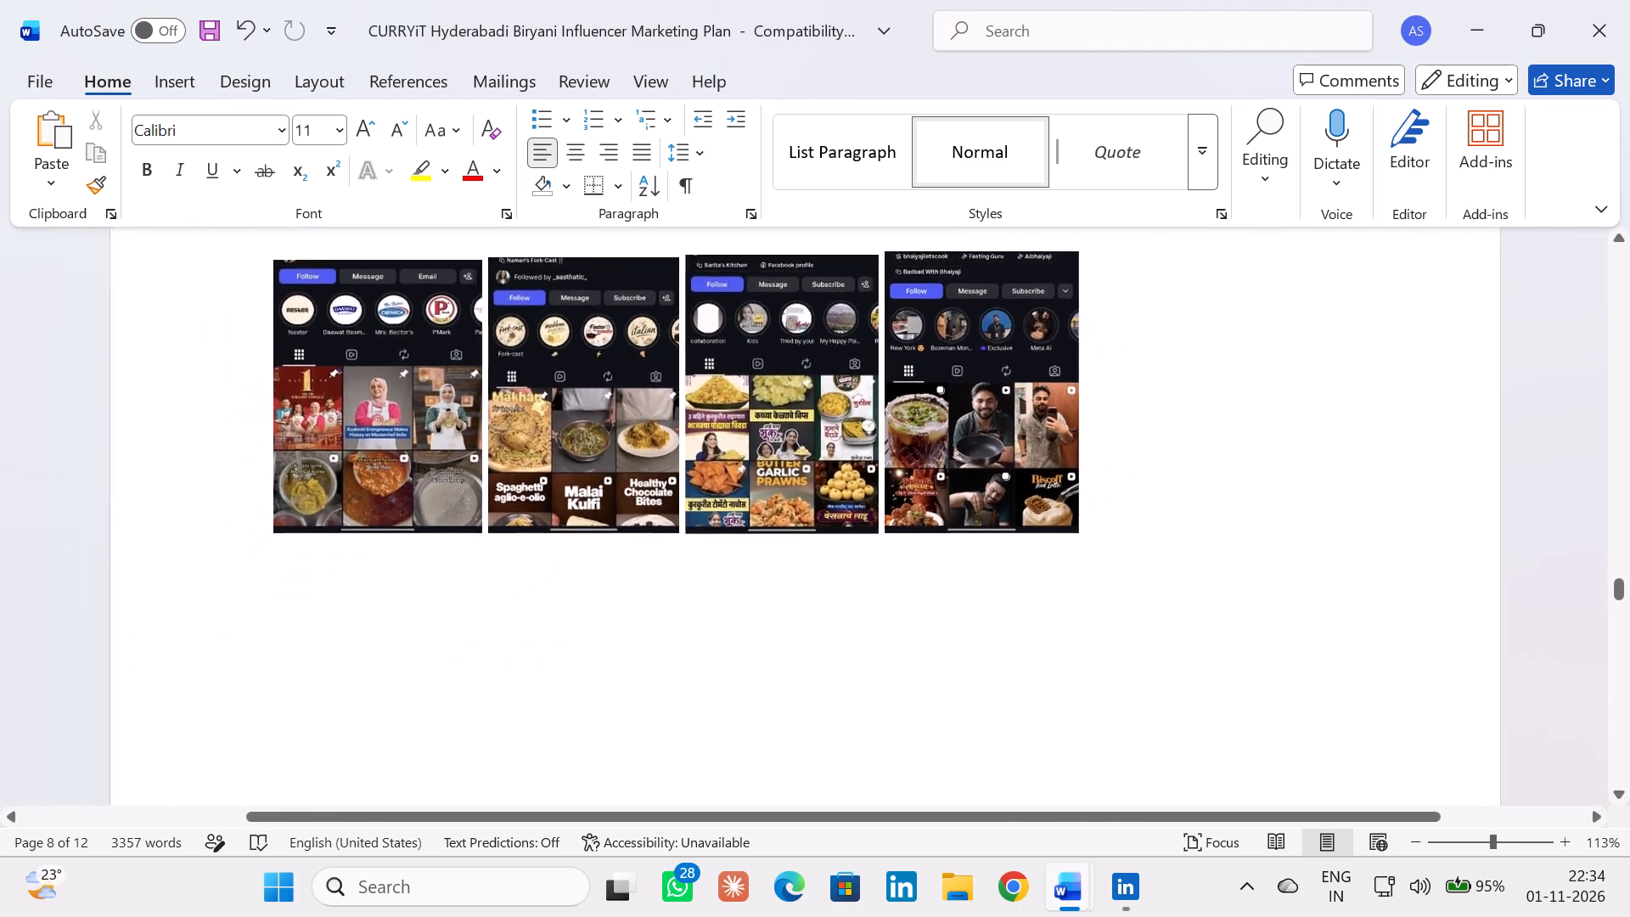
scroll(1216, 421, up, 5)
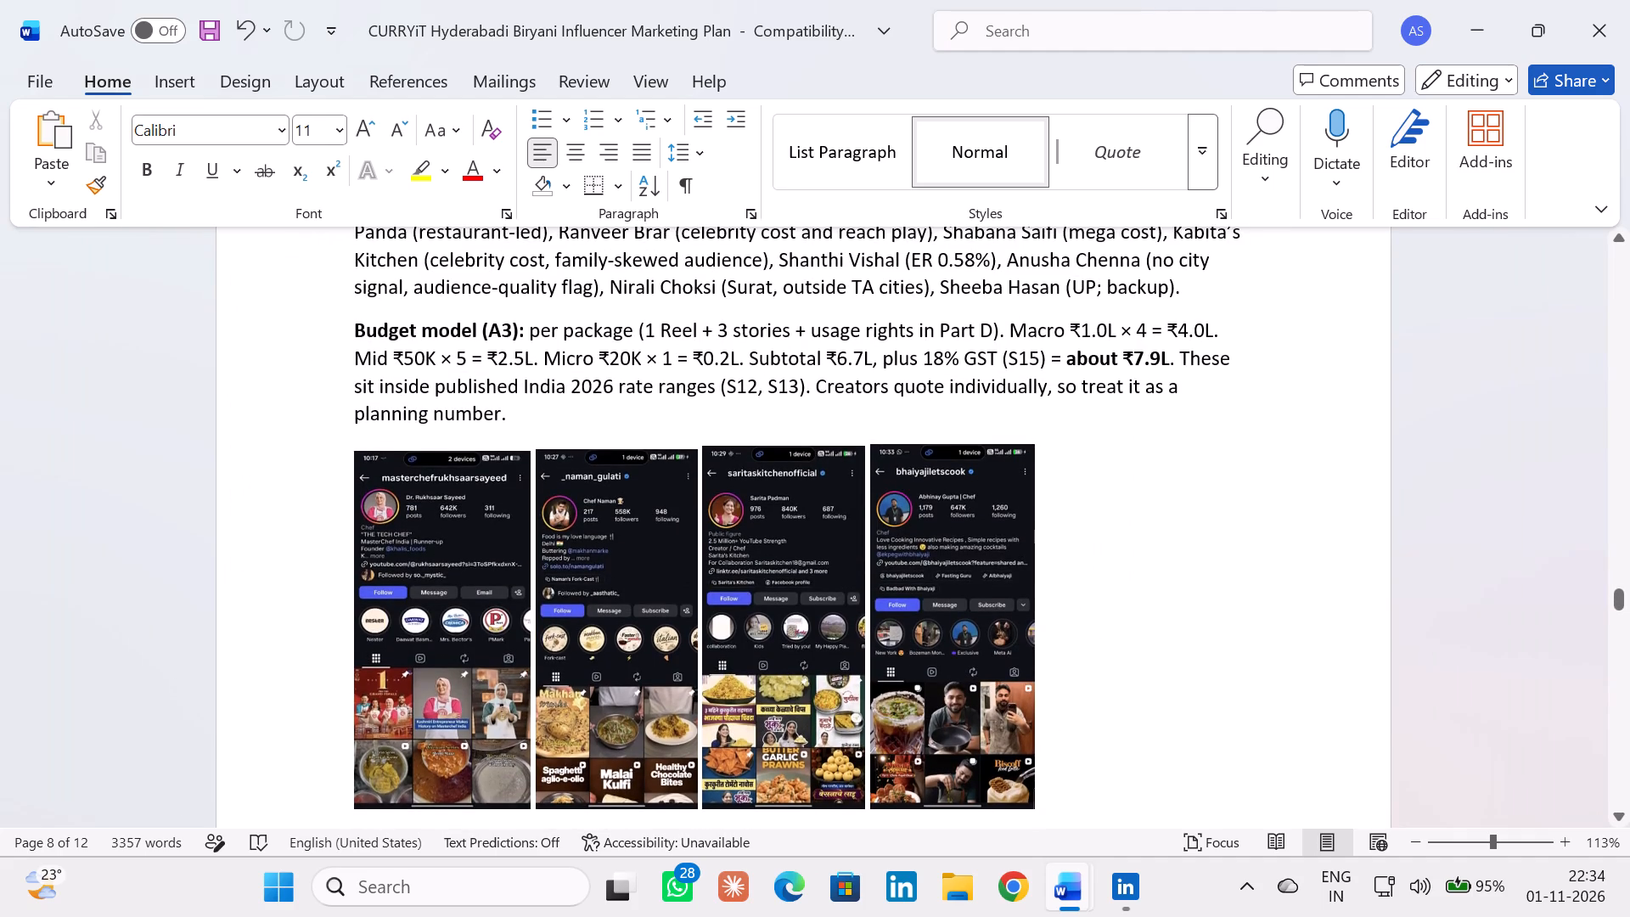
scroll(1215, 420, down, 2)
scroll(1215, 420, up, 1)
Go back to the creator portfolio table before the budget model and review the shortlisted creators listed there.
scroll(1215, 420, up, 2)
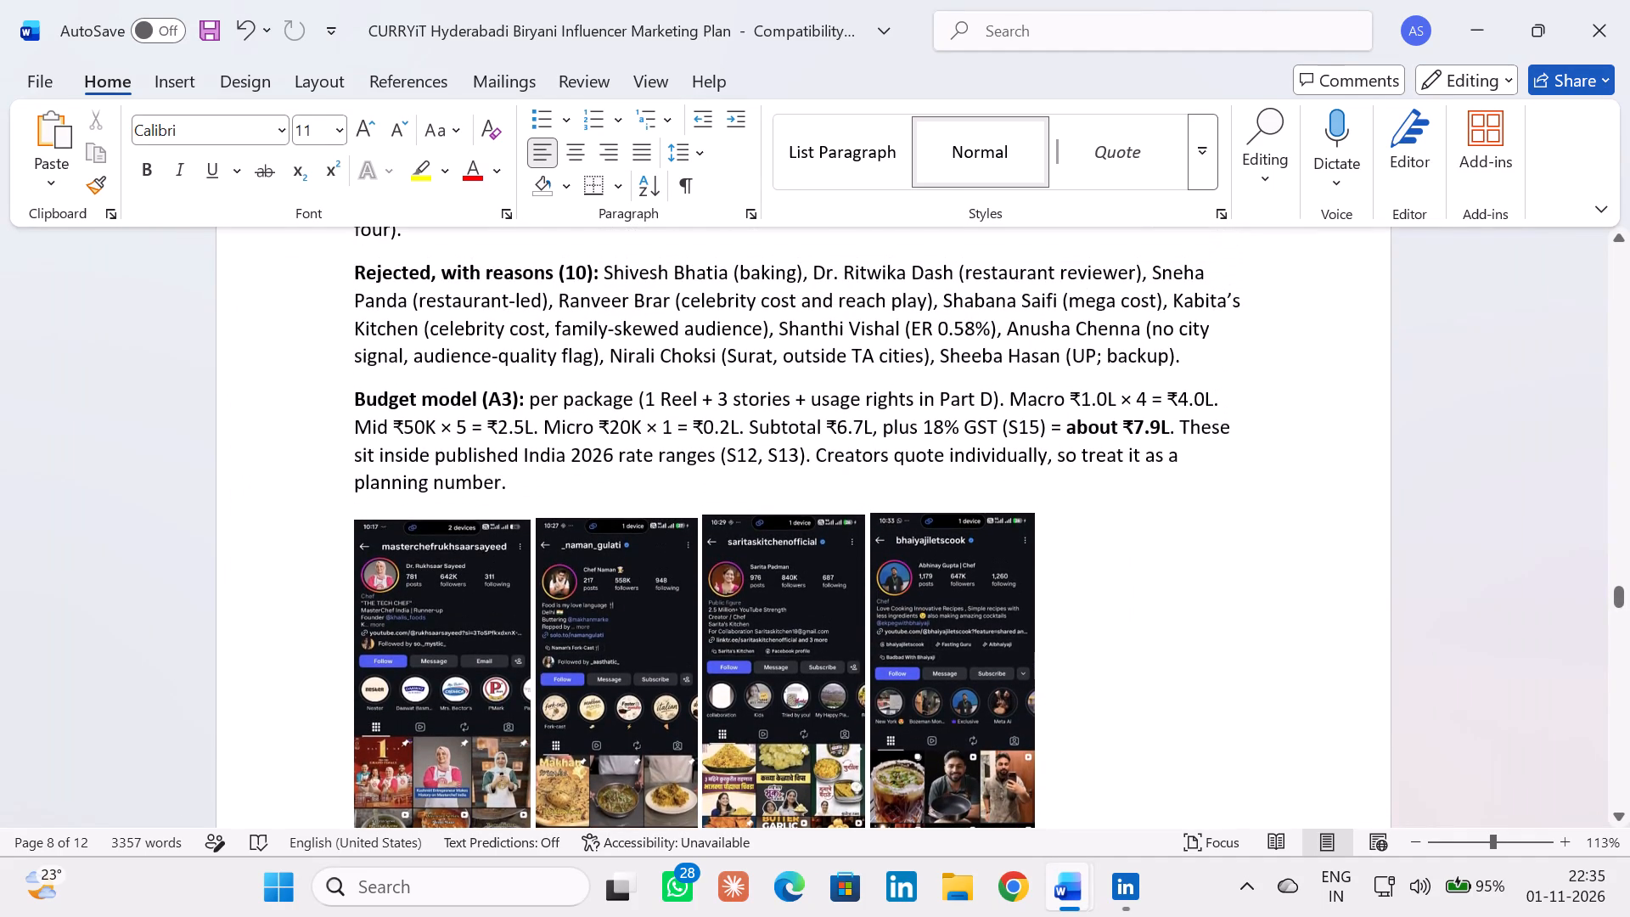
scroll(1215, 420, up, 4)
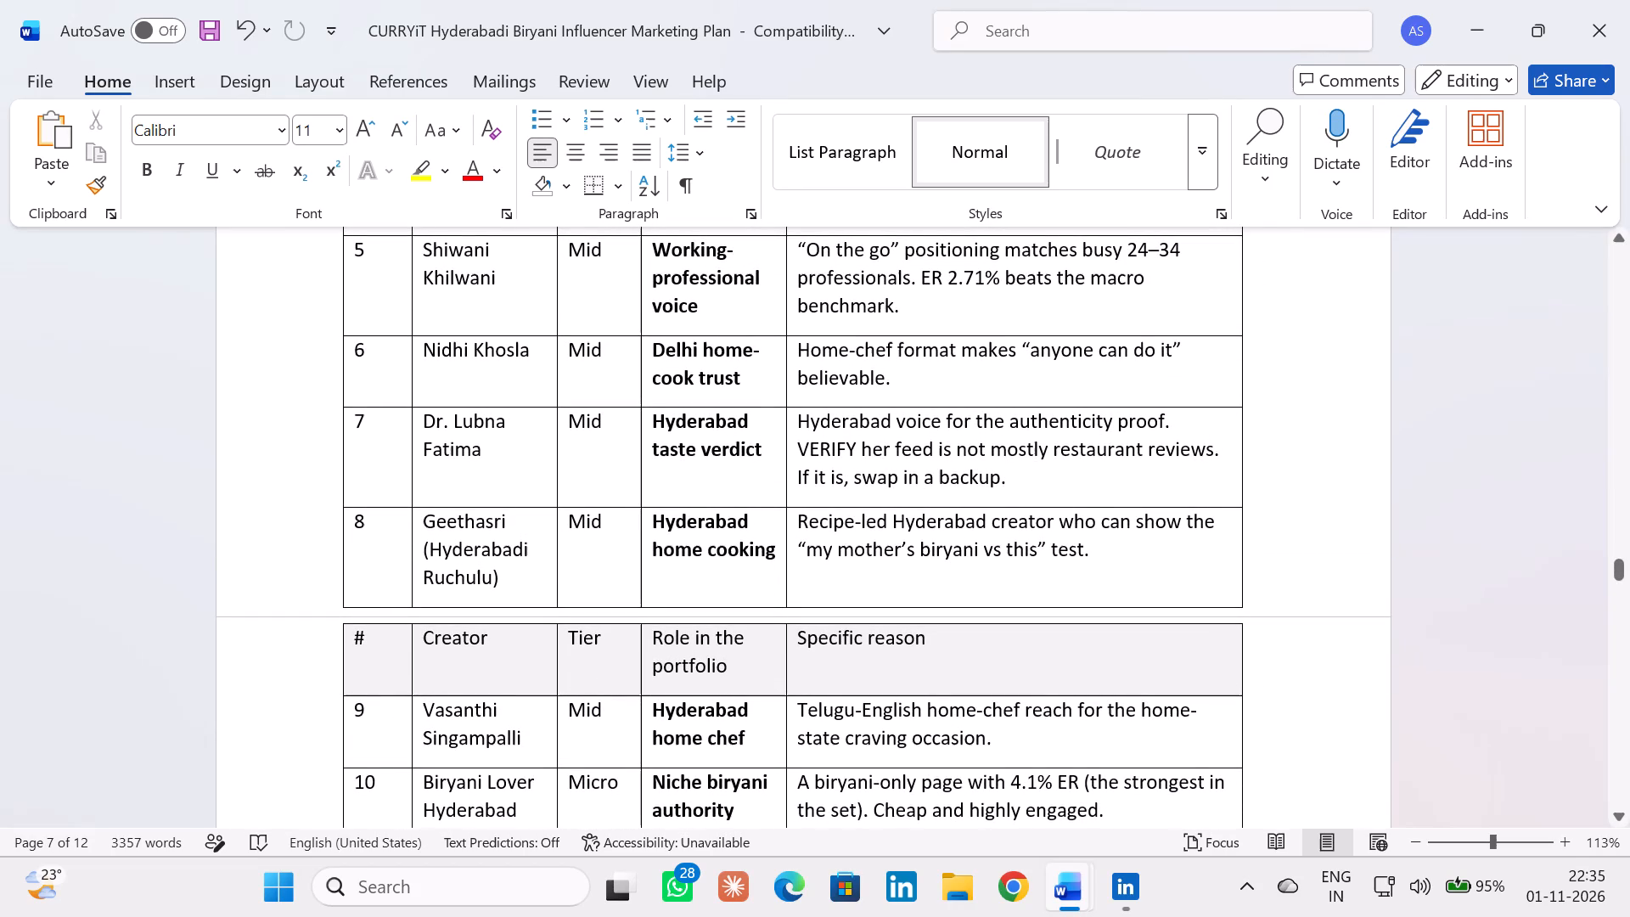
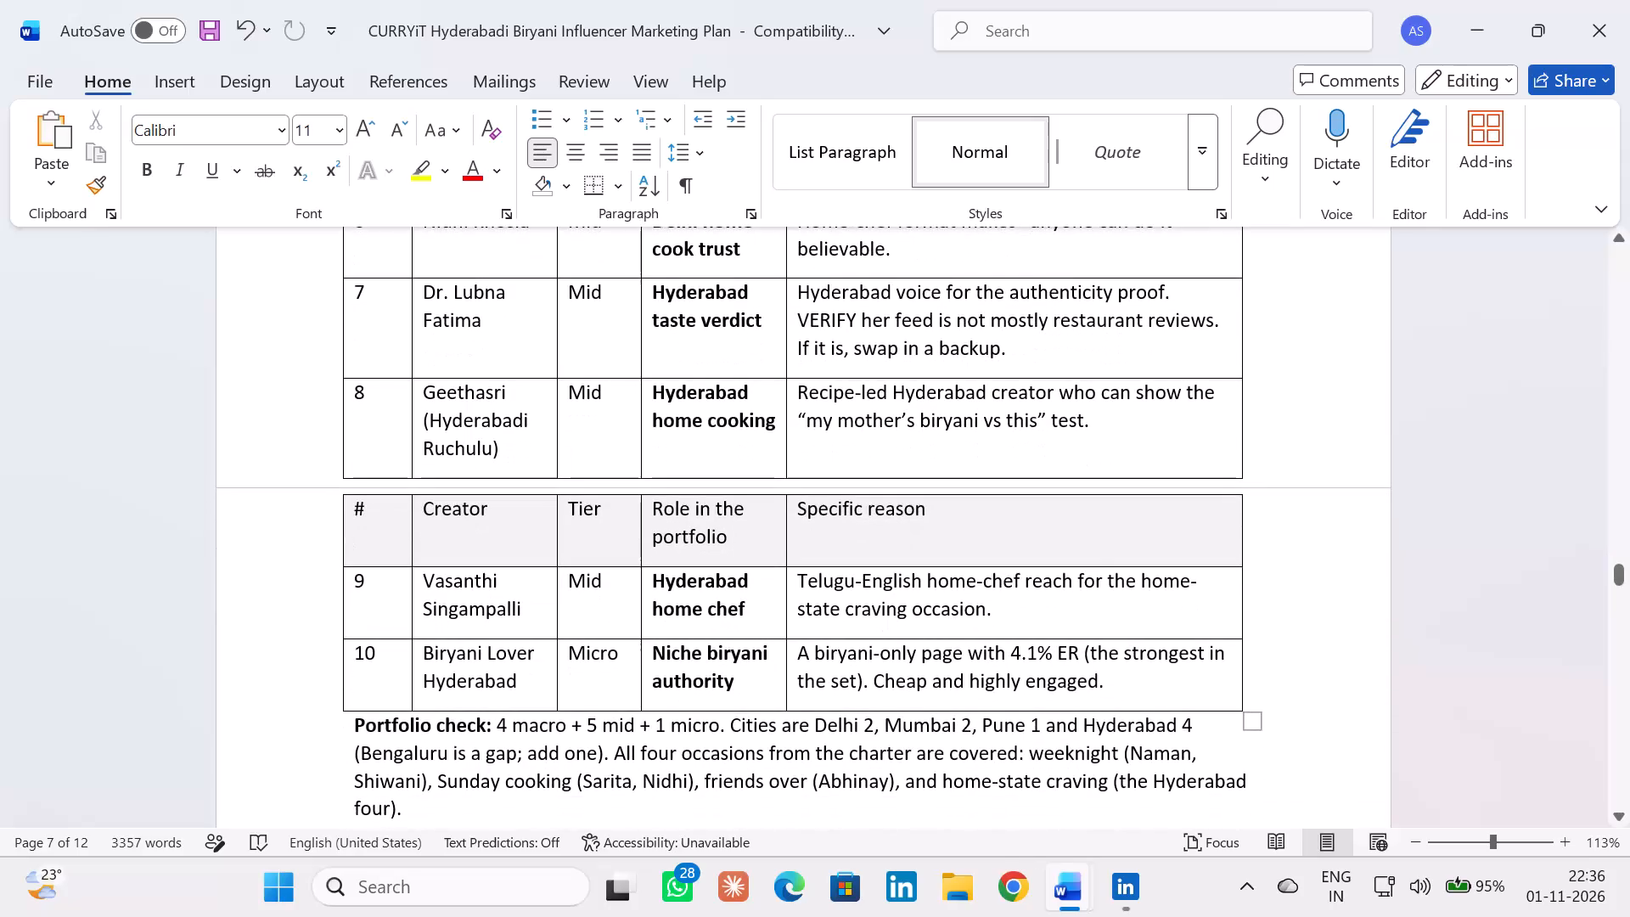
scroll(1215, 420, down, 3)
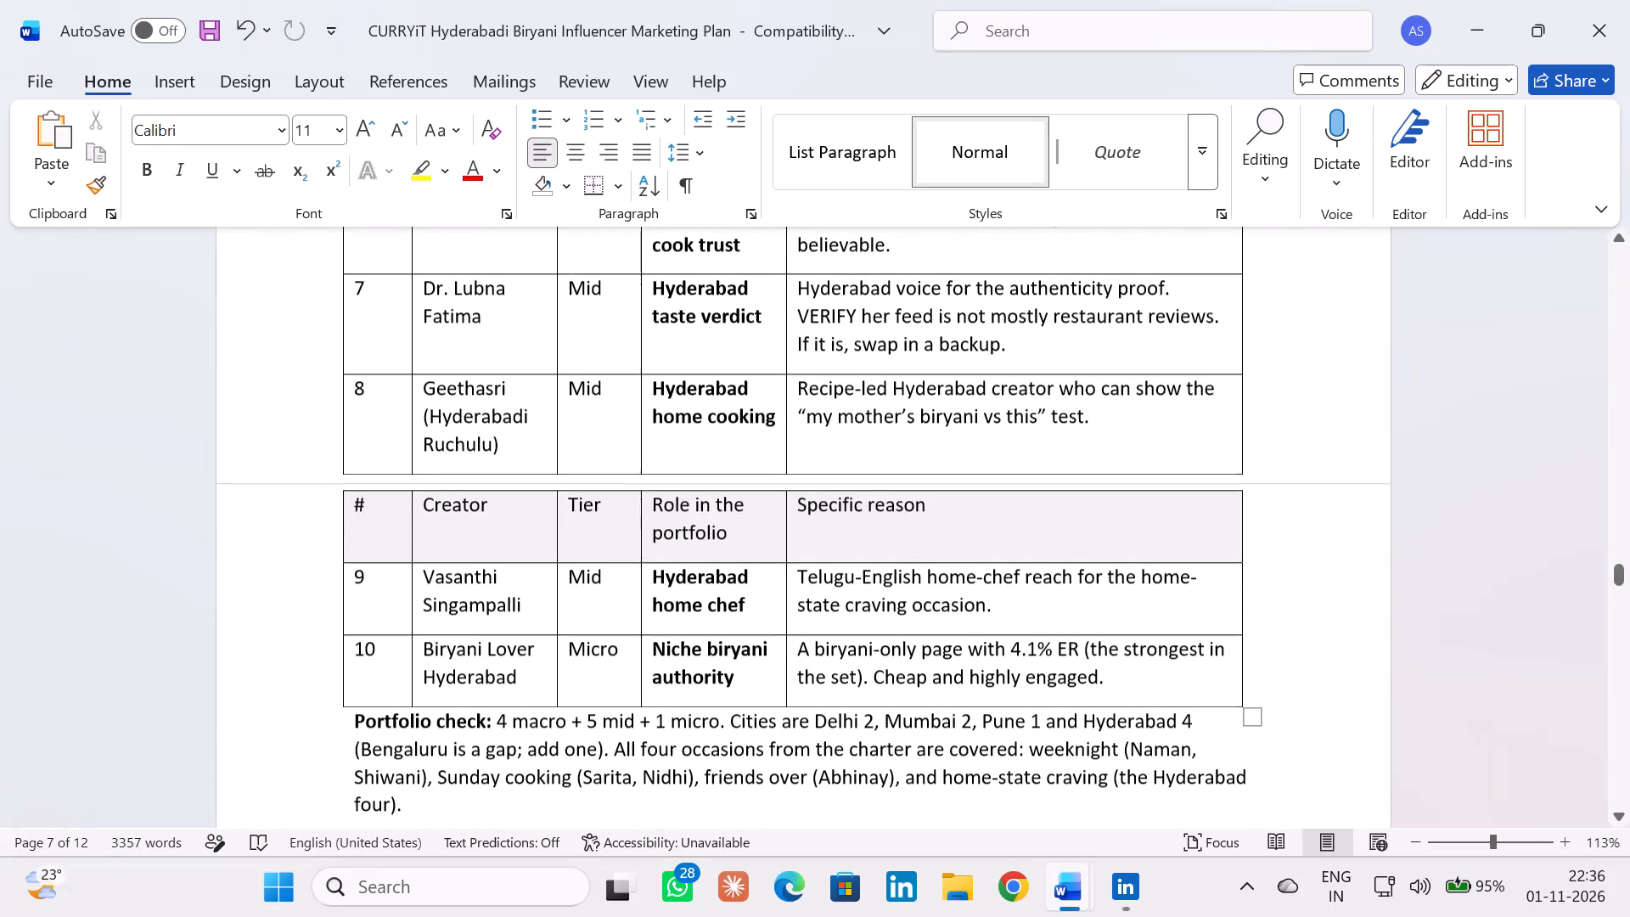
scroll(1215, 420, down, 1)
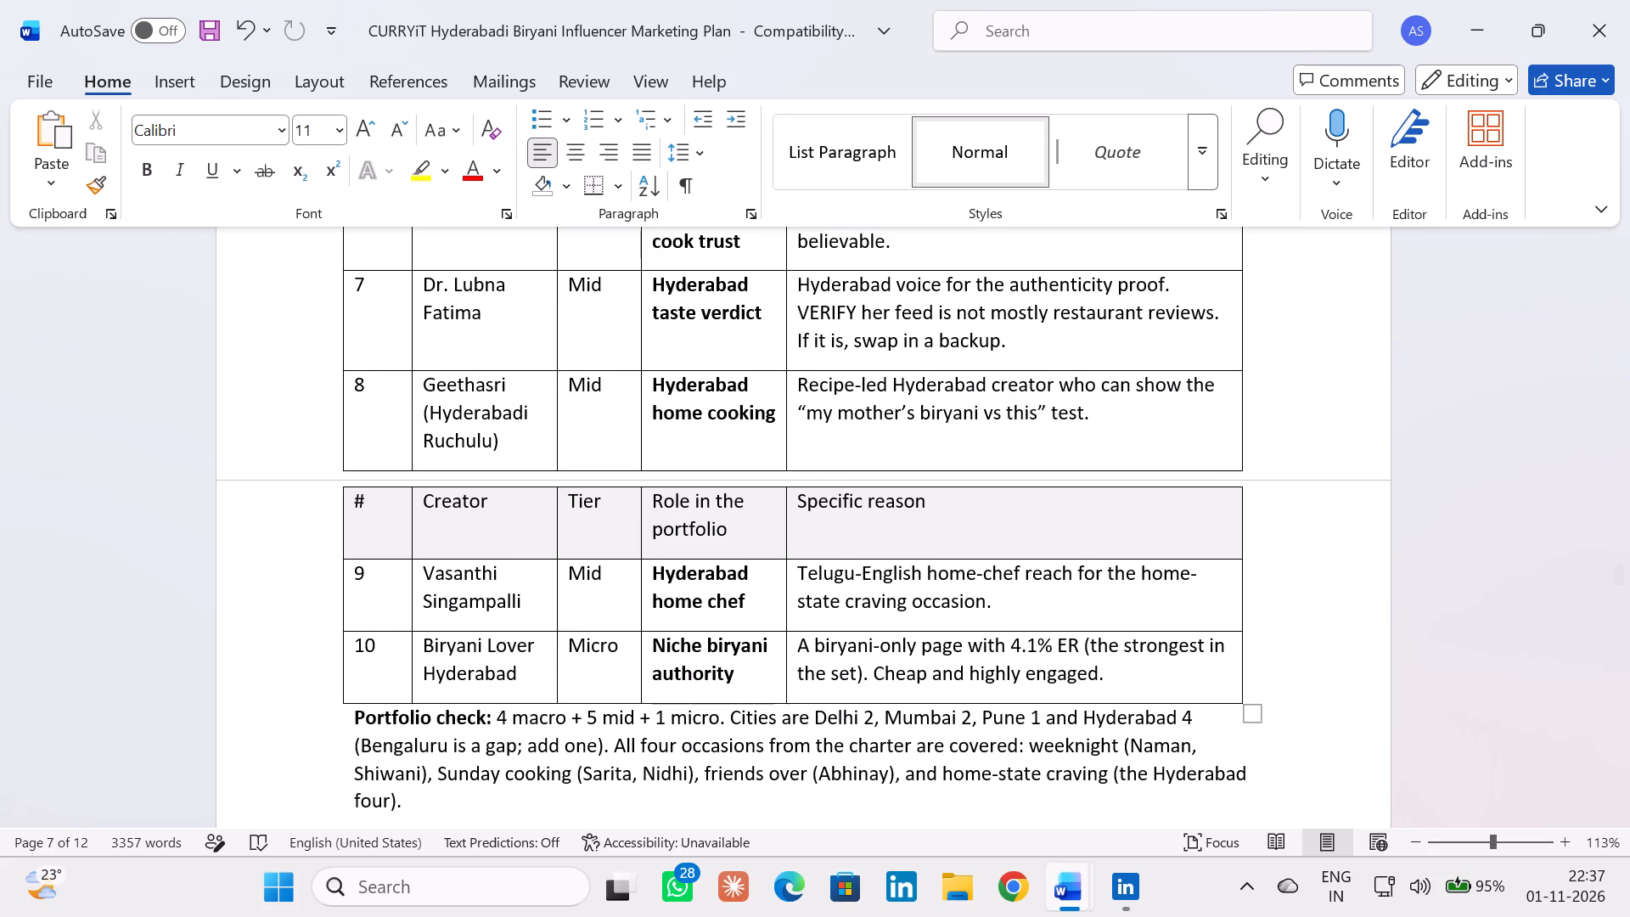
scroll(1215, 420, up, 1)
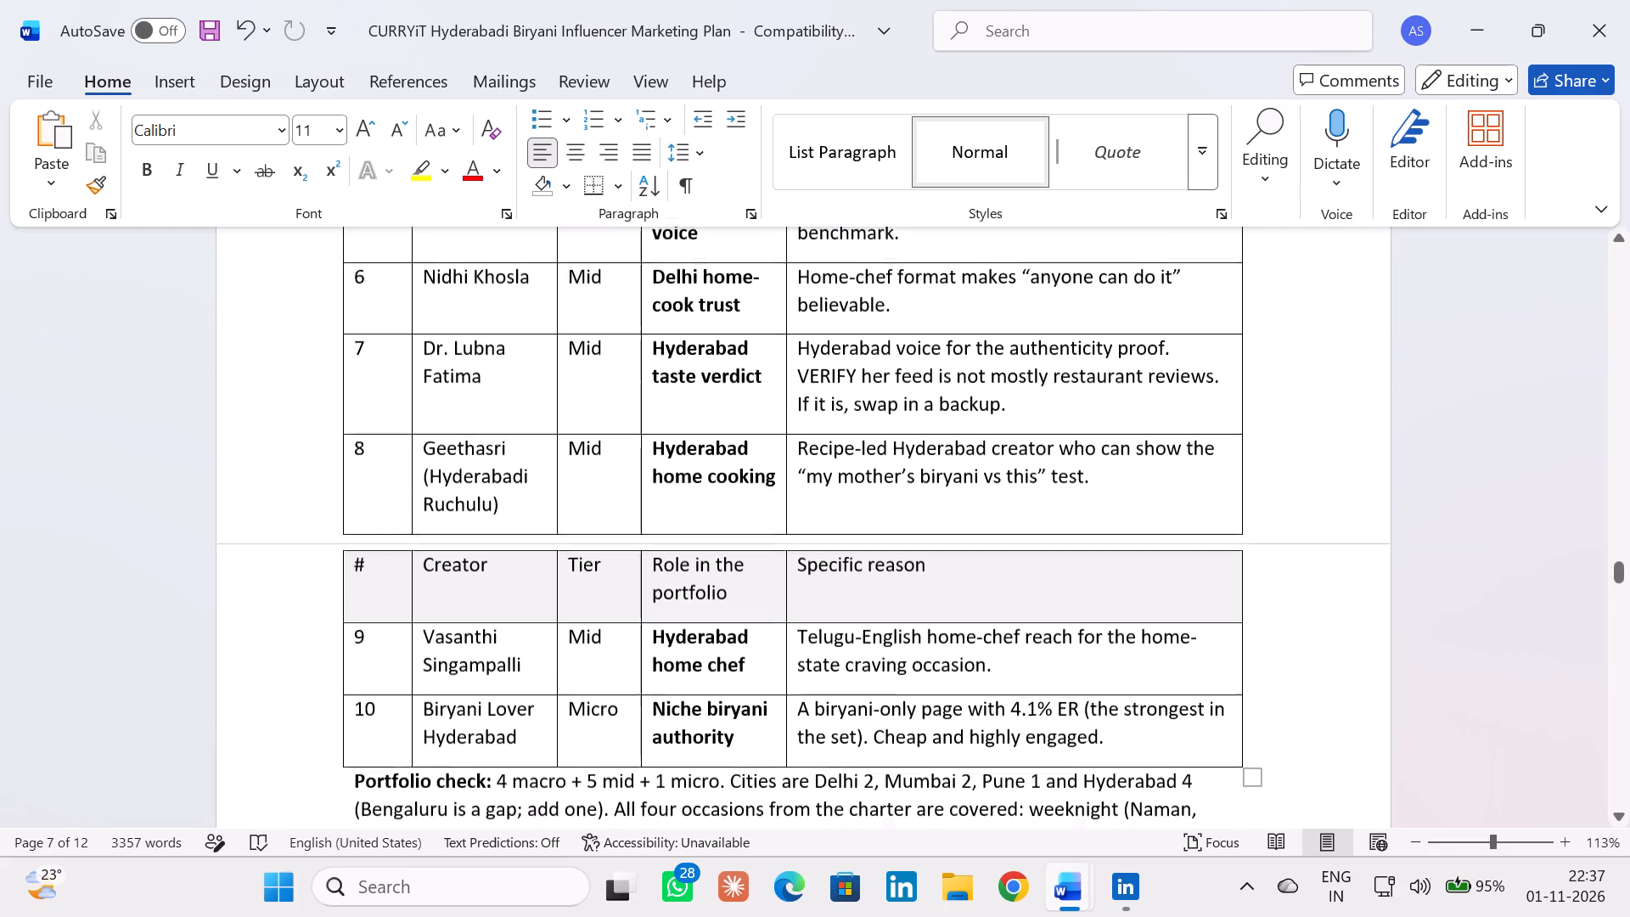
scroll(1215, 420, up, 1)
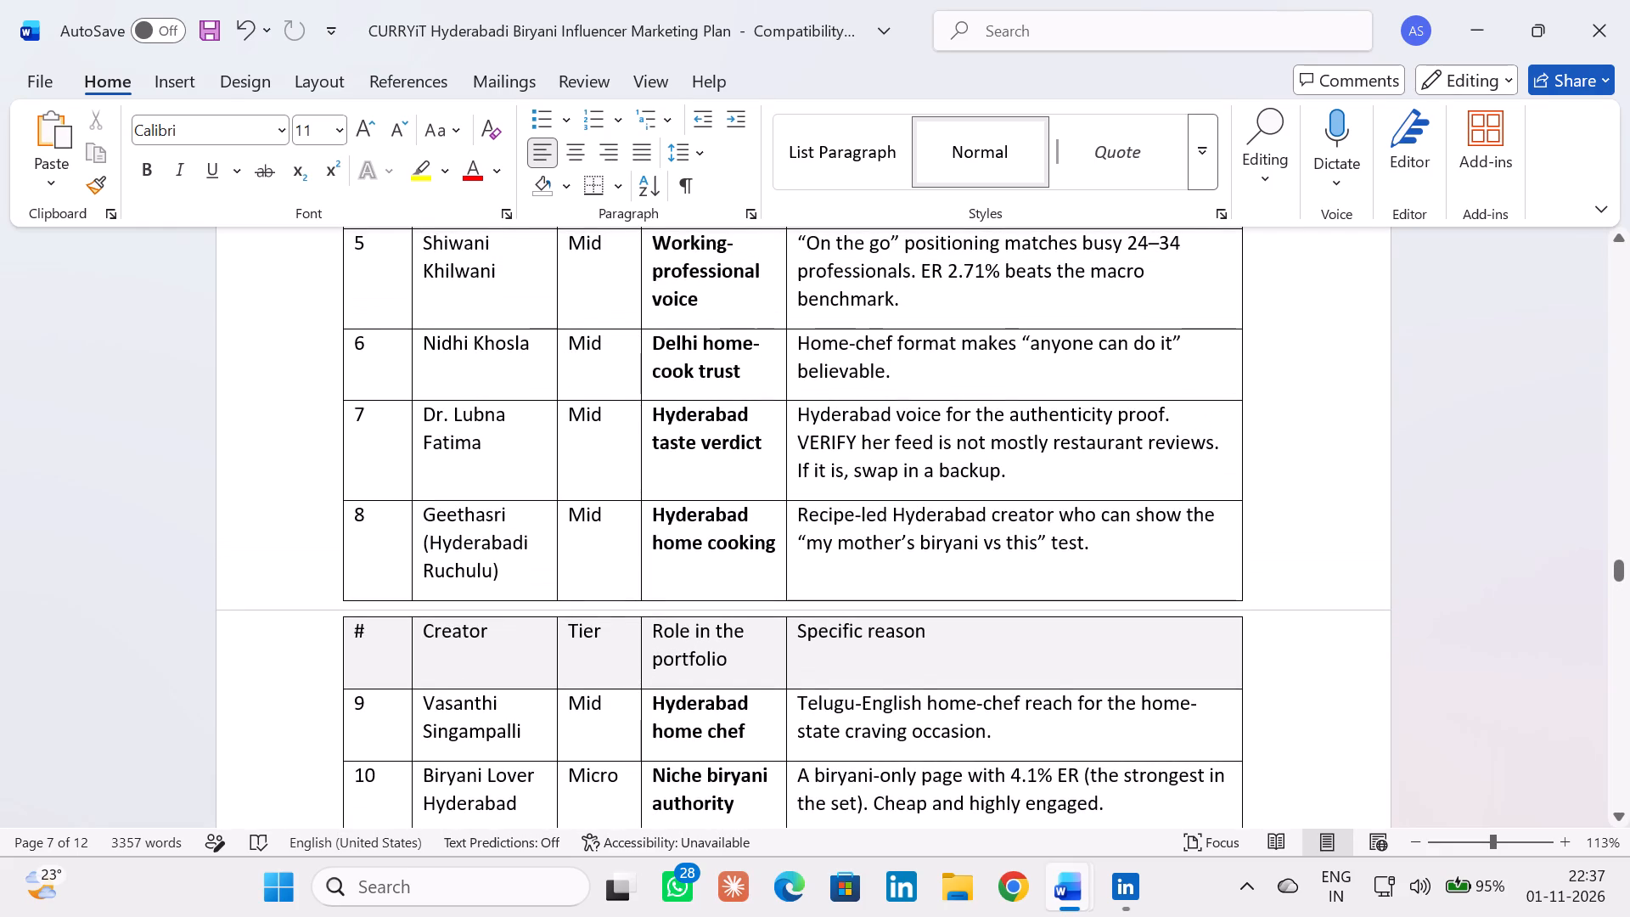
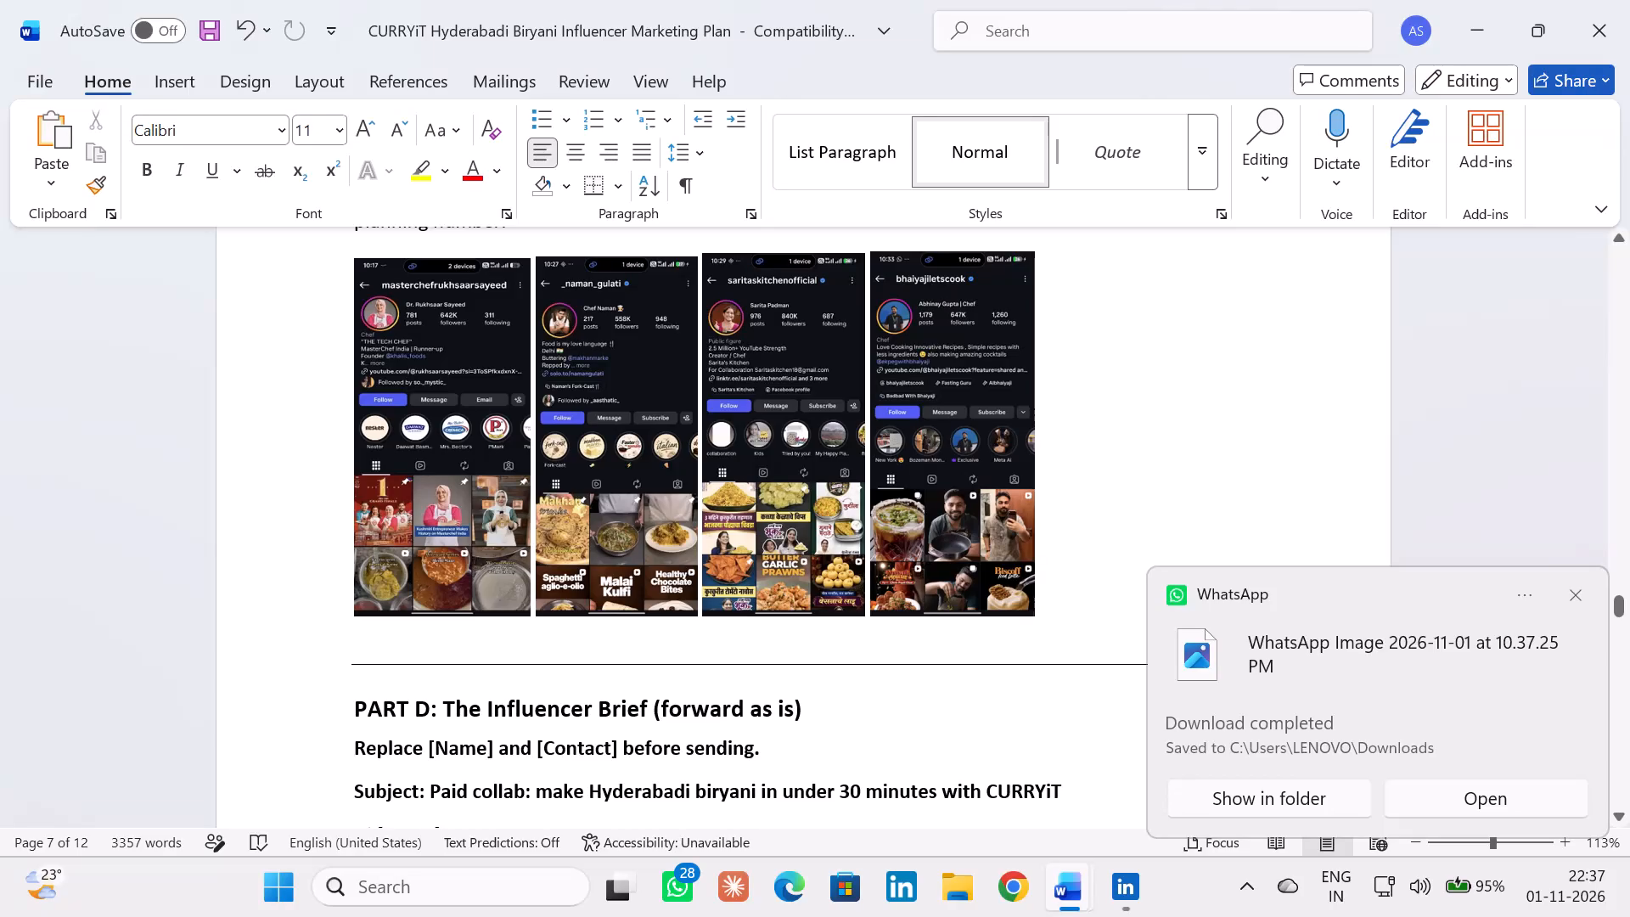
Insert the downloaded picture WhatsApp Image 2026-11-01 at 10.37.25 PM after the bhaiyajiletscook screenshot.
key(ctrl+v)
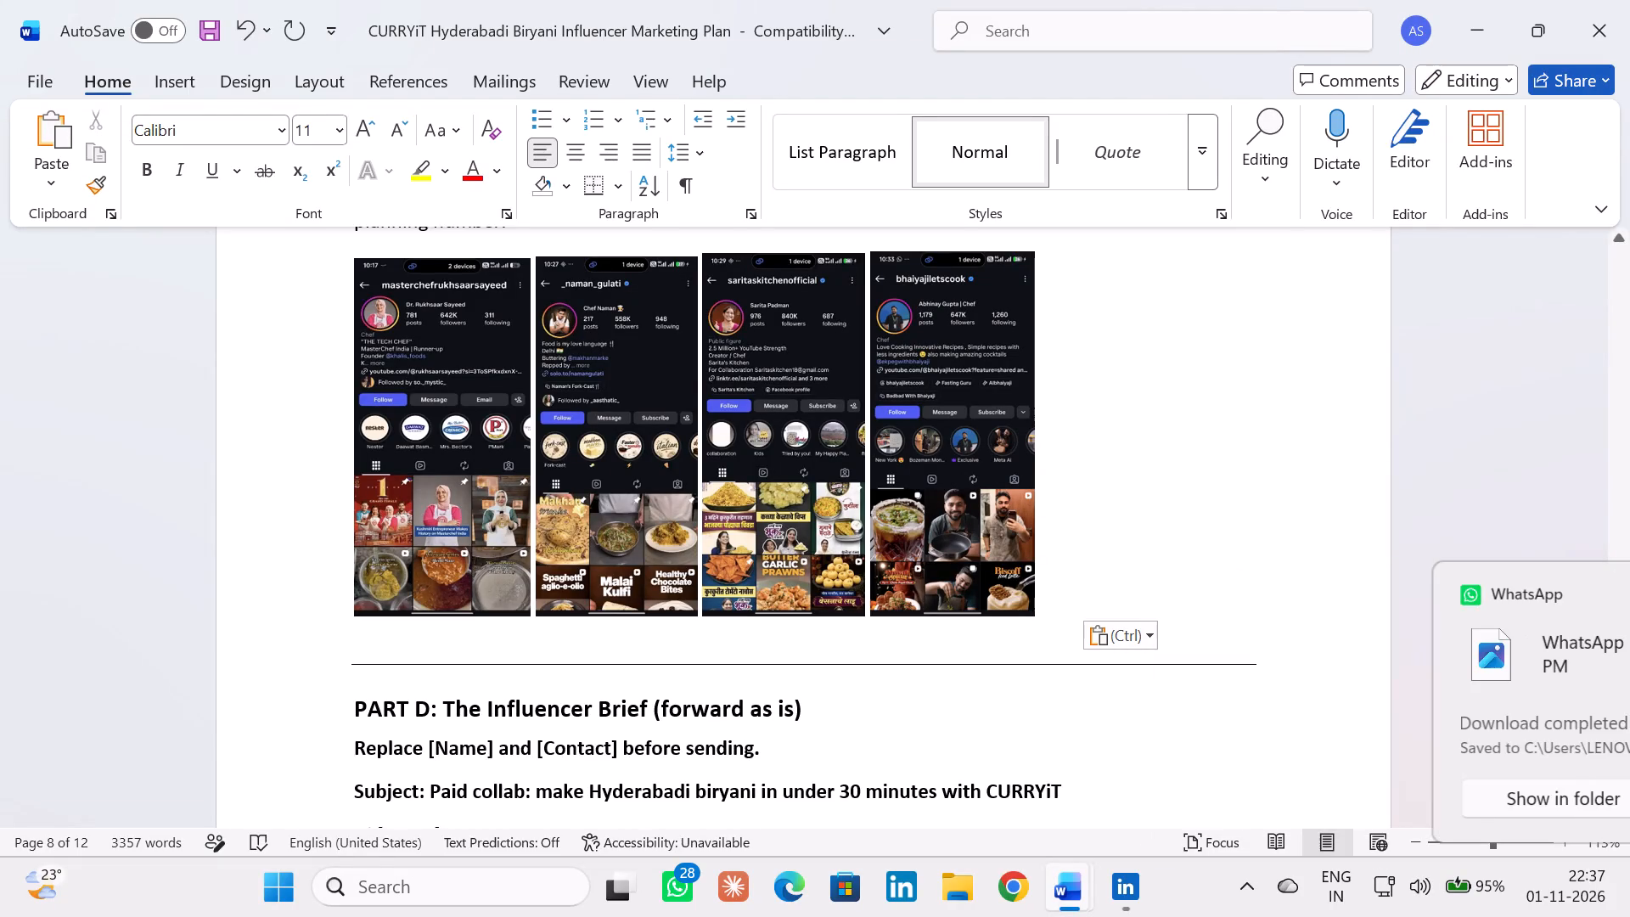
key(ctrl+z)
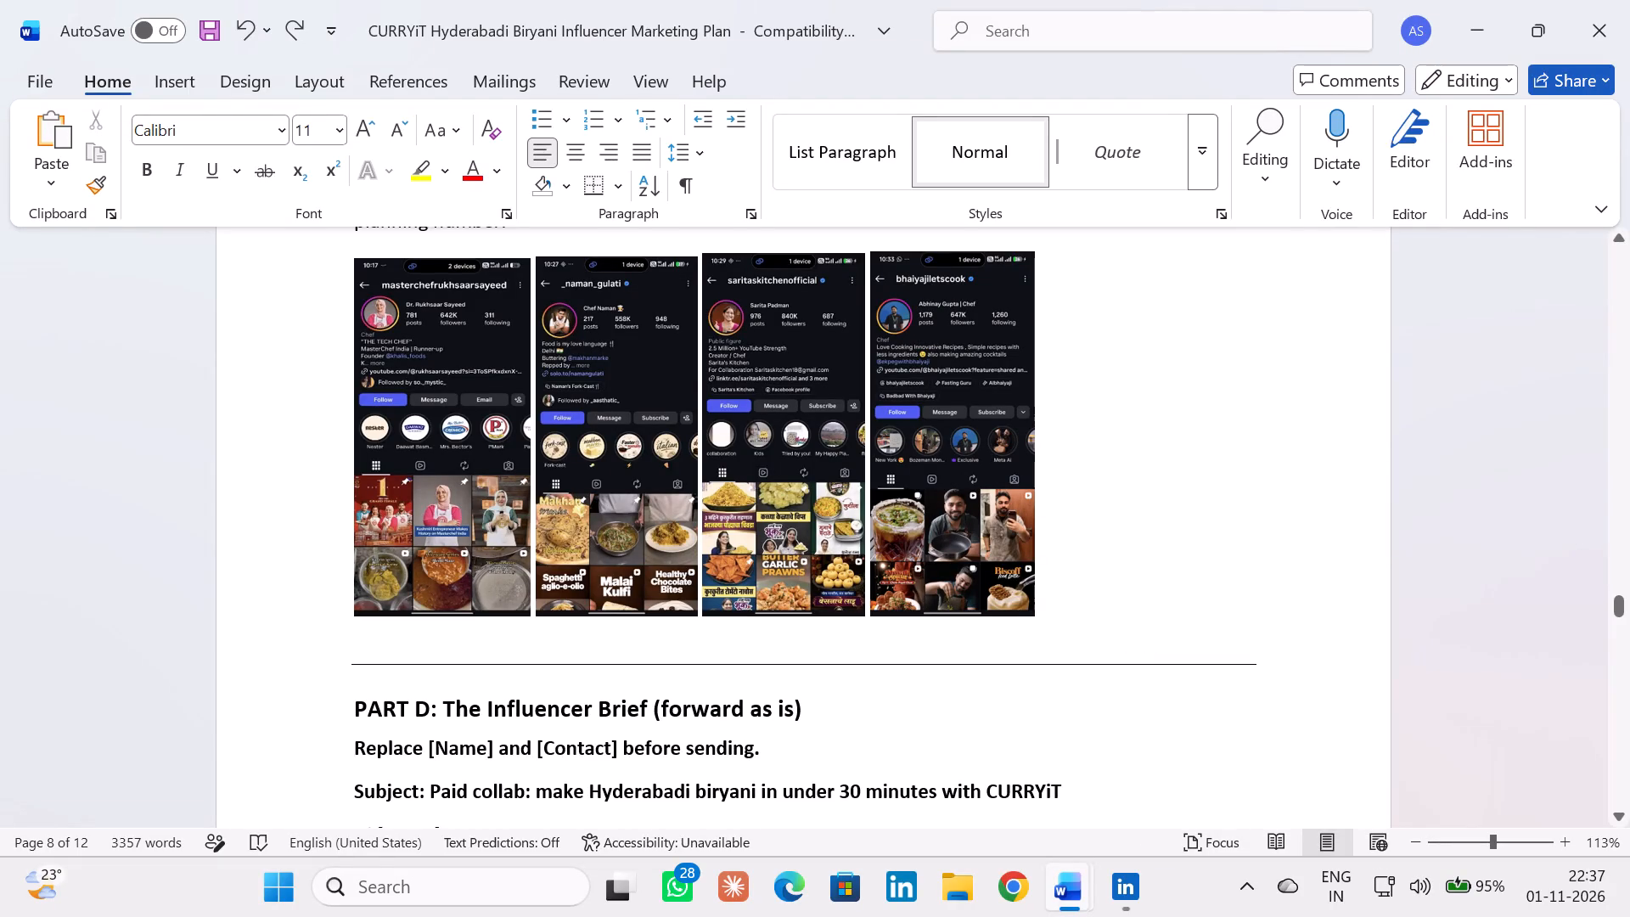
click(166, 75)
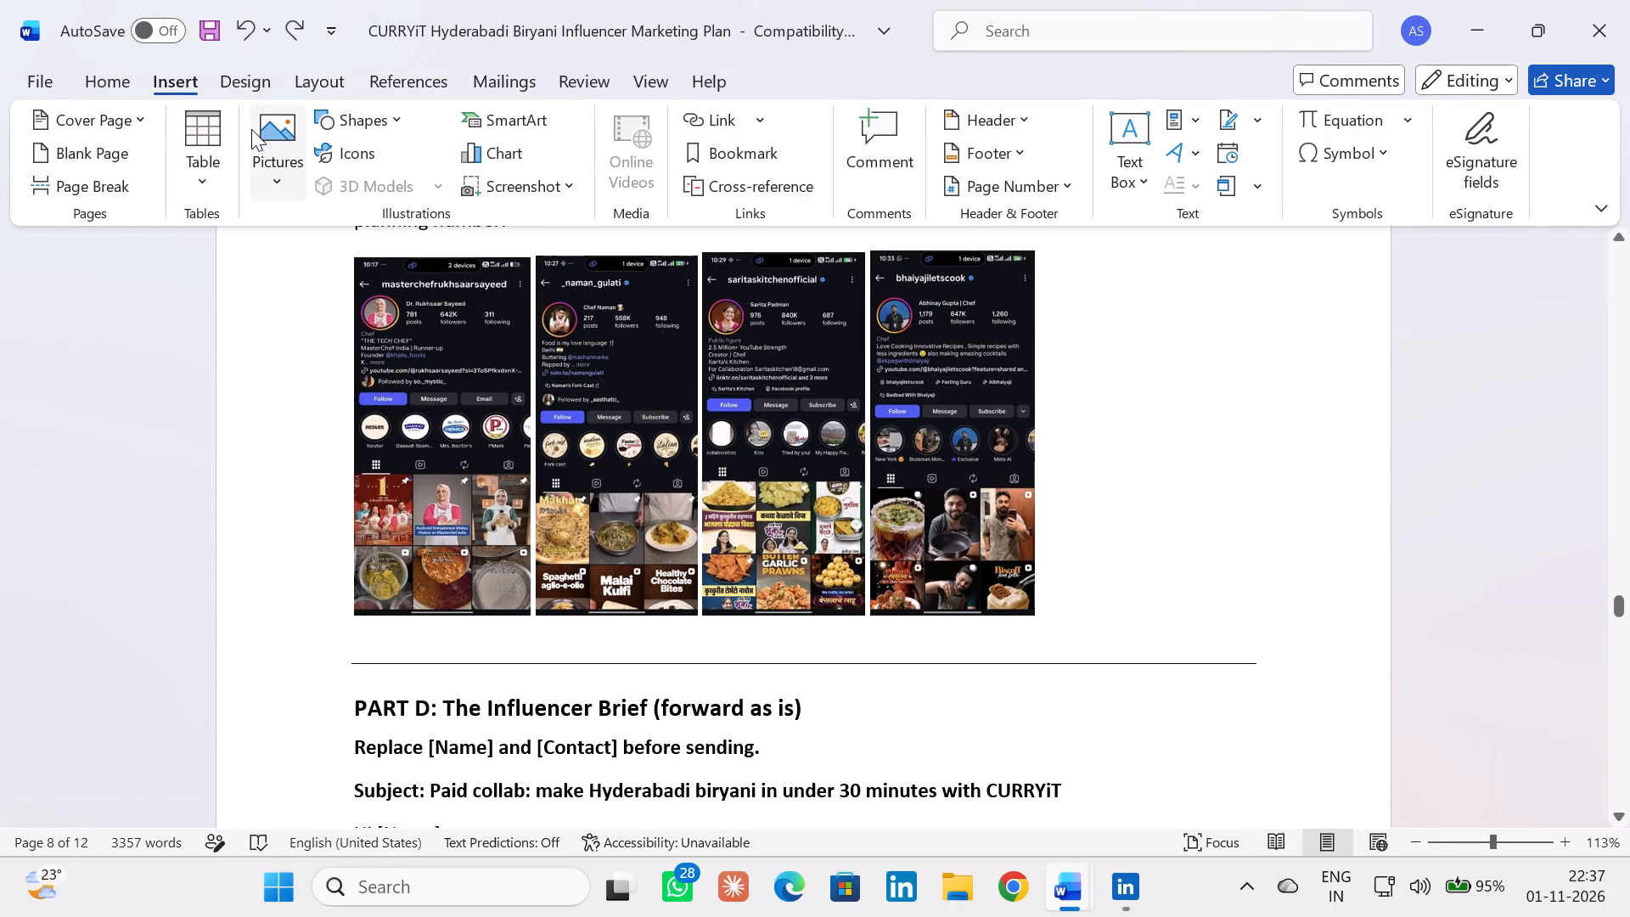
click(267, 127)
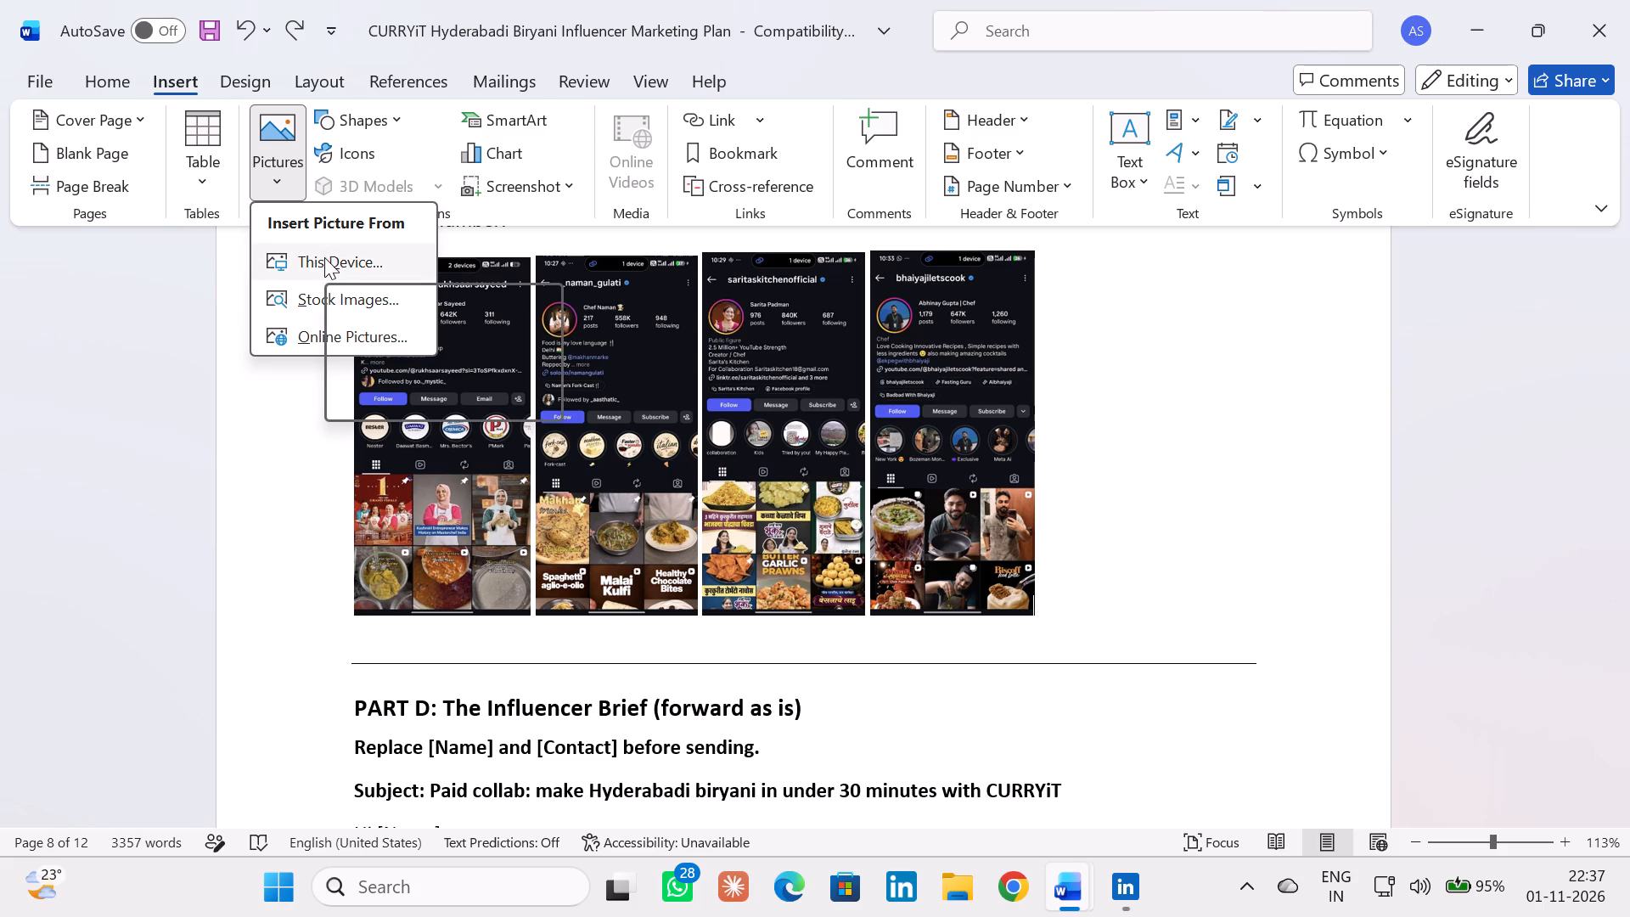
click(324, 257)
double_click(375, 236)
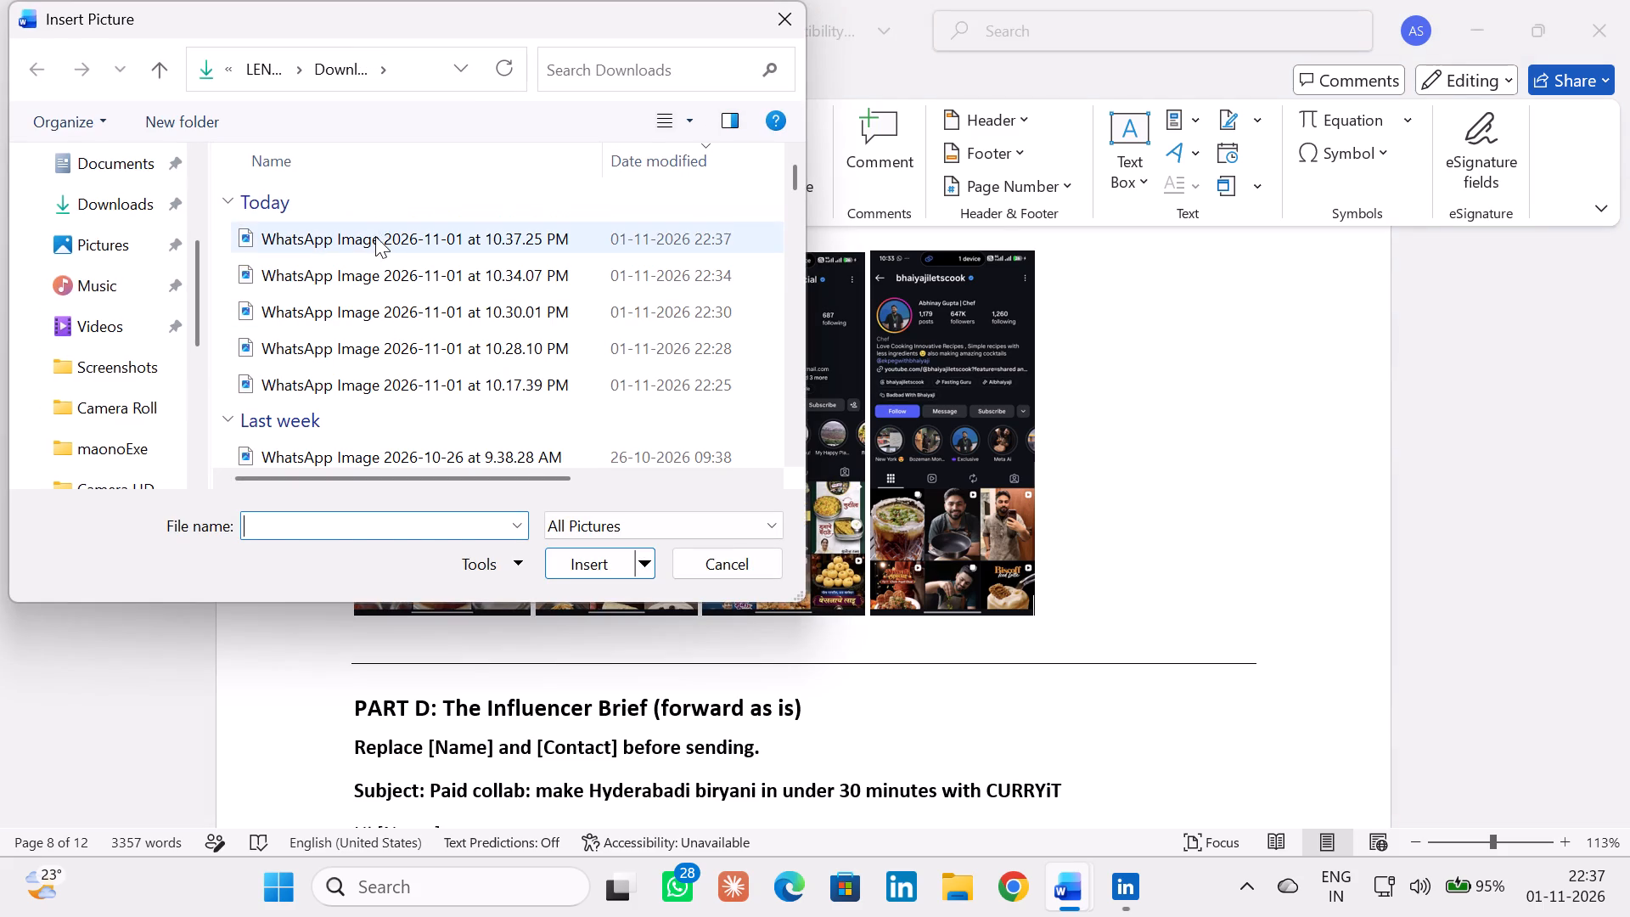
scroll(673, 480, down, 13)
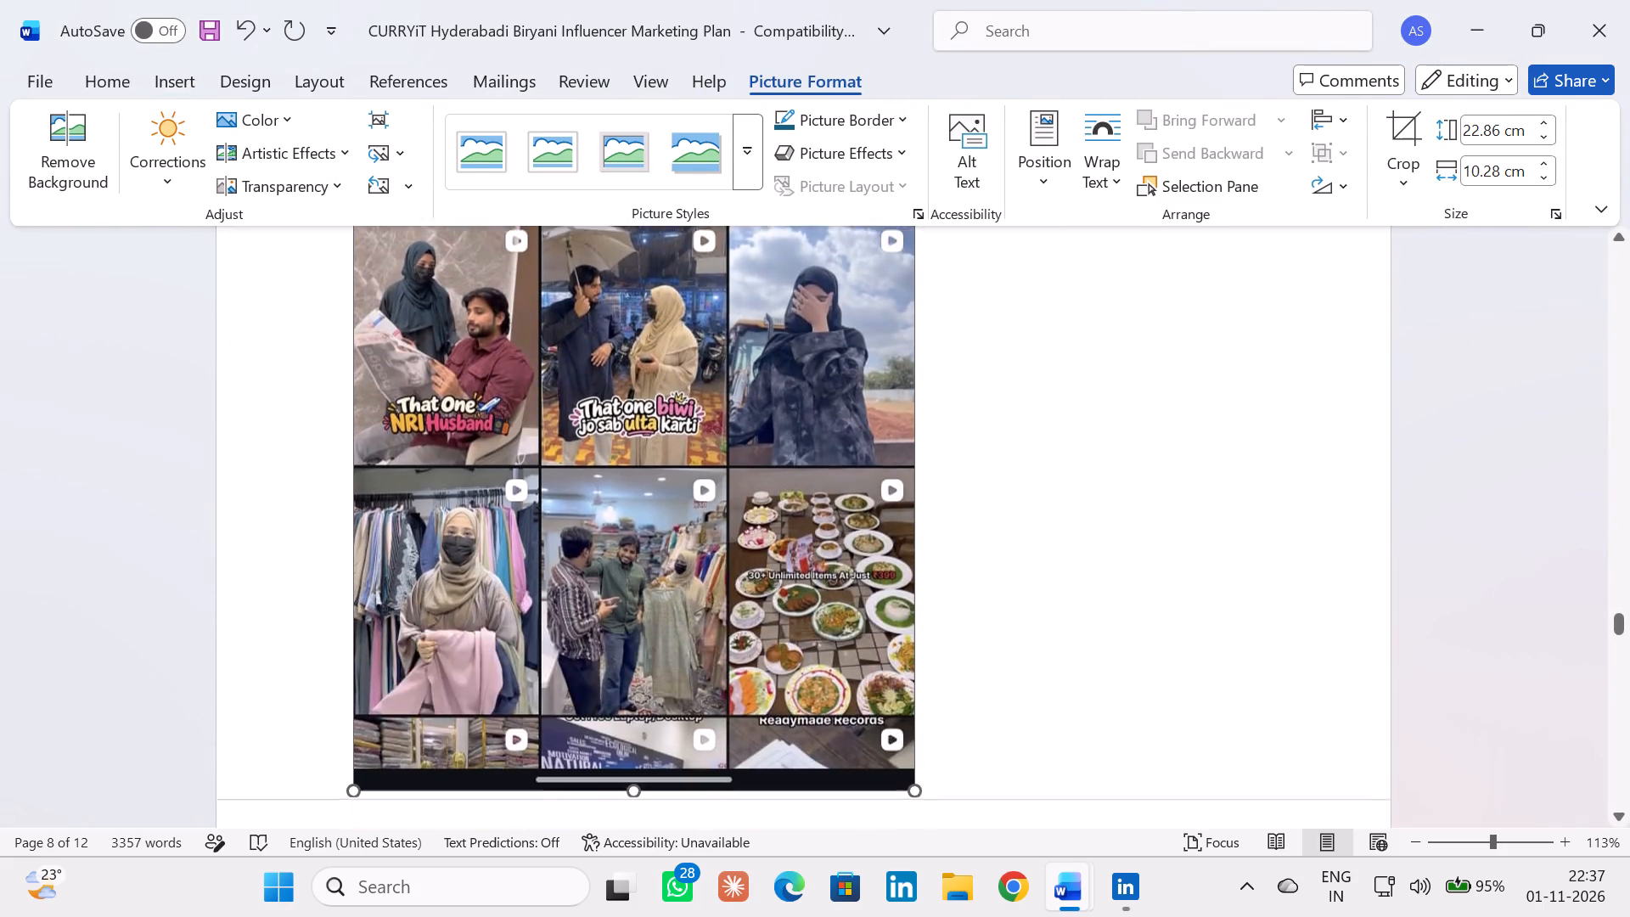
drag(914, 730, 701, 315)
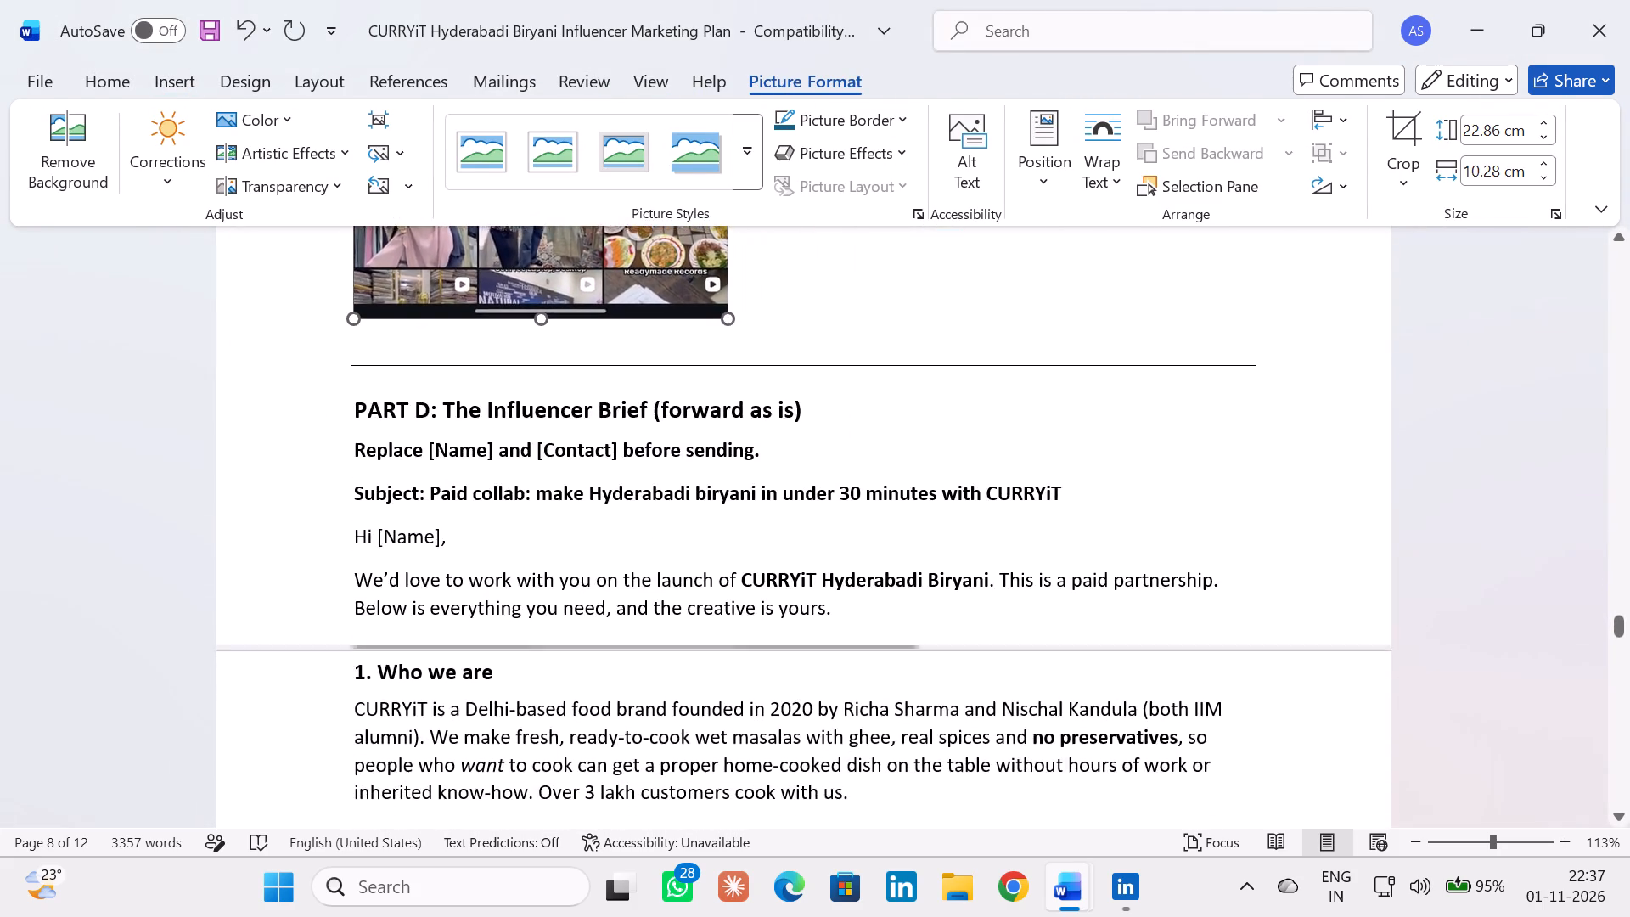
drag(701, 315, 700, 302)
scroll(809, 408, up, 1)
drag(356, 303, 363, 335)
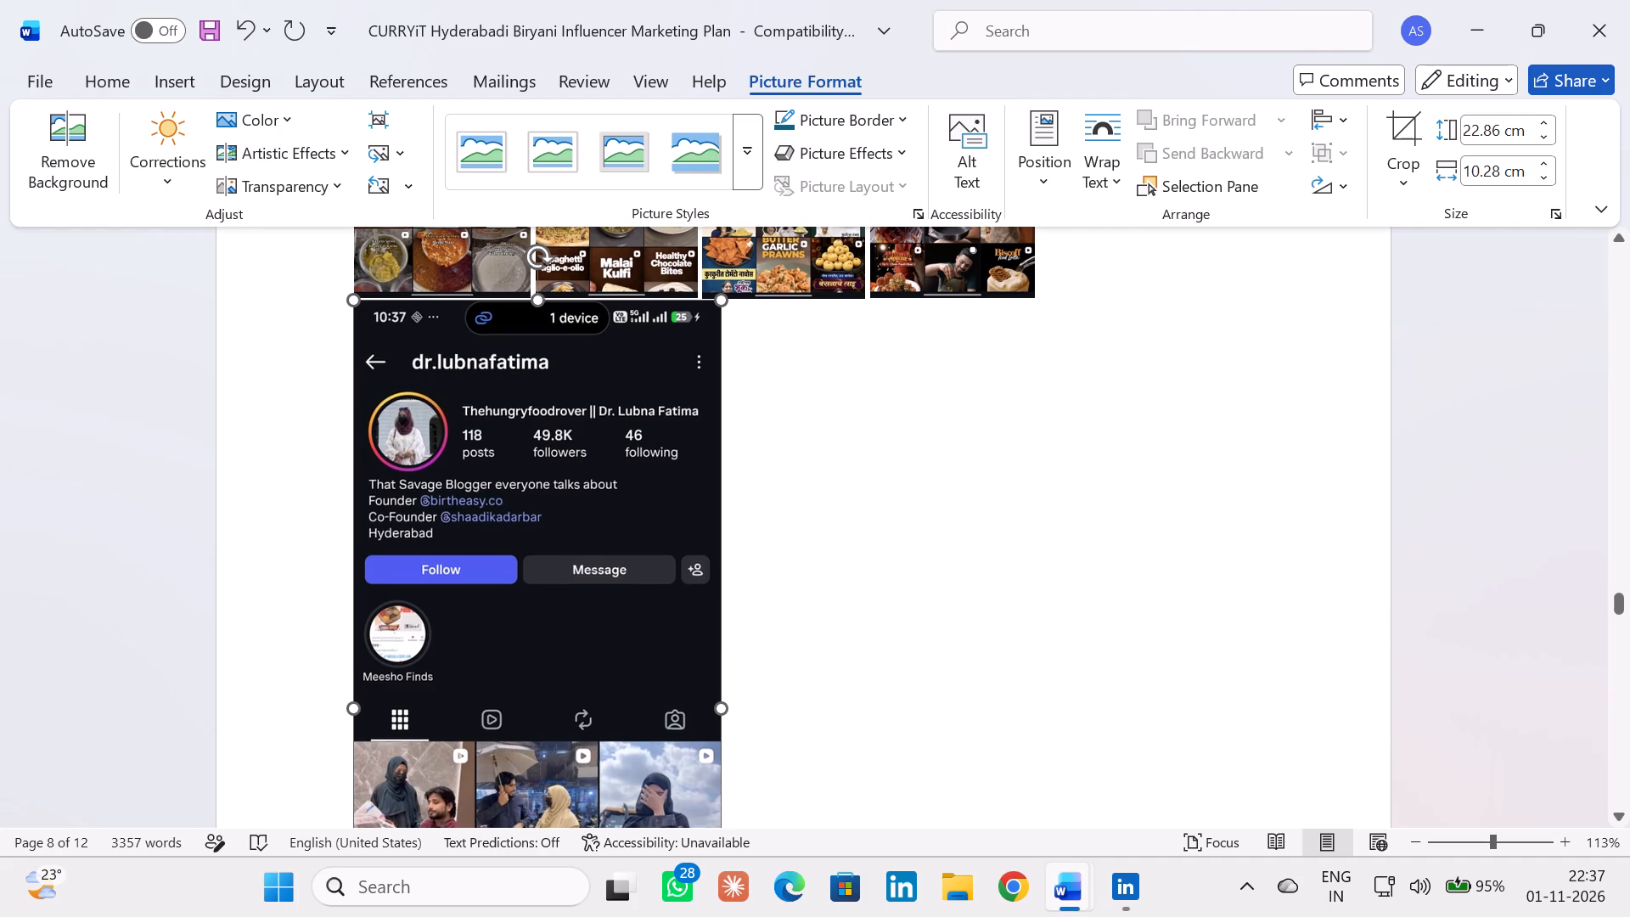
drag(363, 335, 495, 637)
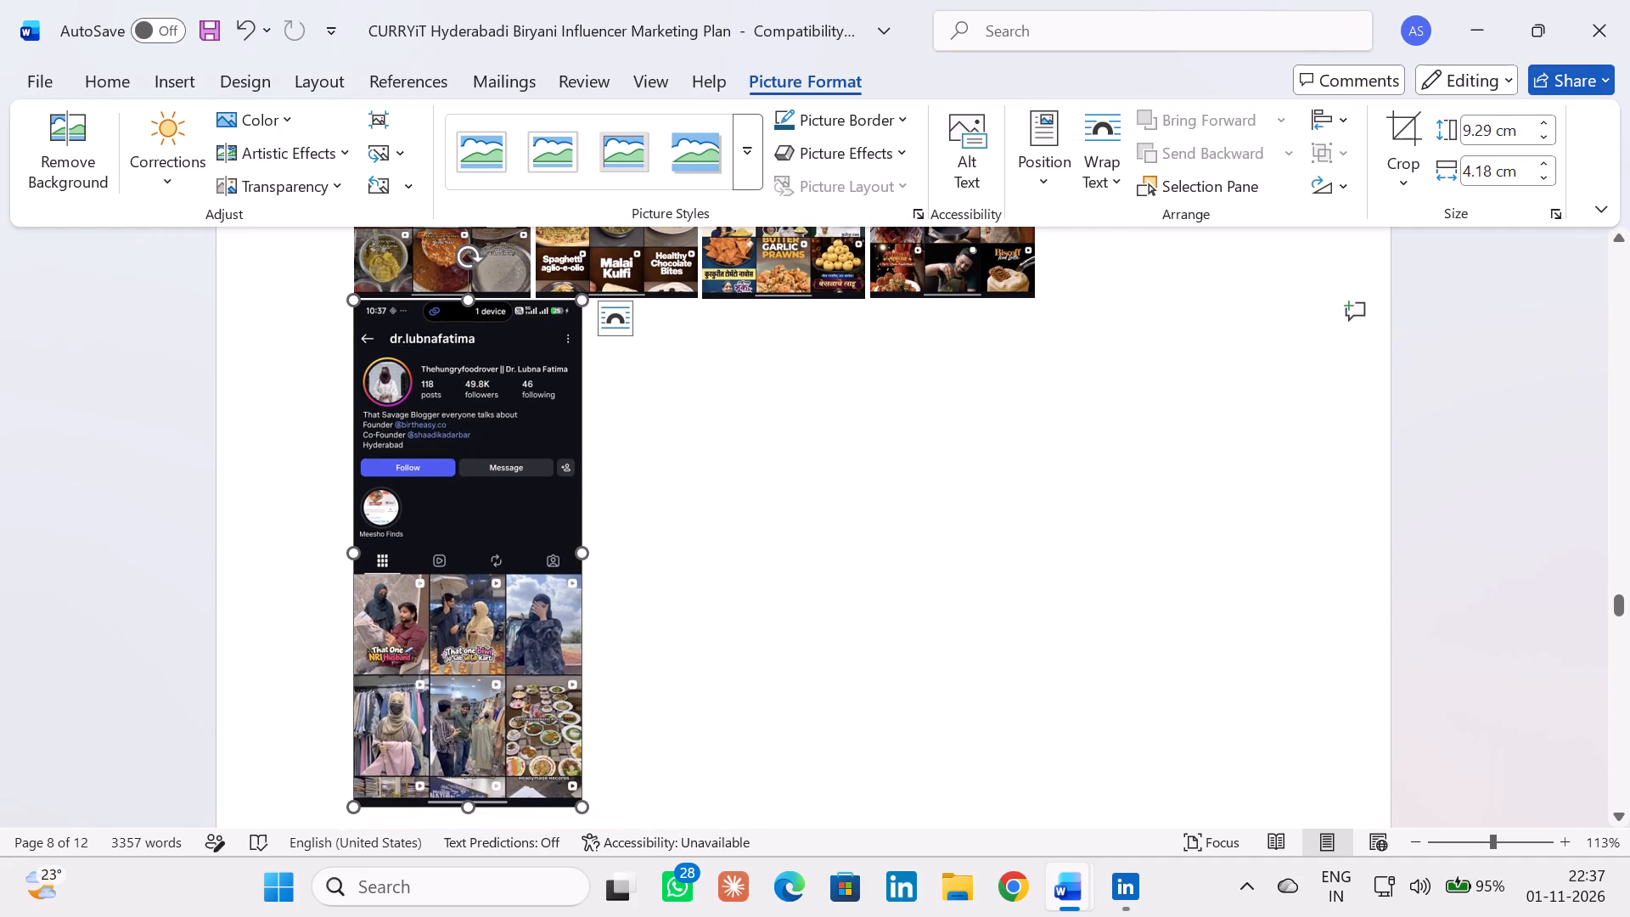
drag(576, 804, 527, 560)
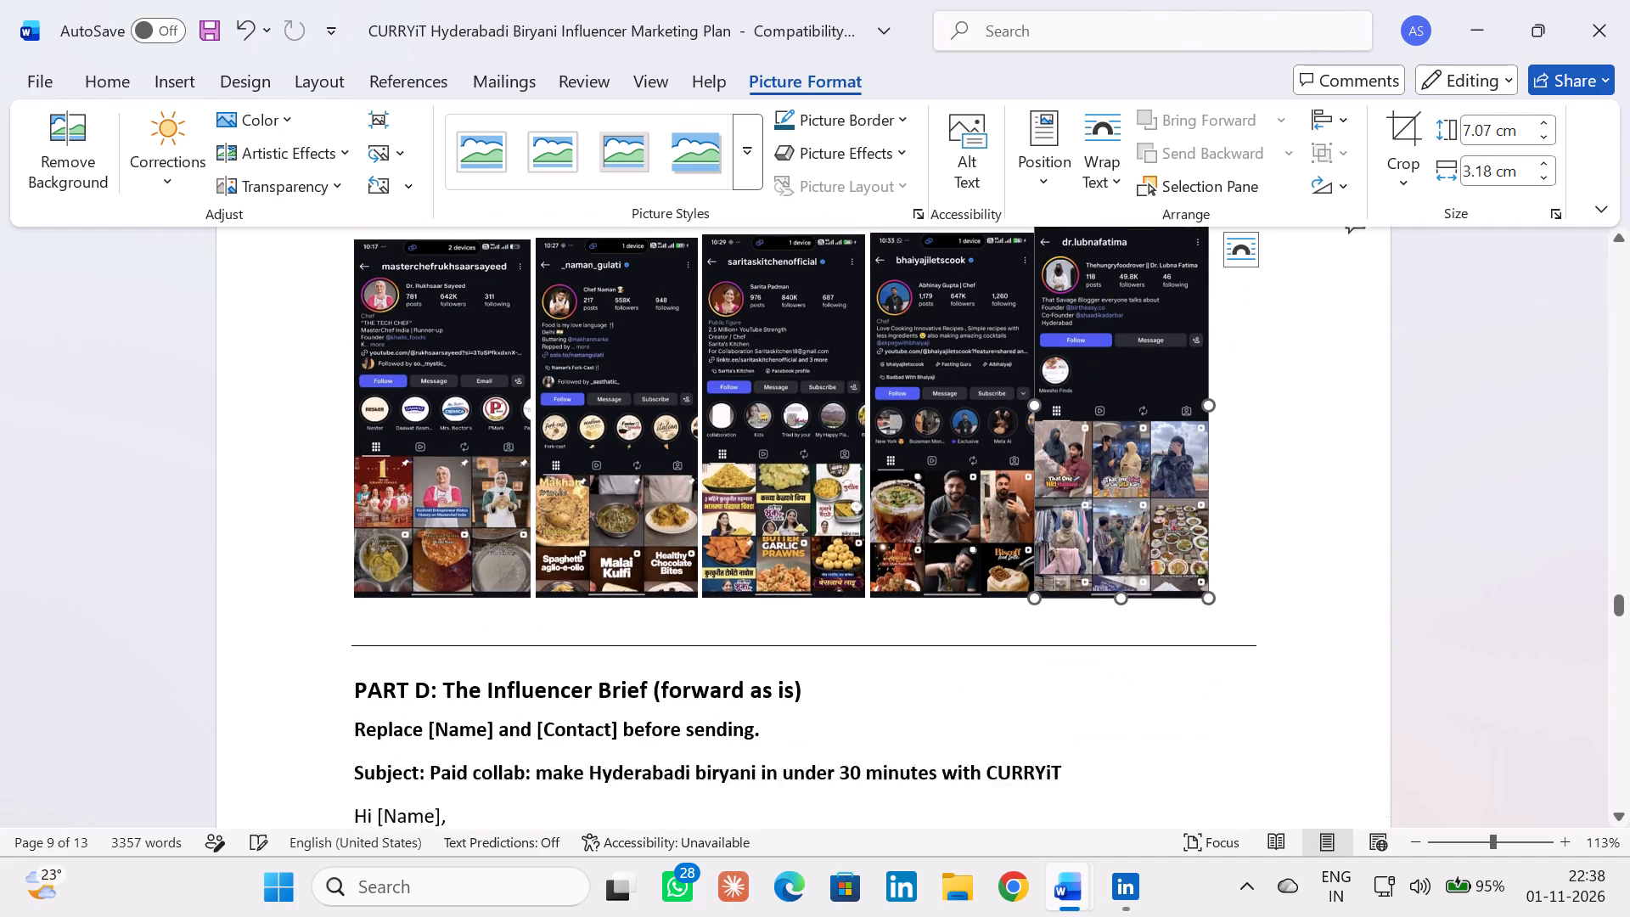
scroll(707, 567, up, 1)
drag(1037, 298, 1039, 298)
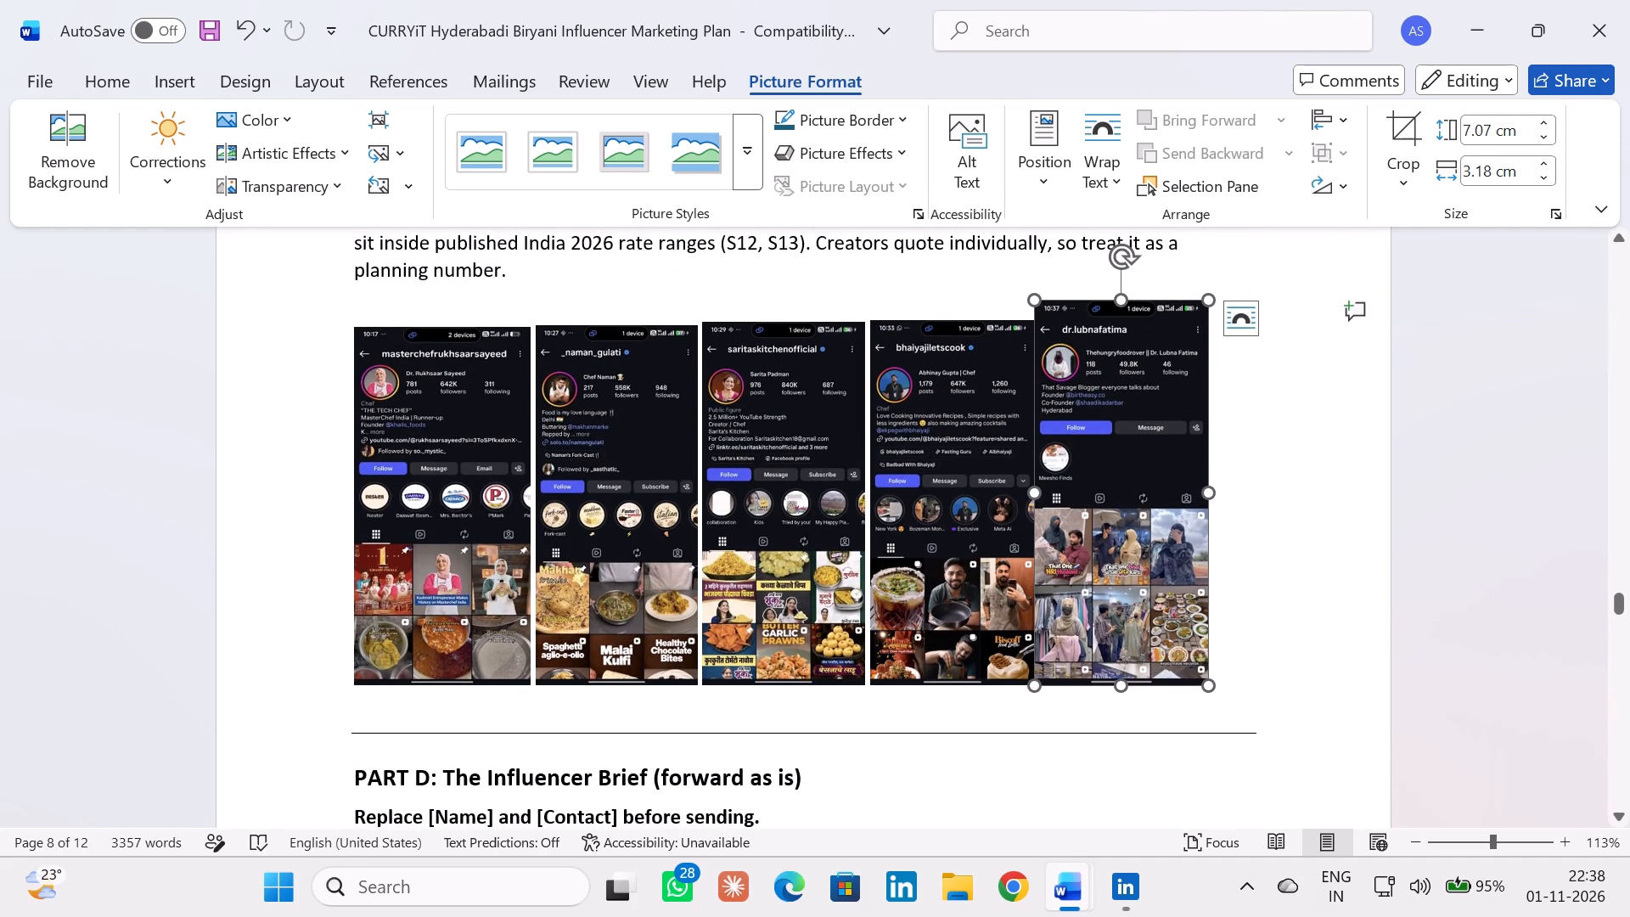
drag(1039, 298, 1050, 320)
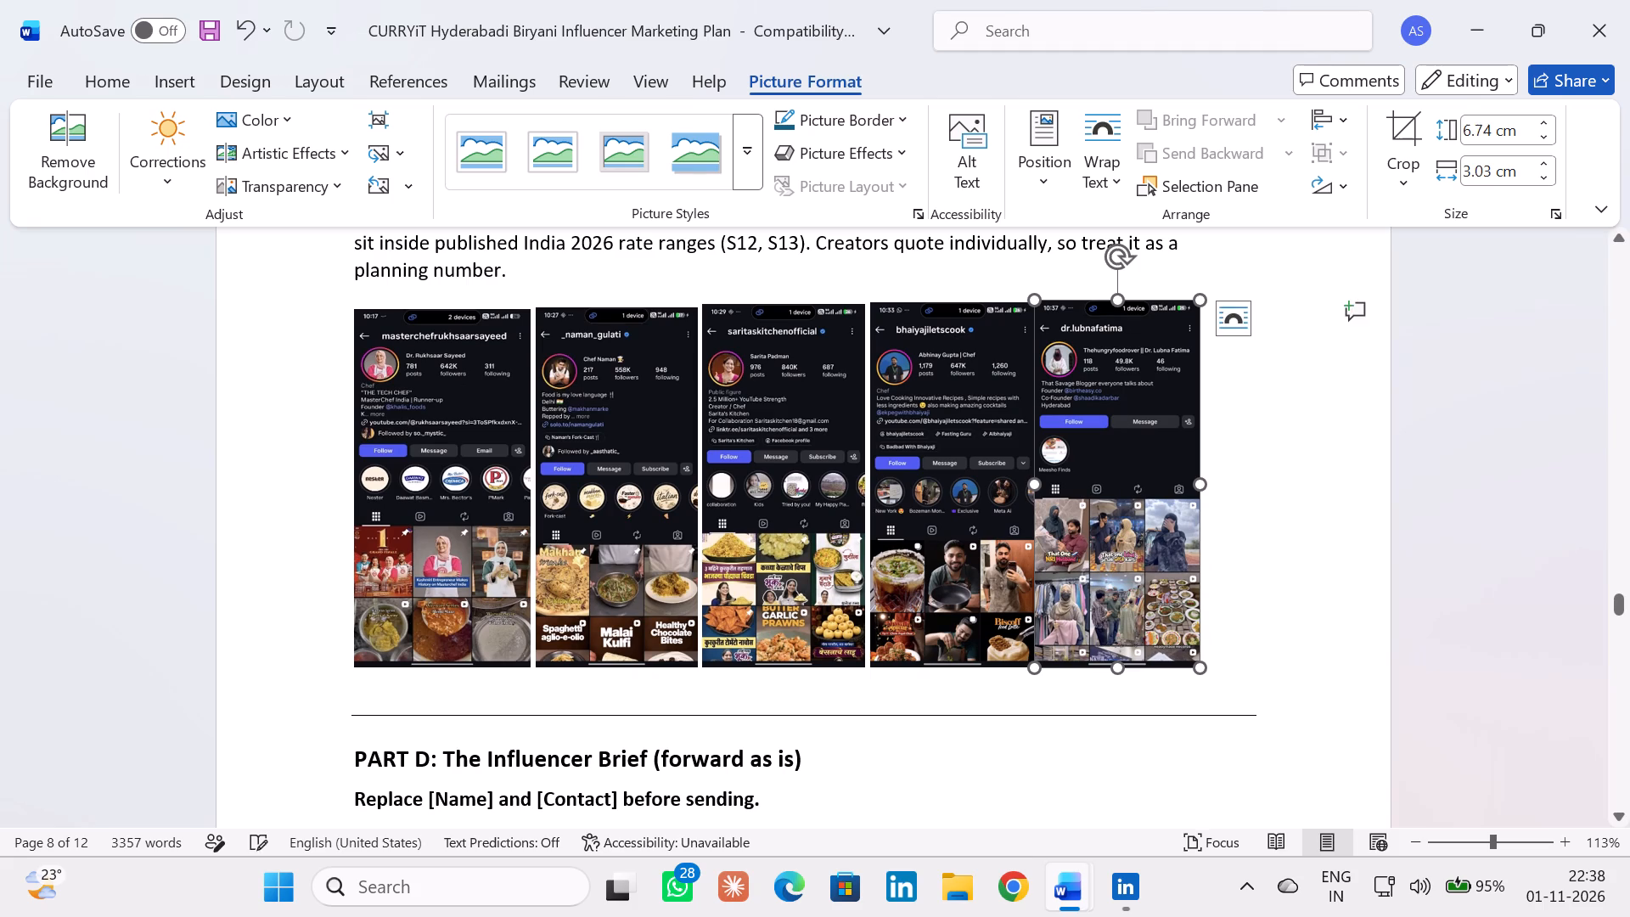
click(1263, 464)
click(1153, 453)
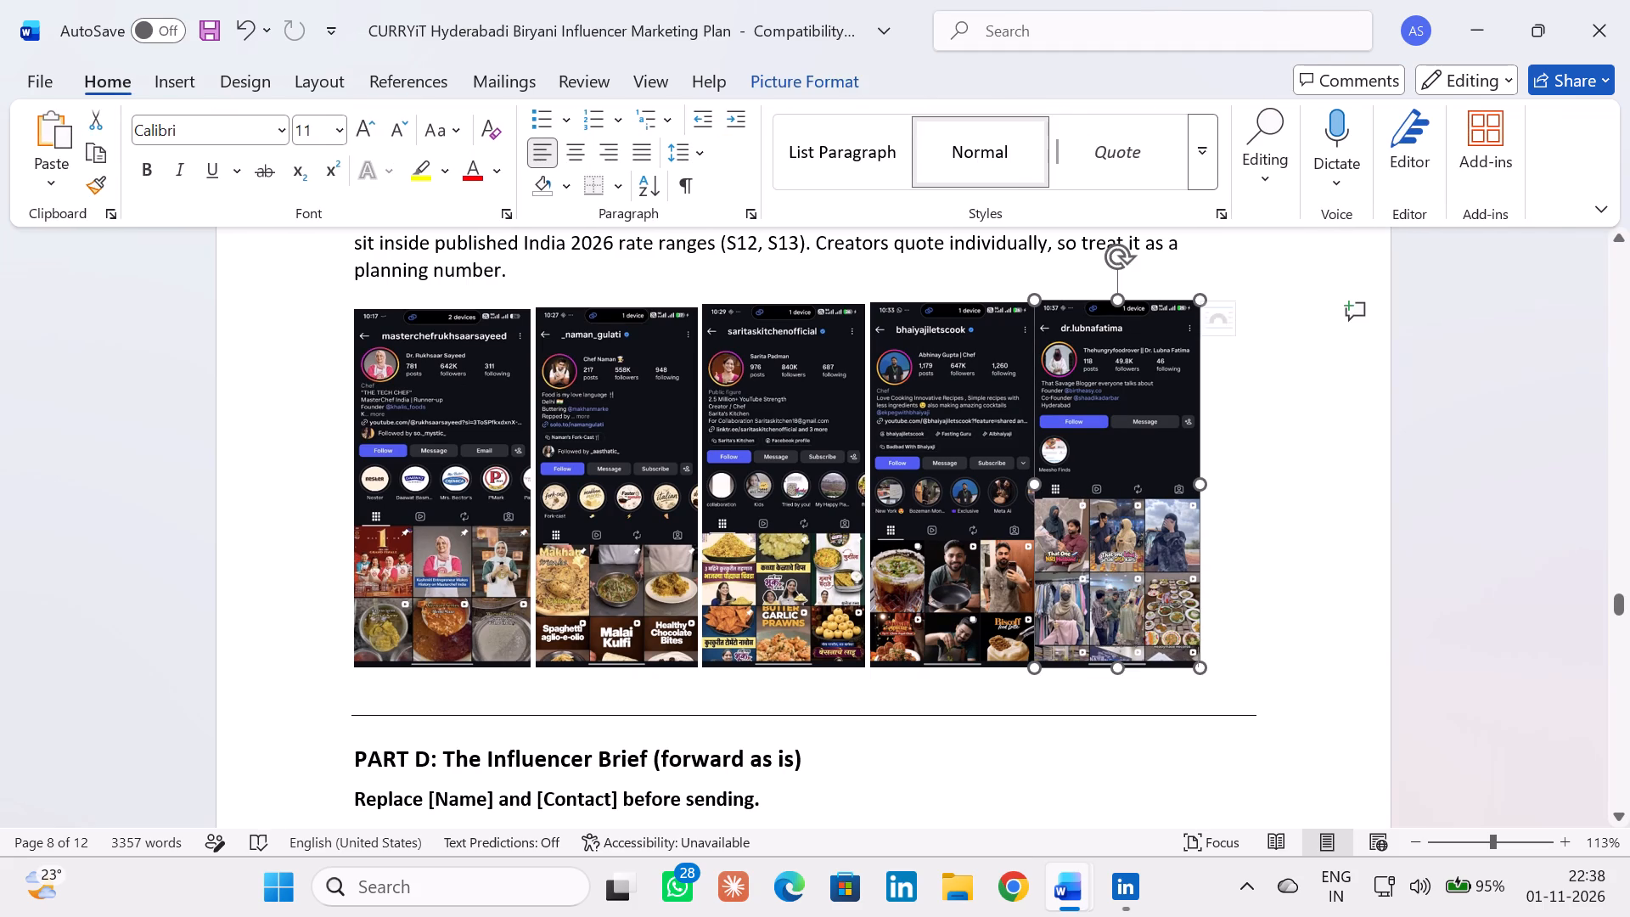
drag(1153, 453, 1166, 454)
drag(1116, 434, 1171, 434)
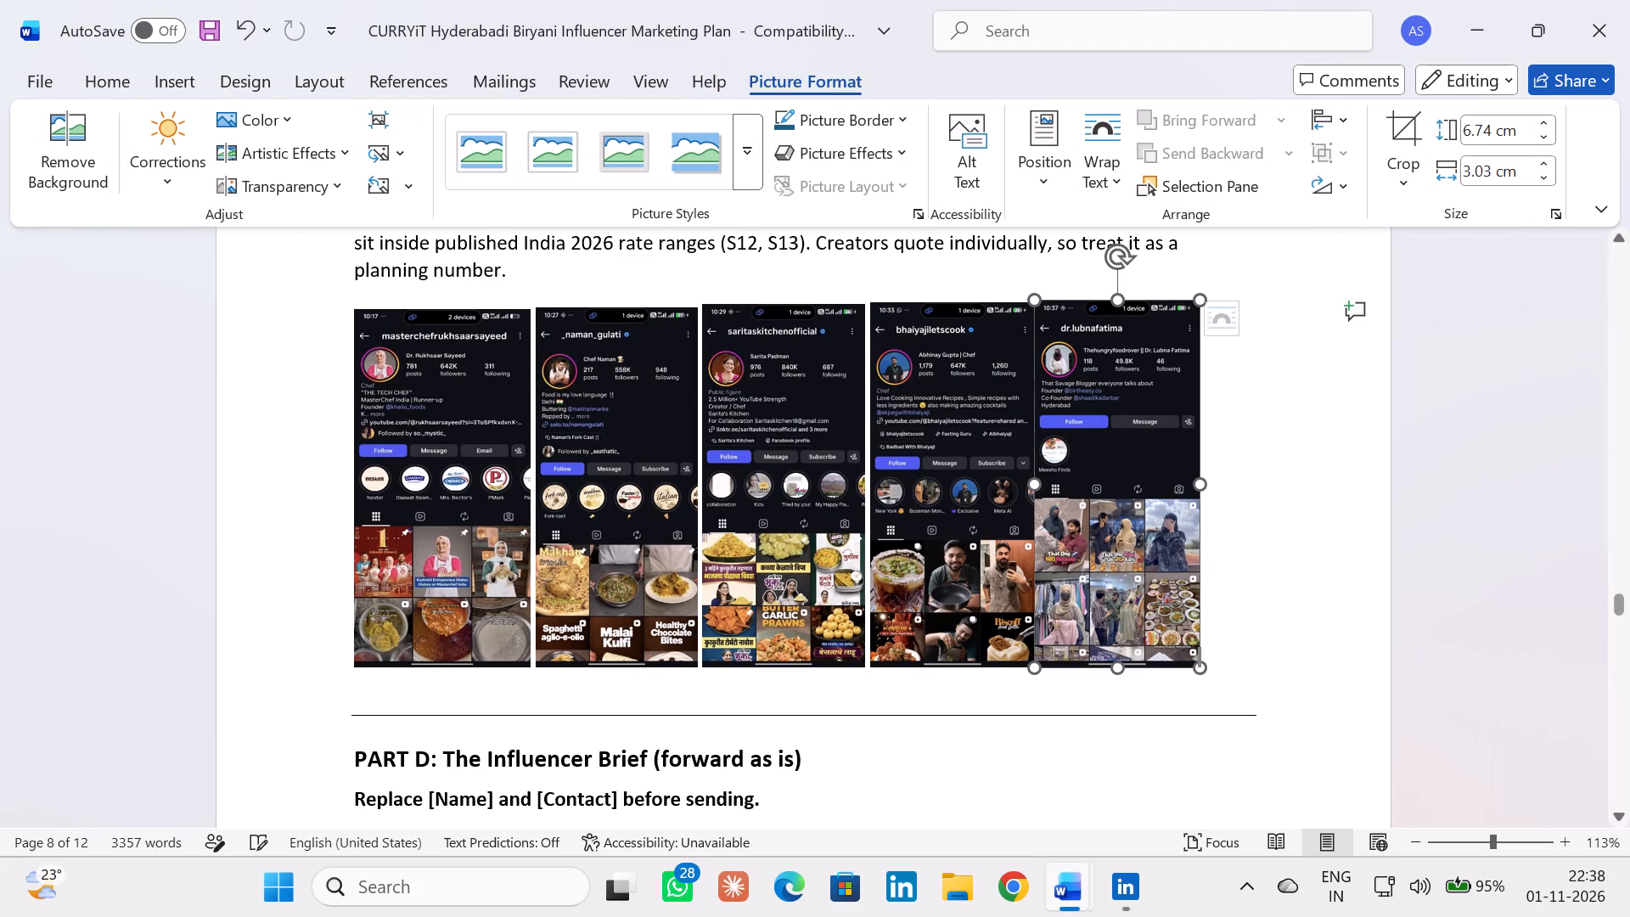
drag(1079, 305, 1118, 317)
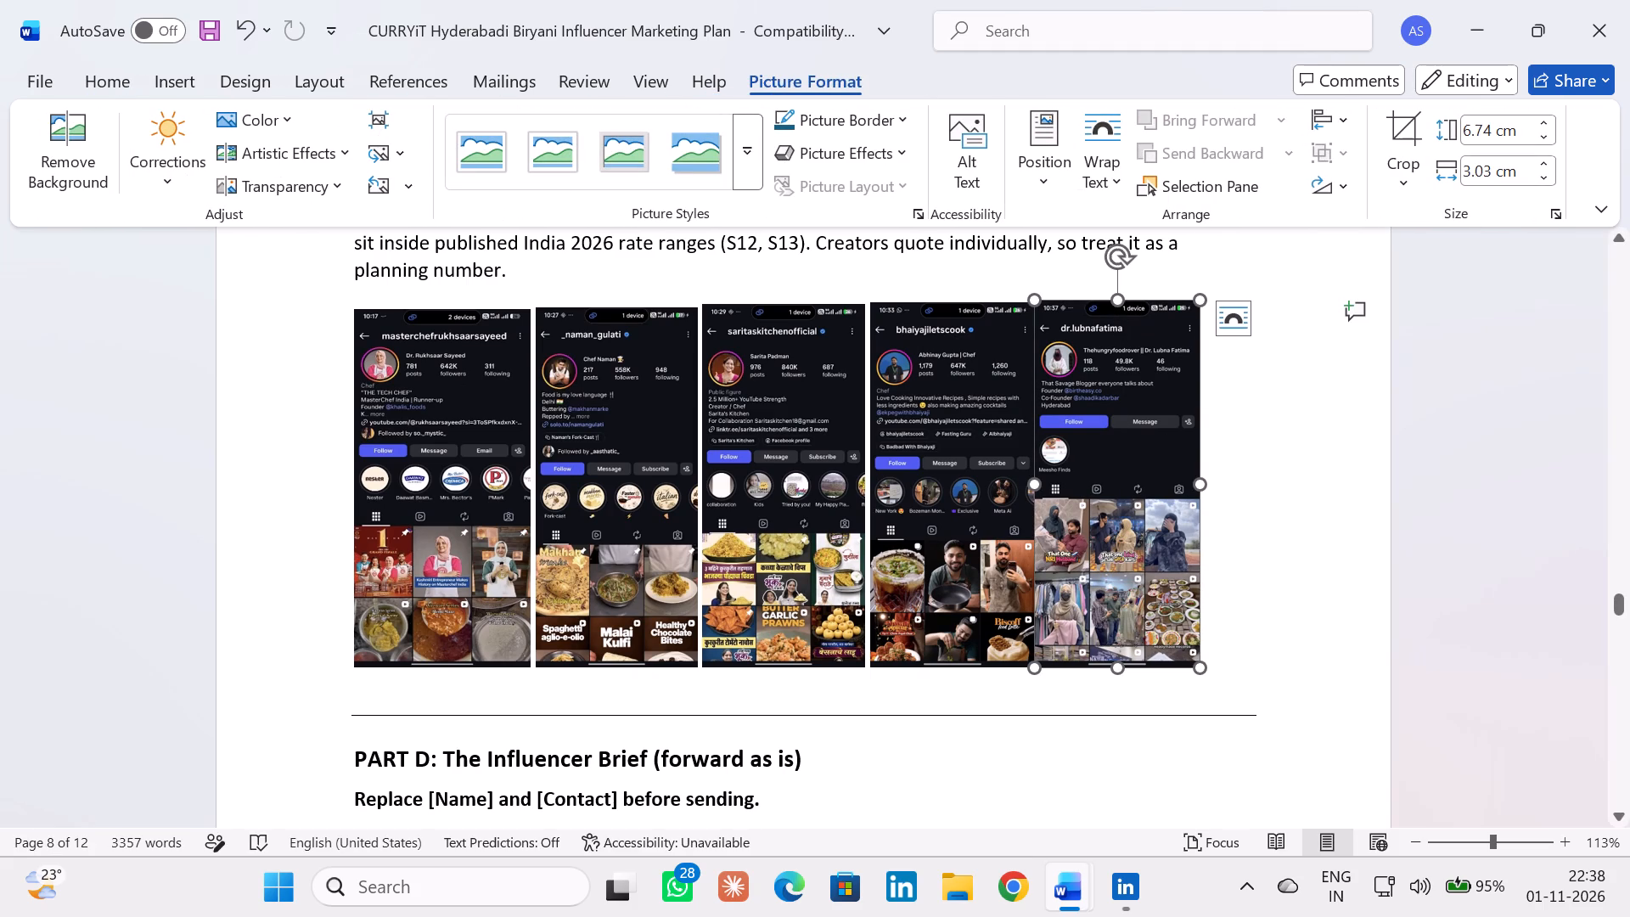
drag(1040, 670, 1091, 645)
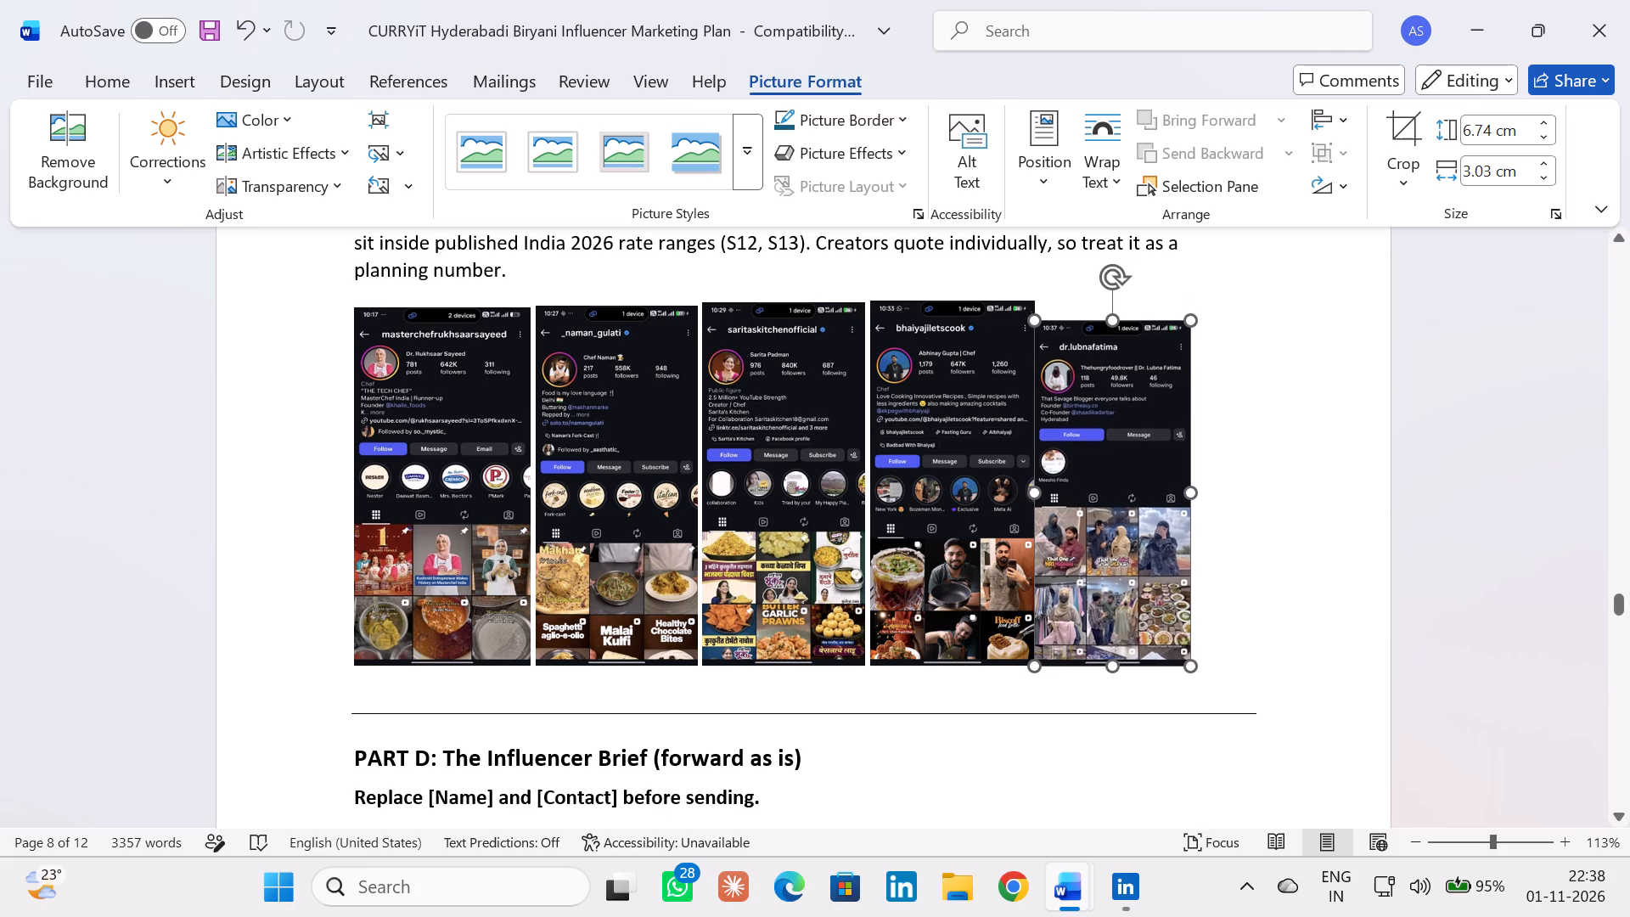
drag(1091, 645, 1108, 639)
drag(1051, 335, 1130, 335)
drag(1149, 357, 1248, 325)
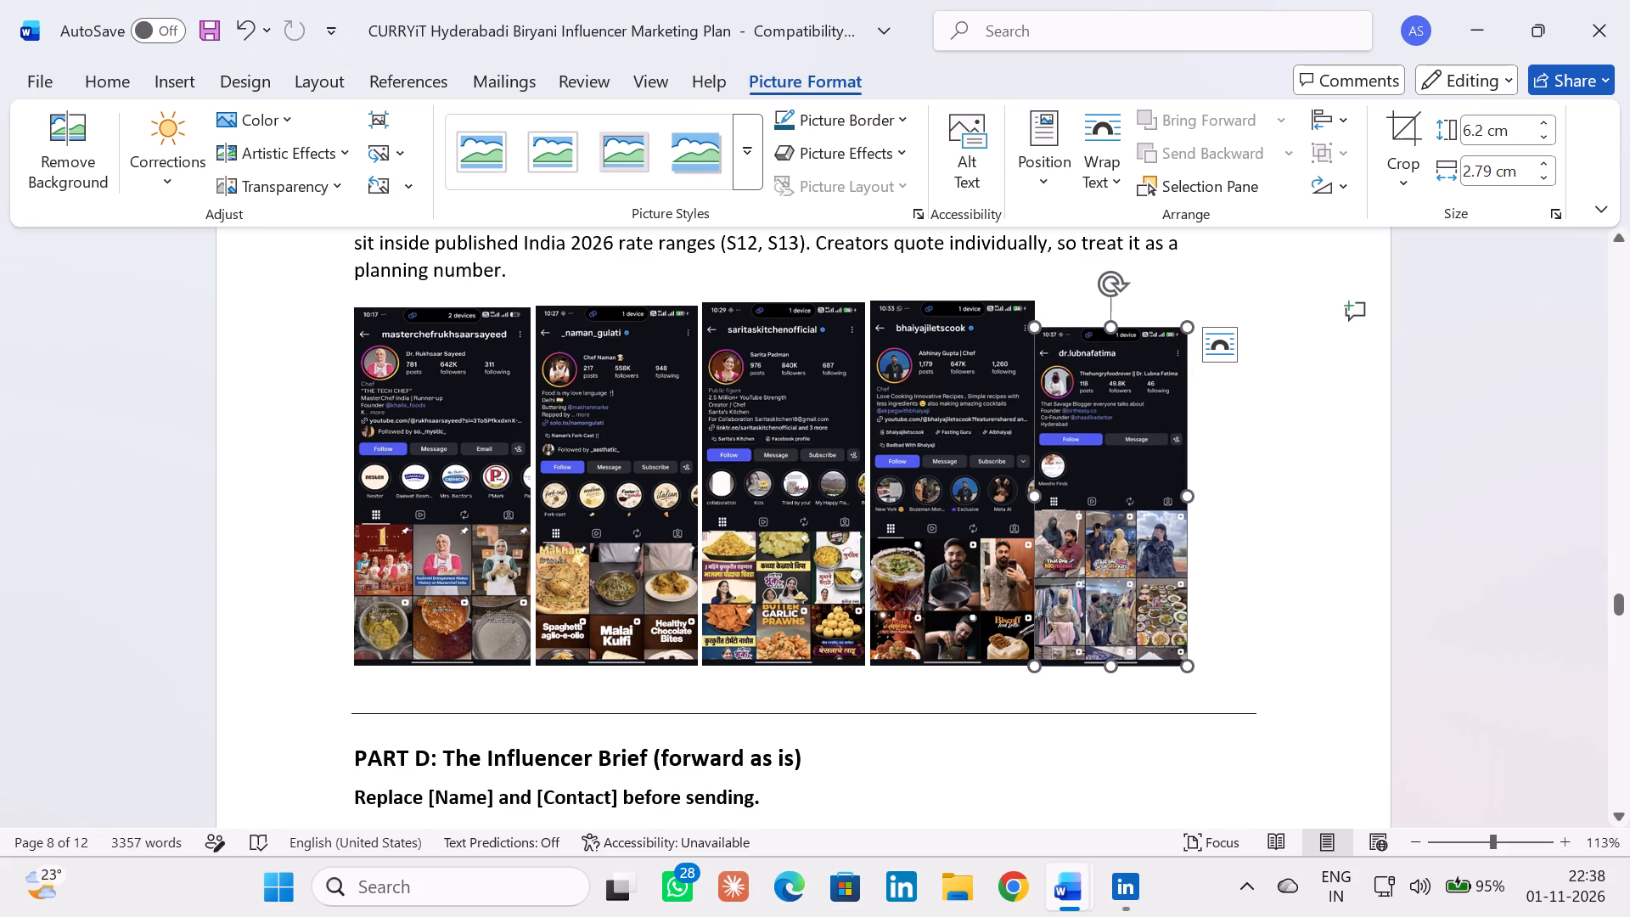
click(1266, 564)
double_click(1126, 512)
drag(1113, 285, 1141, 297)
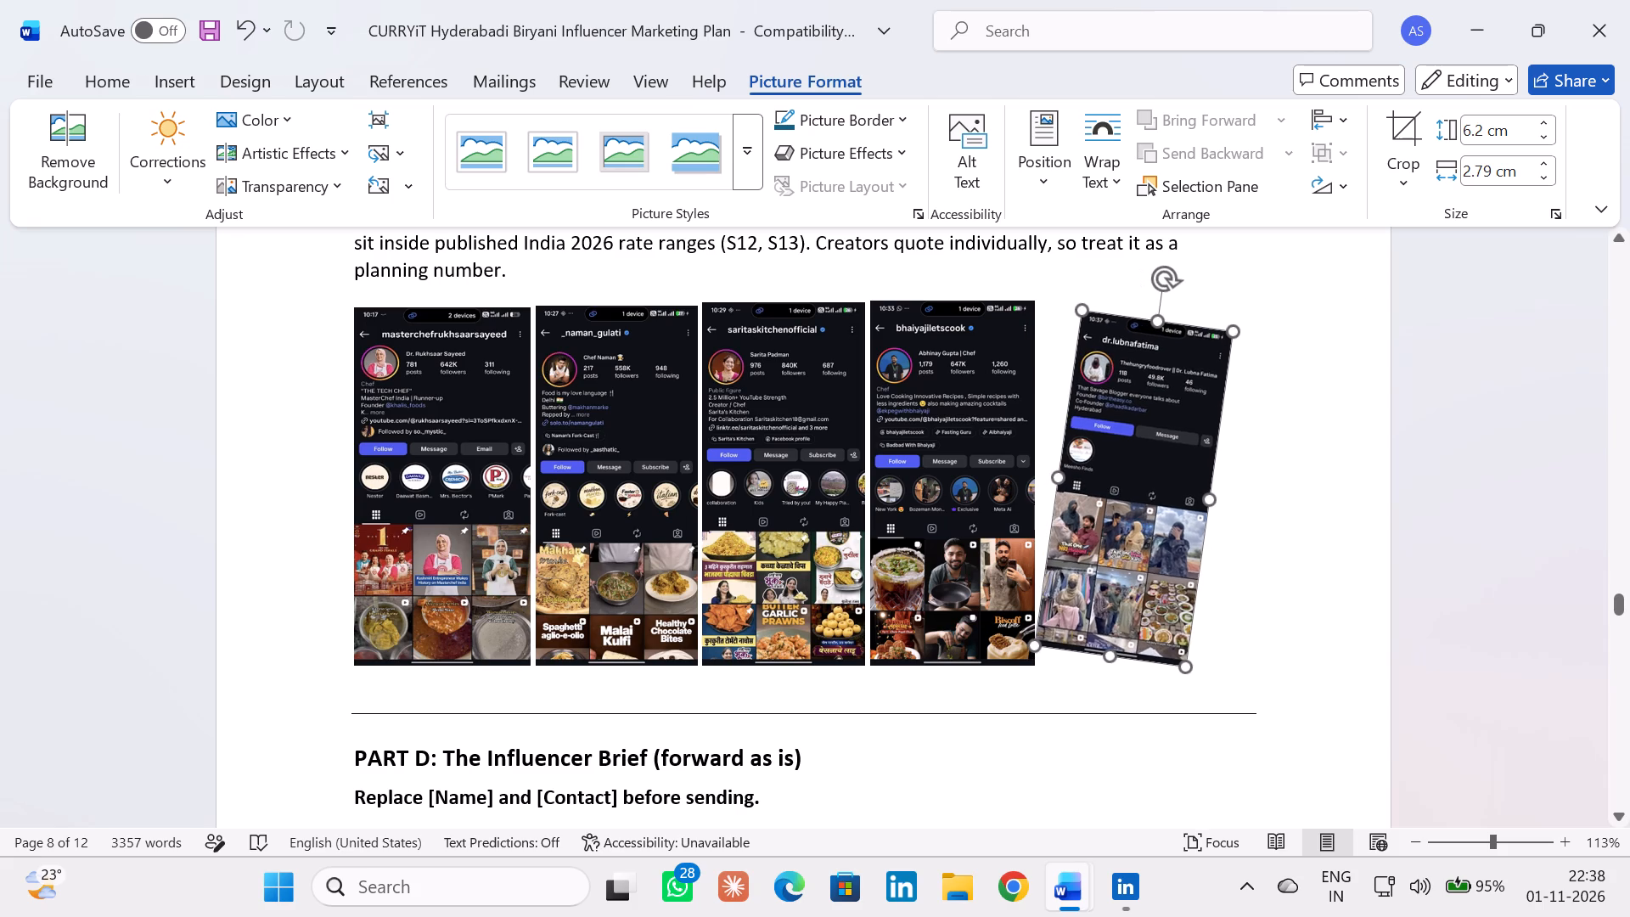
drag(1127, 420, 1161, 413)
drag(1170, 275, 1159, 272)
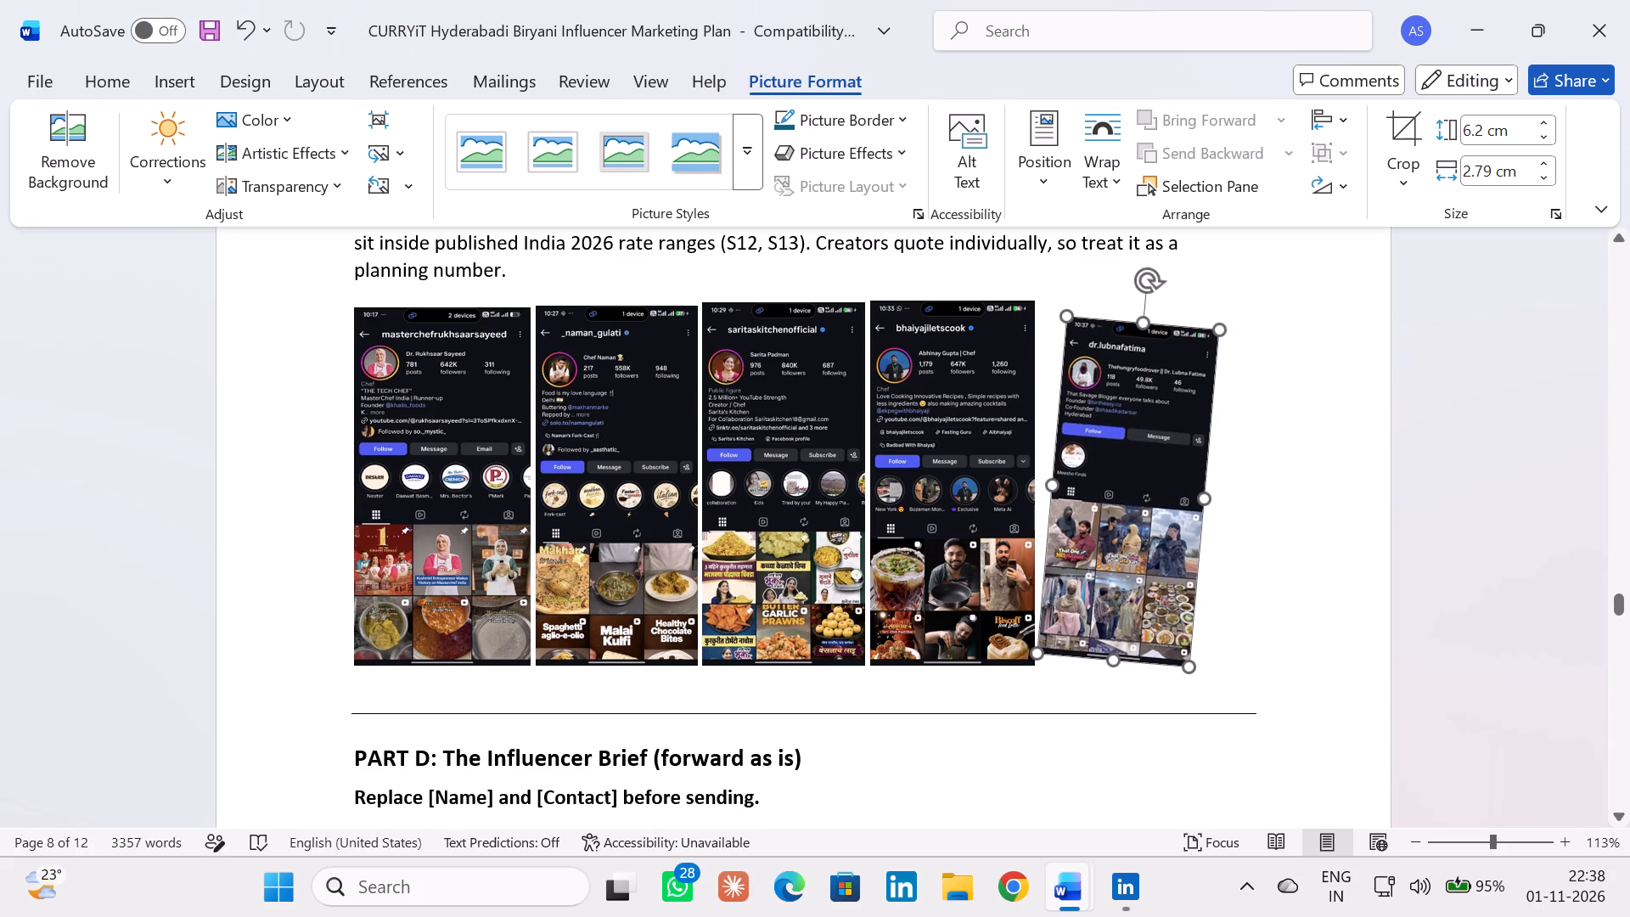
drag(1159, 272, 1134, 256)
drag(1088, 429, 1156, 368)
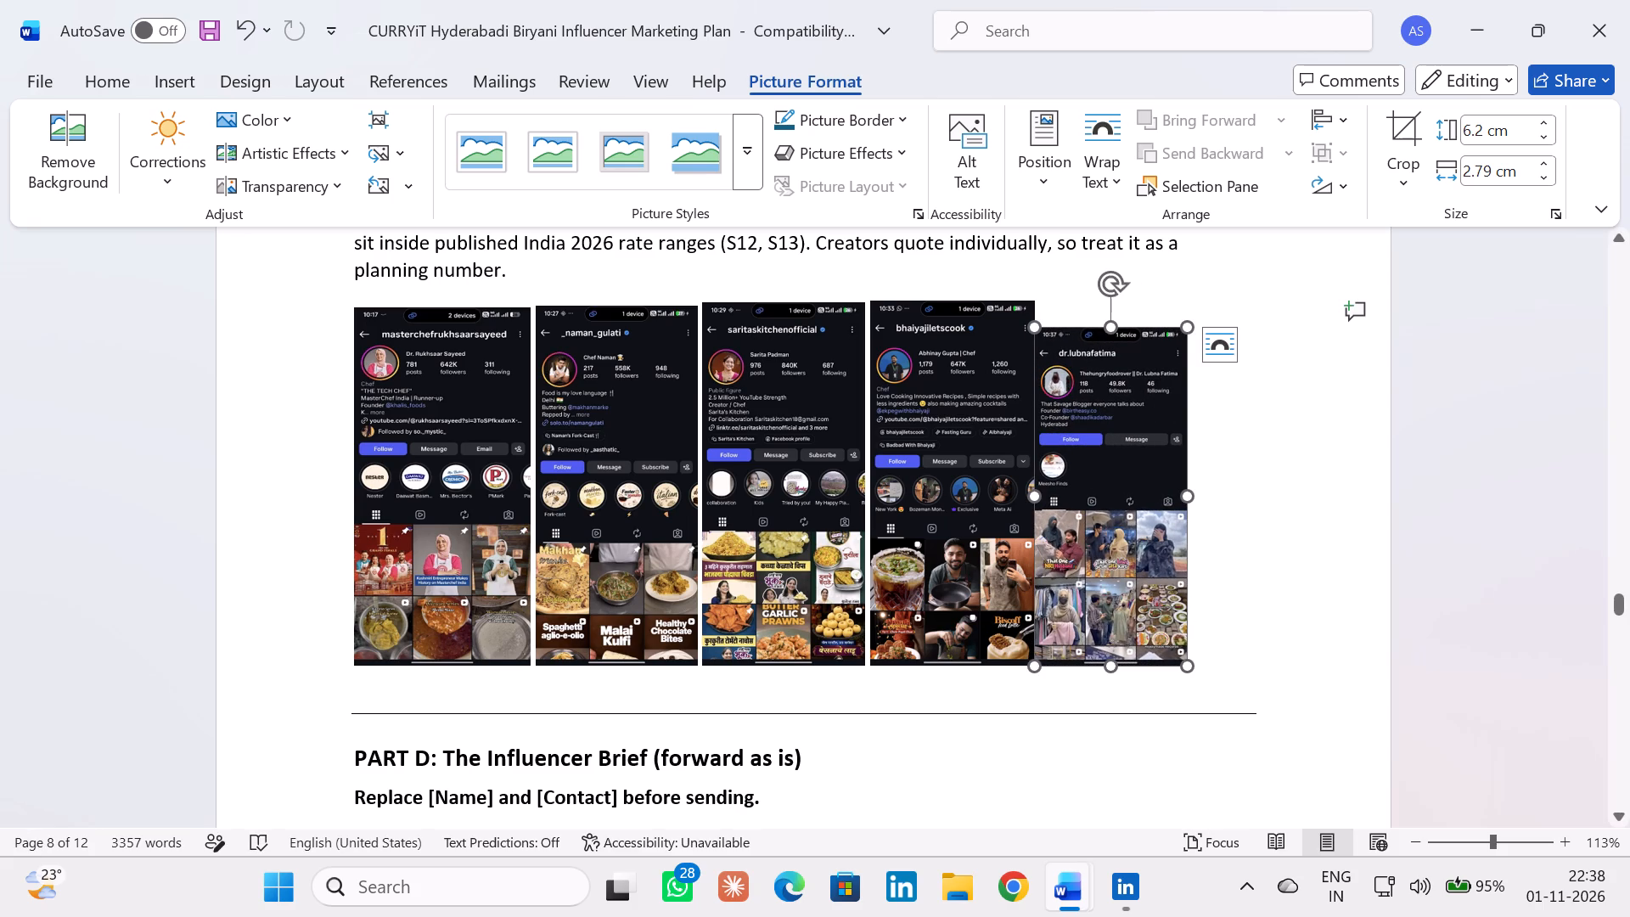
drag(1187, 323, 1200, 306)
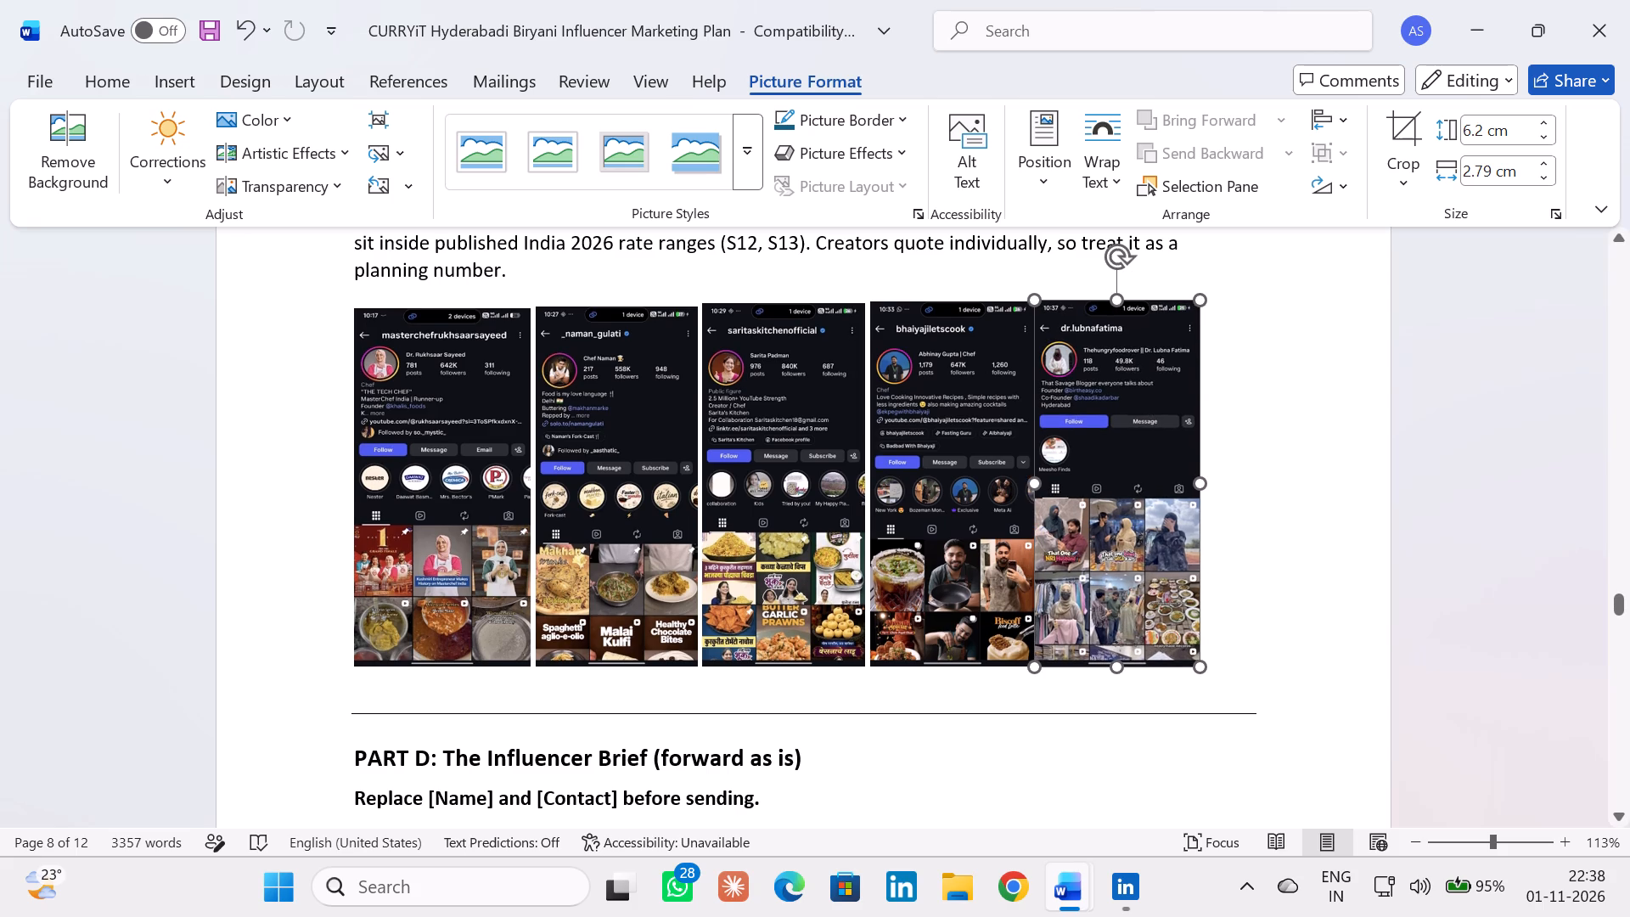
drag(1200, 306, 1198, 323)
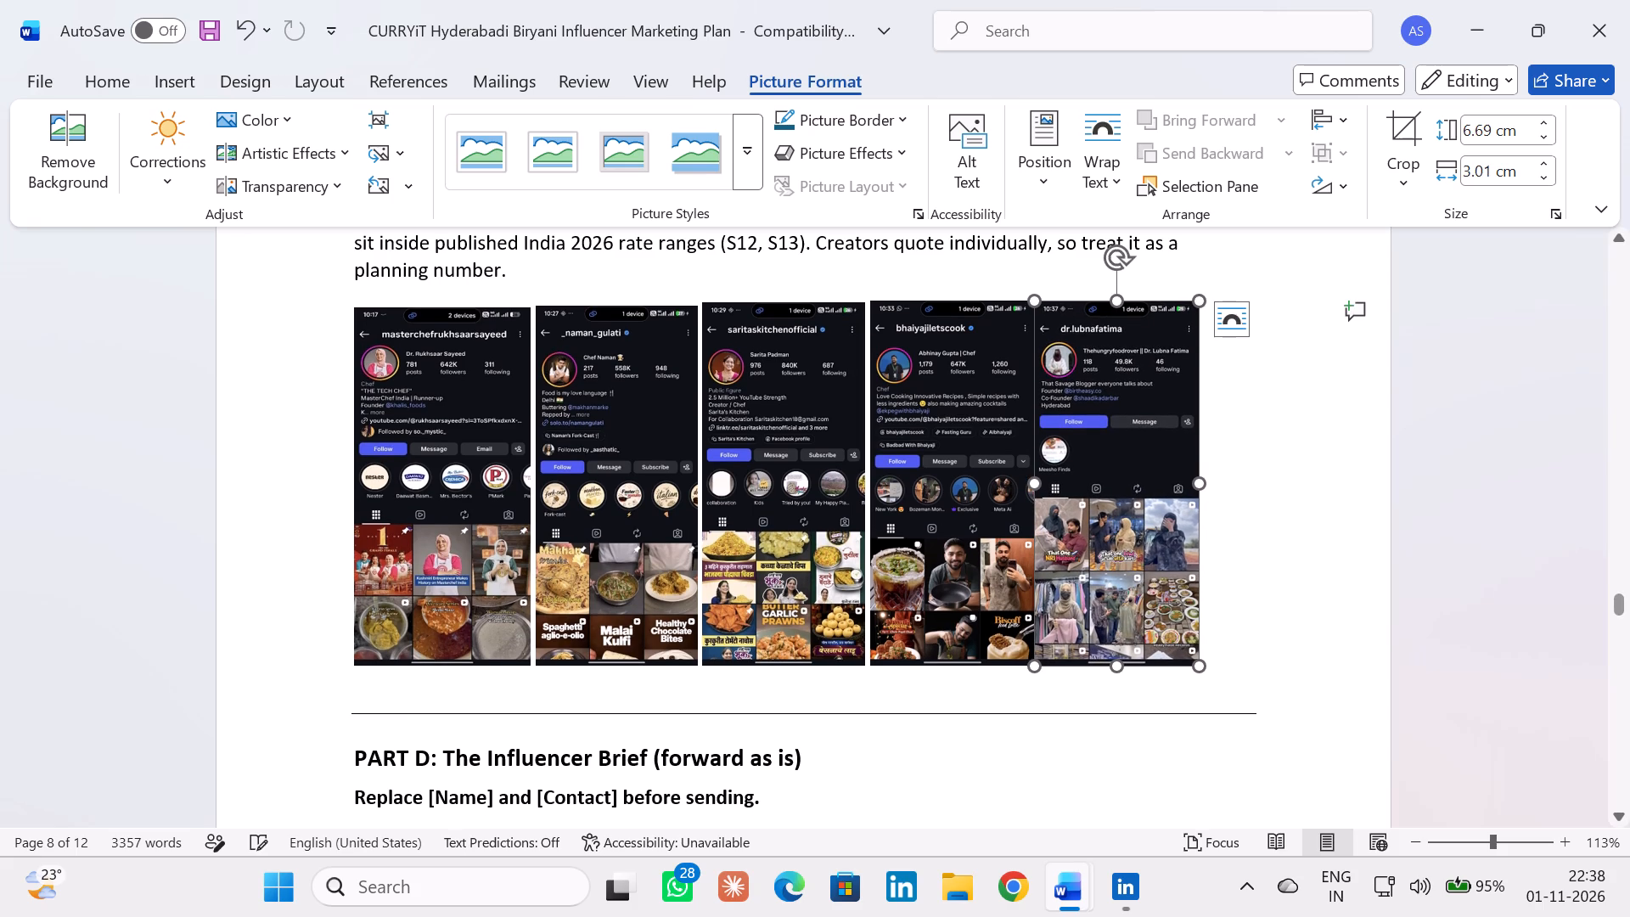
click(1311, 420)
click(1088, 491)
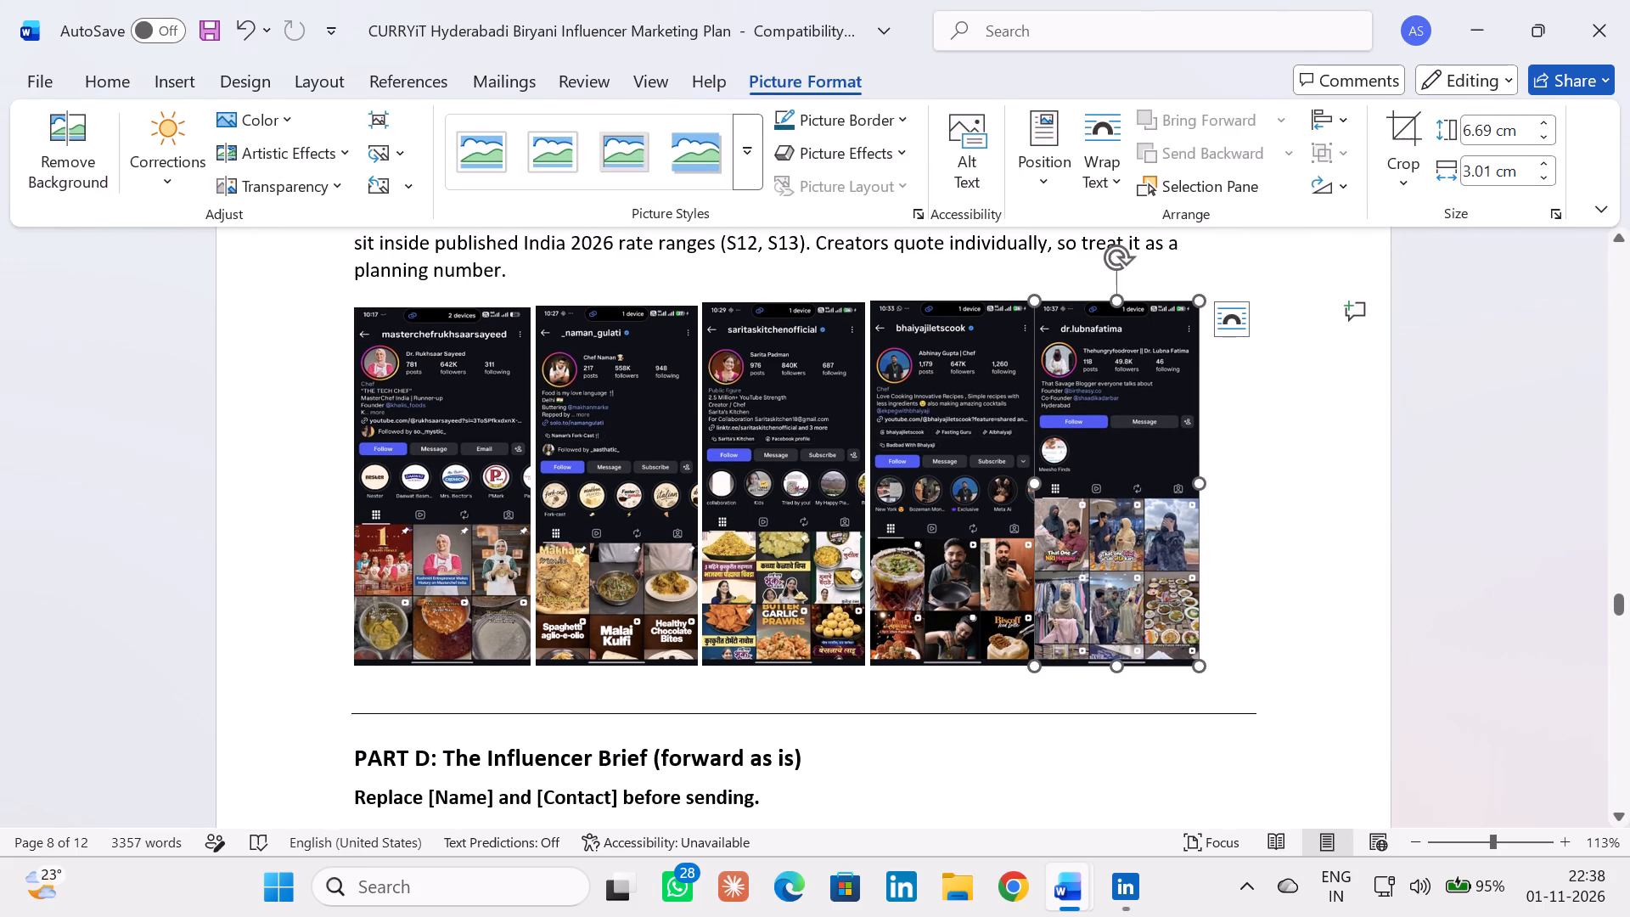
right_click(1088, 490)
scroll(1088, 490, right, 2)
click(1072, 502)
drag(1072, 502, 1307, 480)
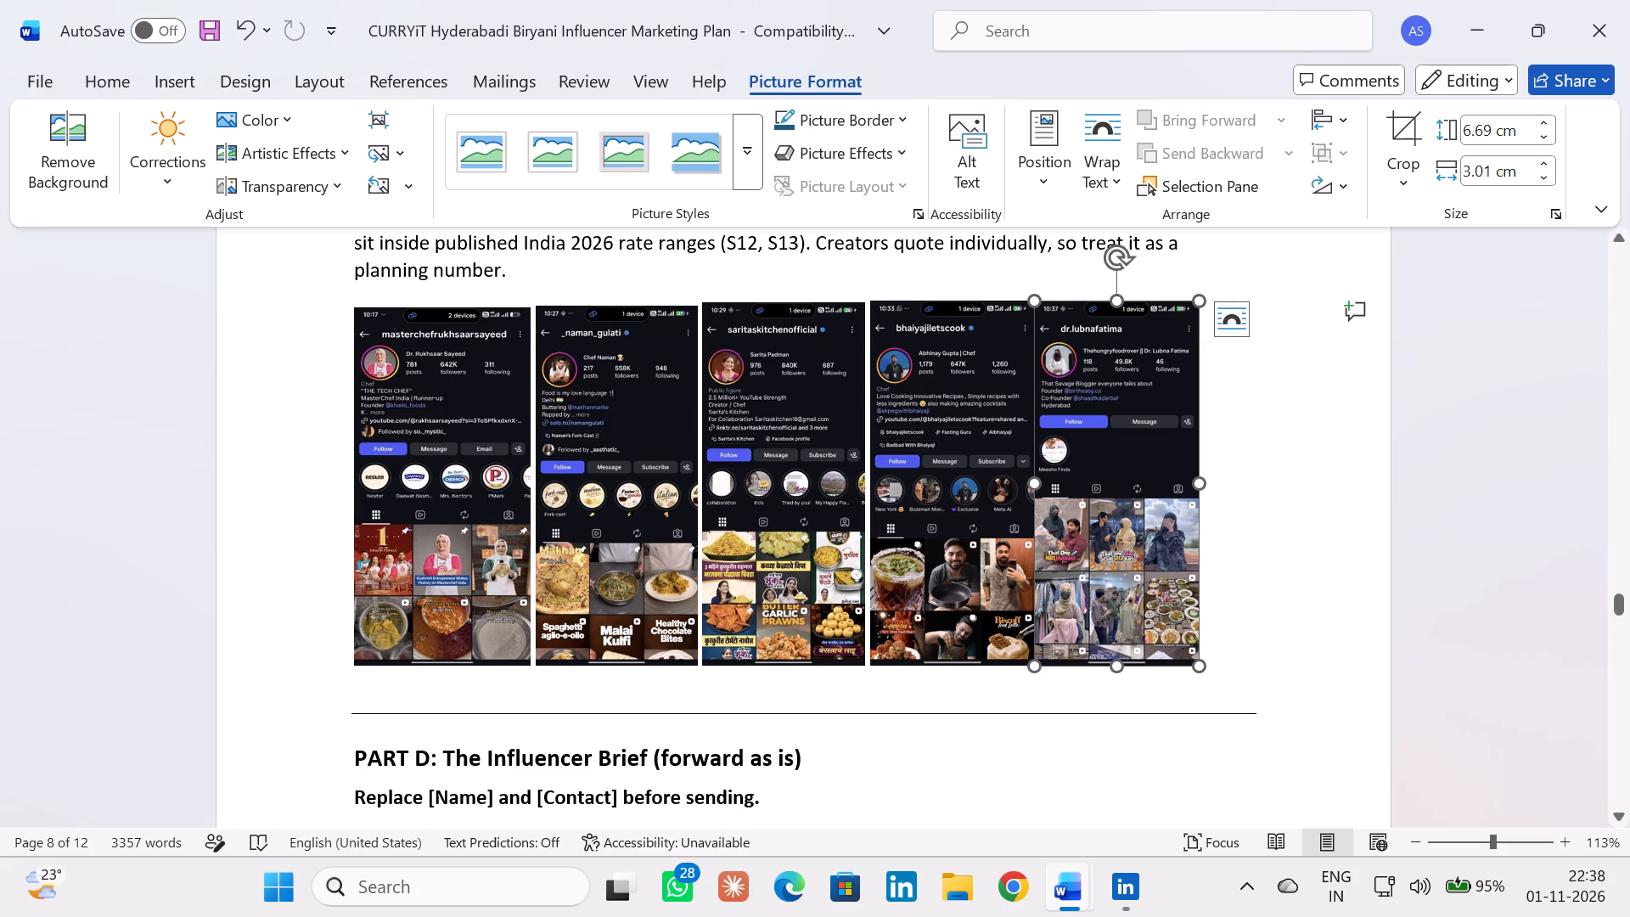
click(1268, 423)
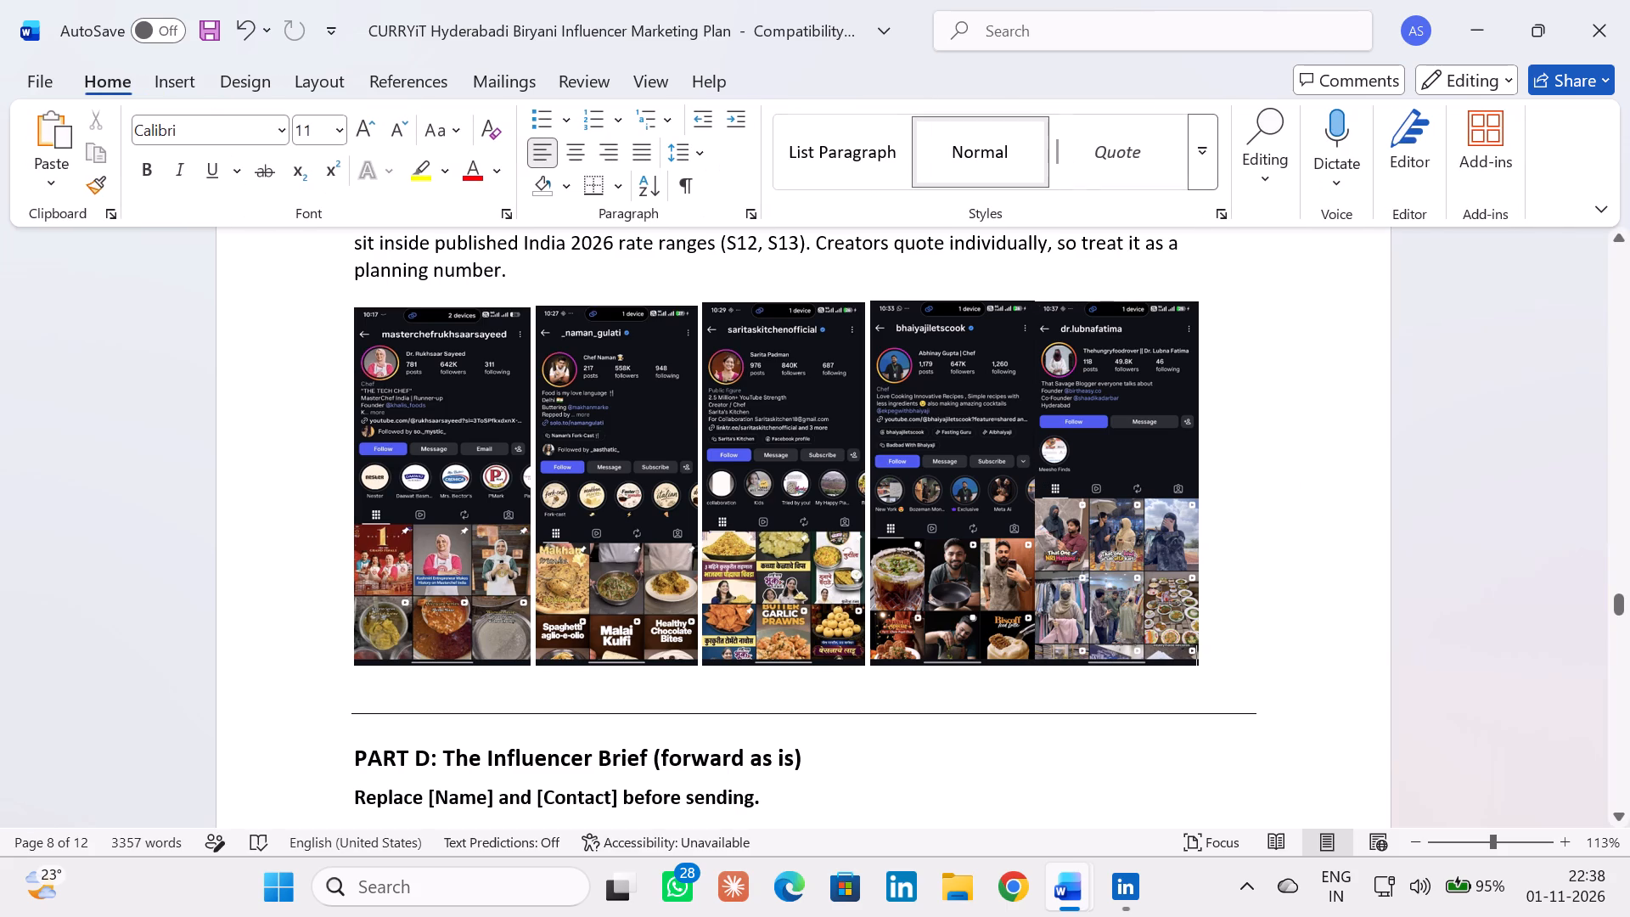
click(1065, 413)
click(990, 427)
drag(1091, 467, 1155, 467)
drag(932, 458, 1132, 453)
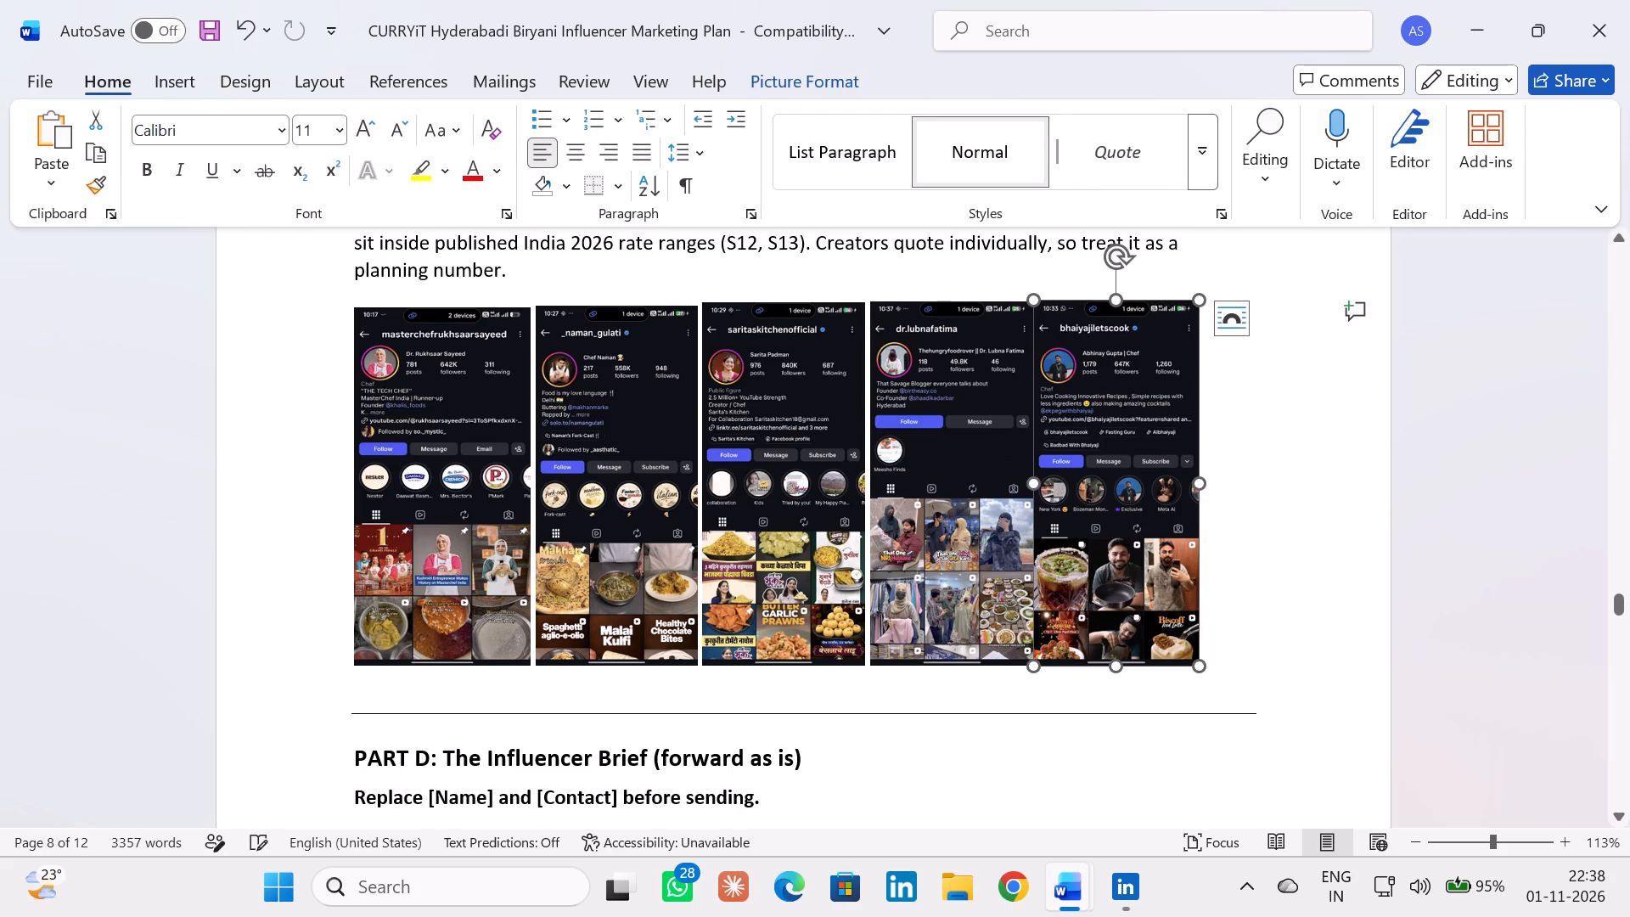
Review the pages around the creator screenshot row, from the creator table through the Part D influencer brief sections.
click(1281, 472)
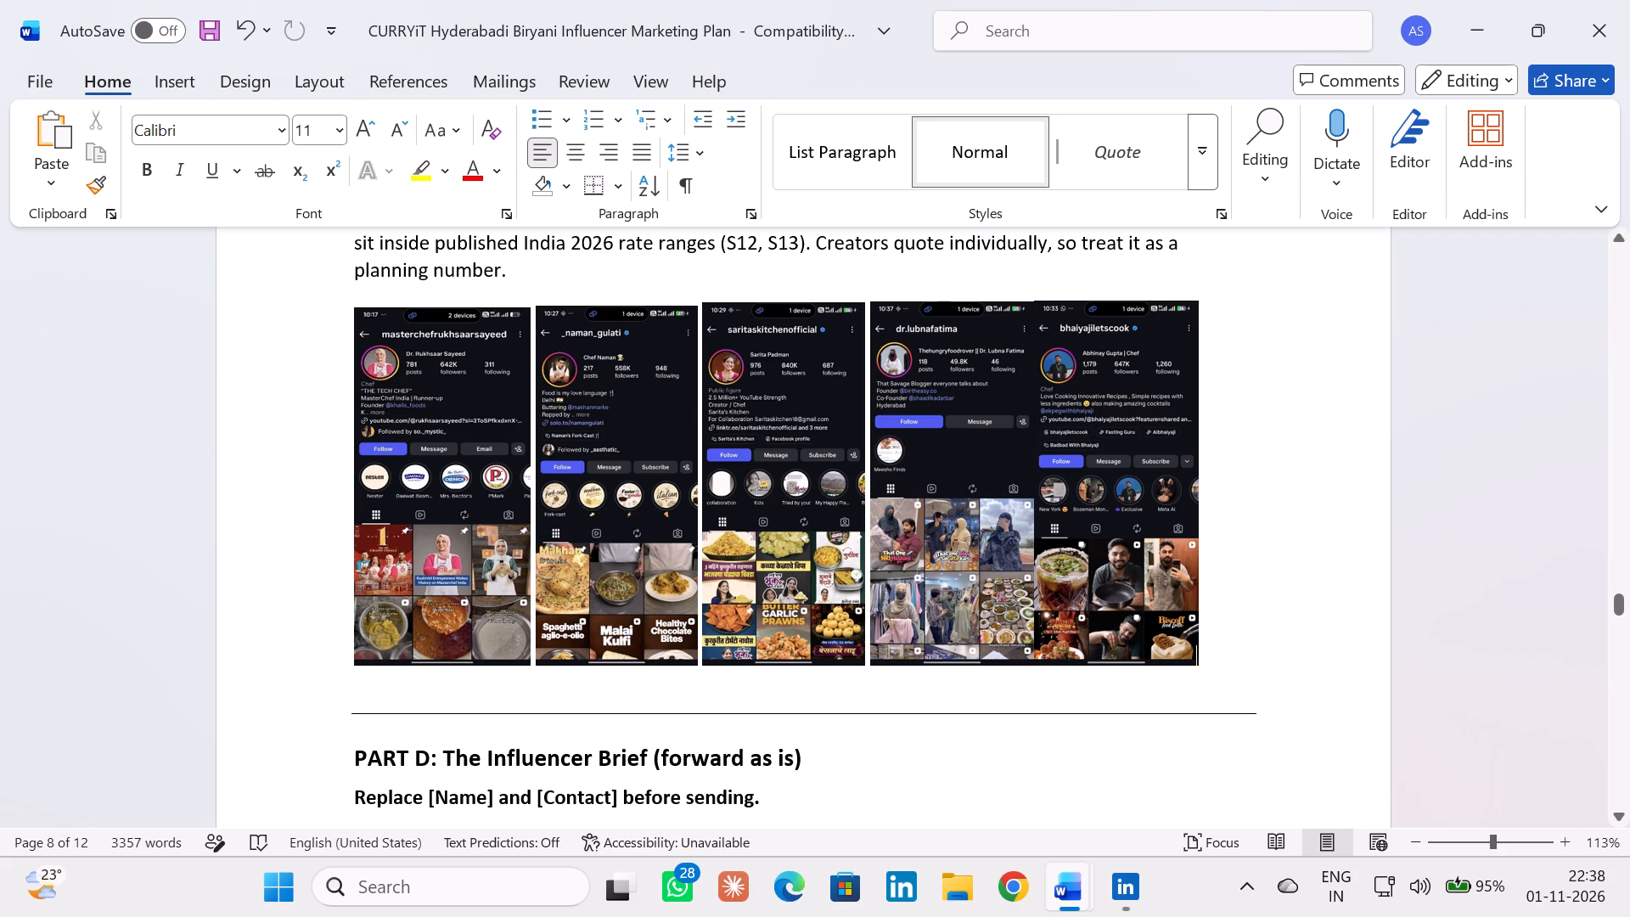
scroll(1023, 465, up, 5)
scroll(963, 432, up, 4)
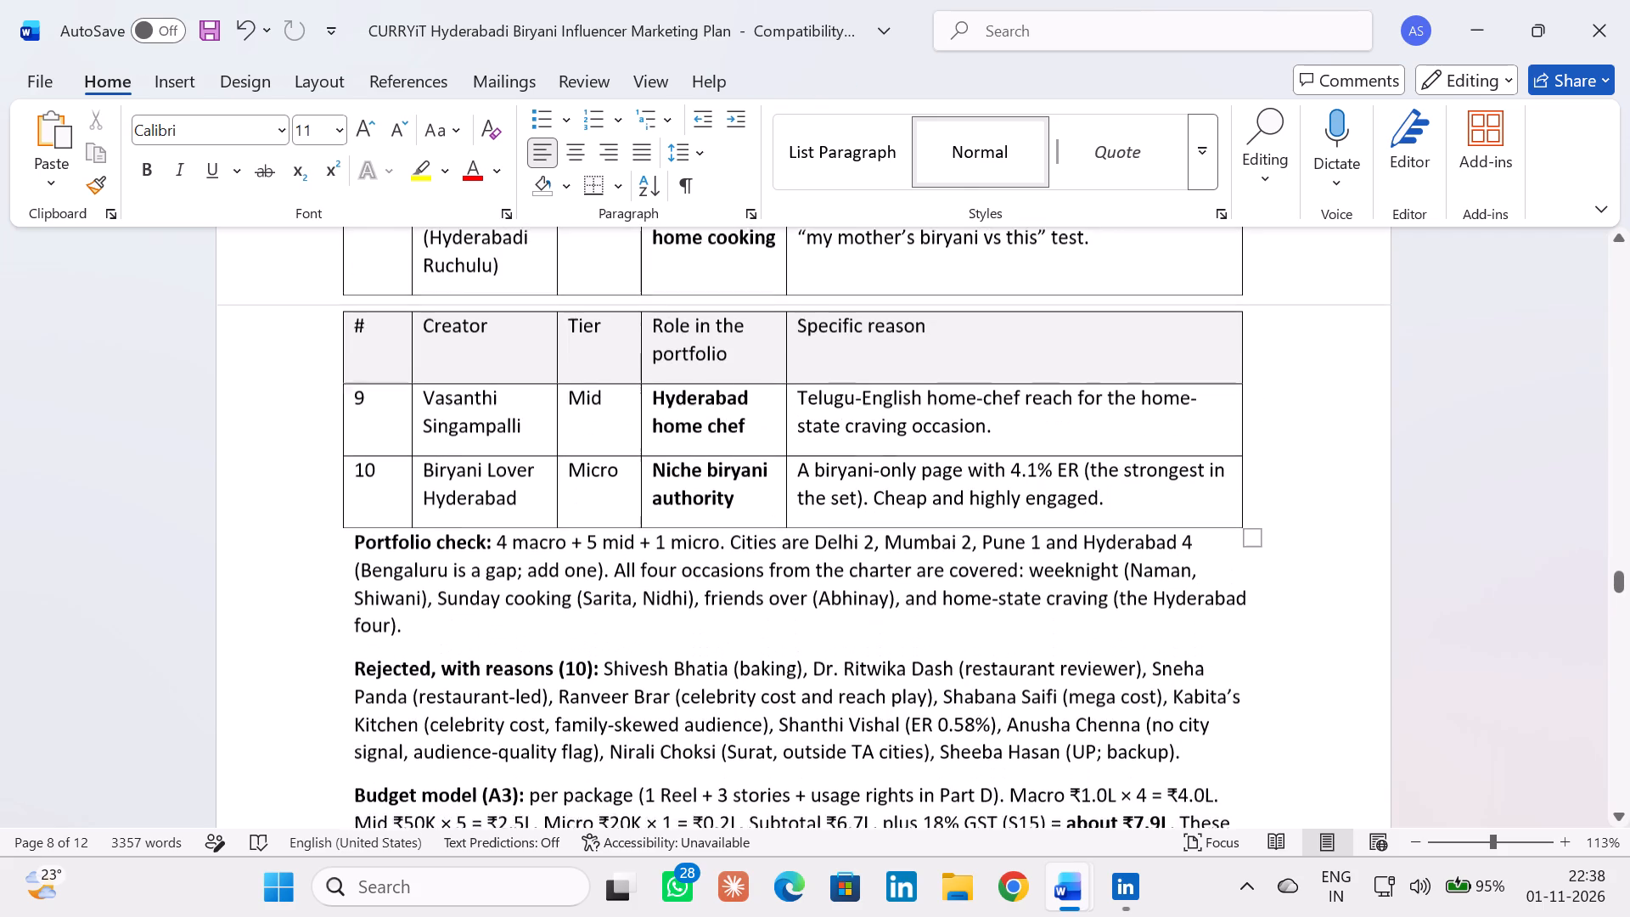
scroll(89, 142, up, 5)
scroll(405, 280, down, 12)
scroll(413, 295, down, 11)
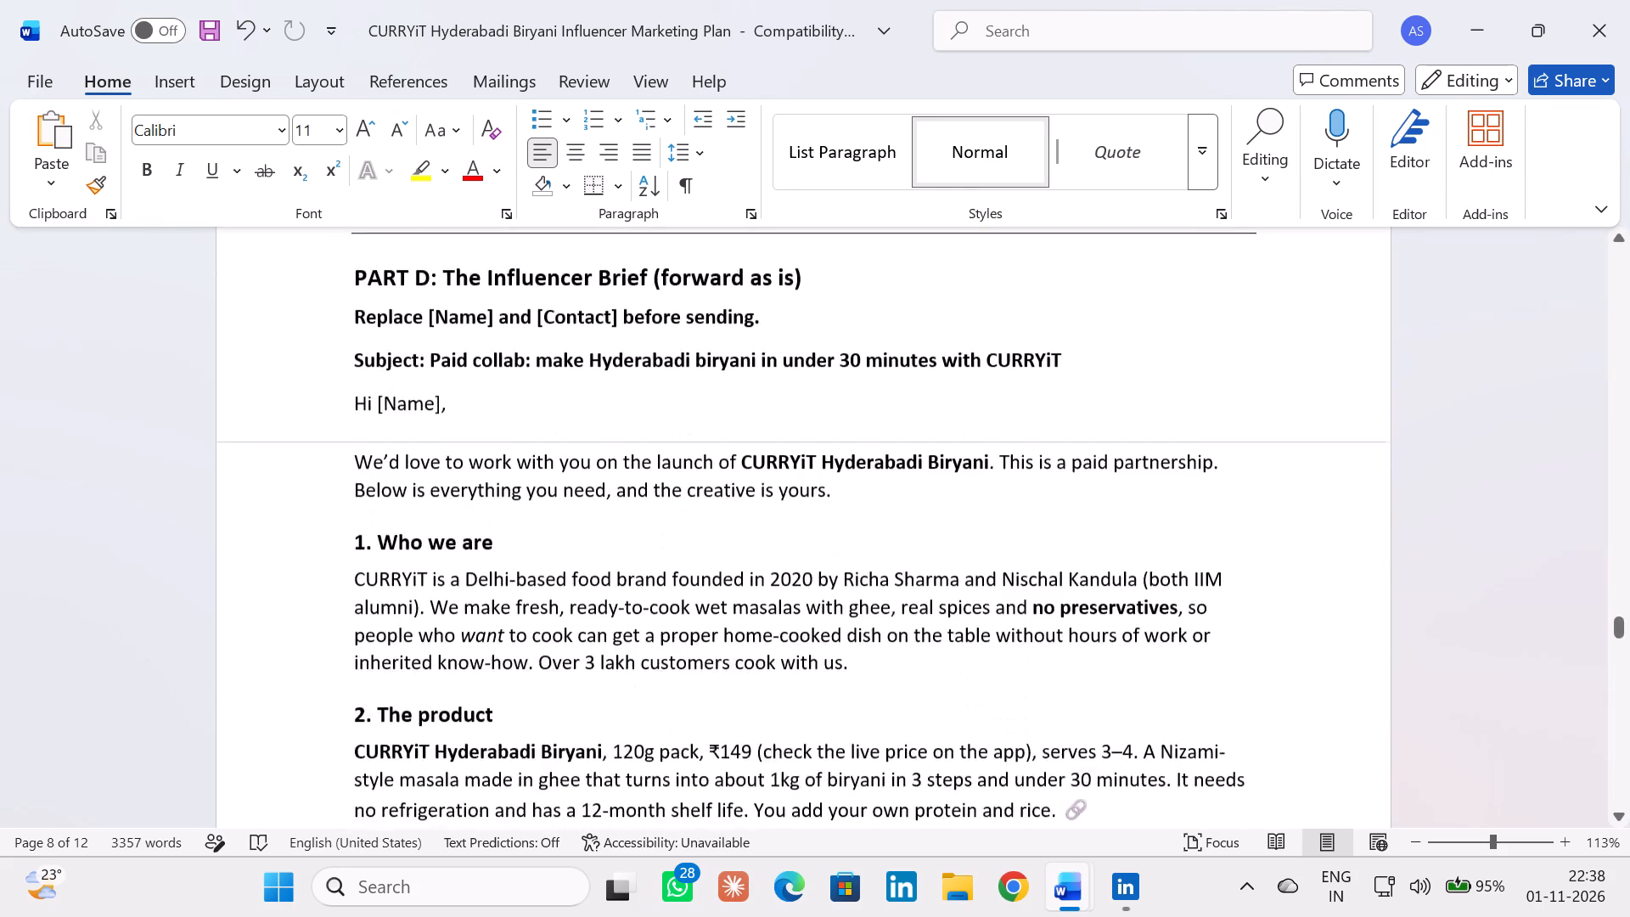
scroll(406, 286, down, 2)
scroll(401, 290, up, 12)
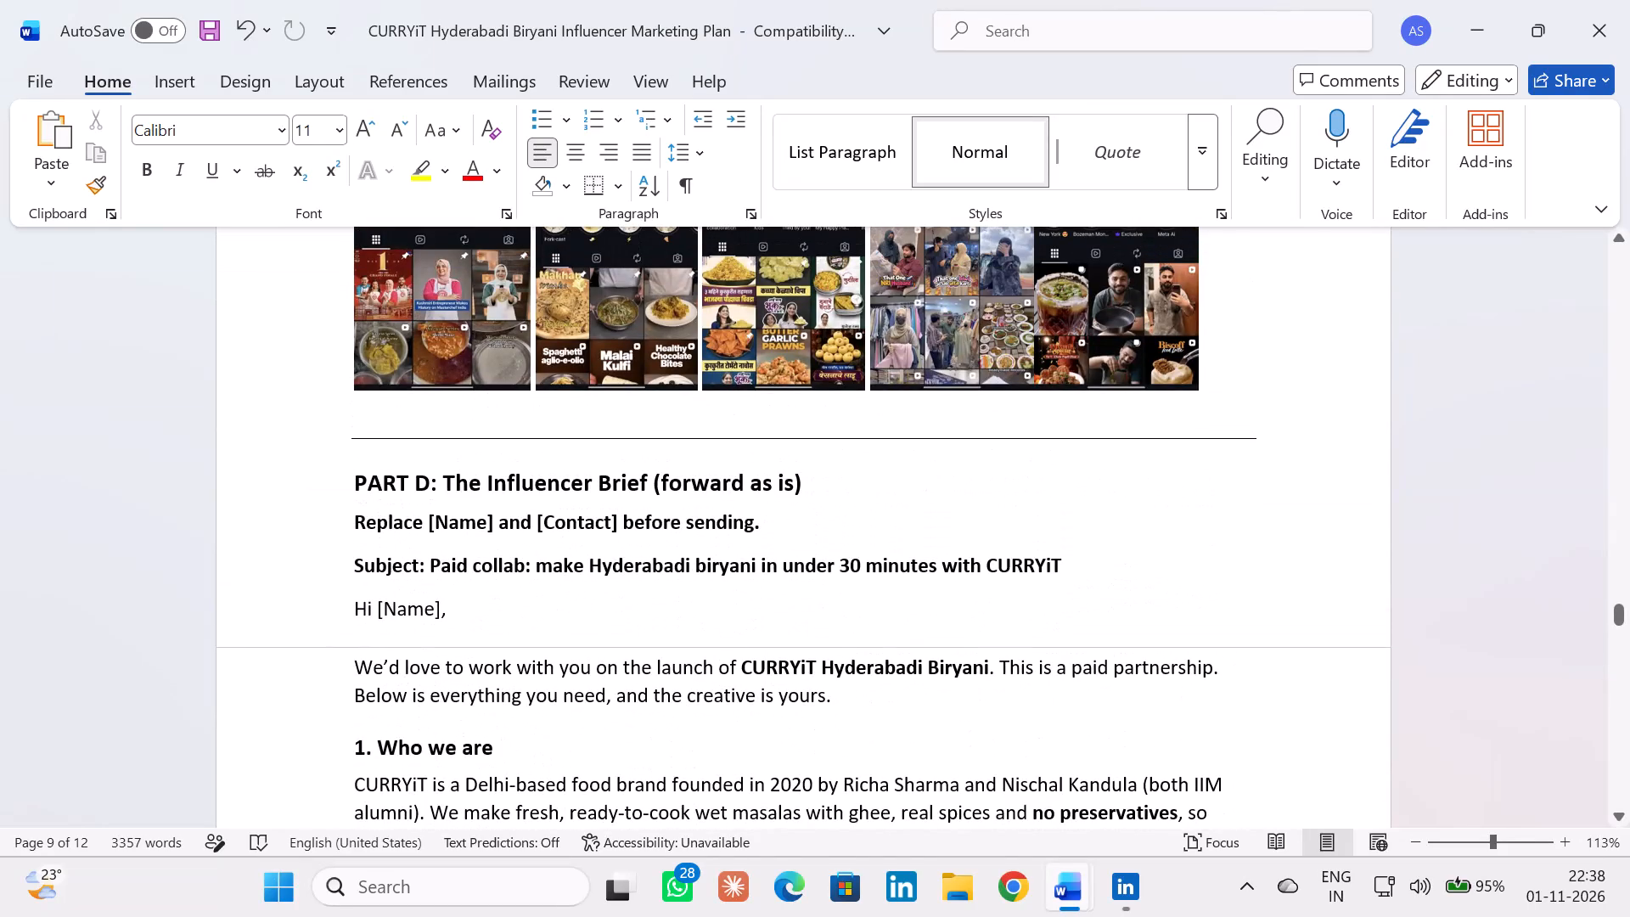
scroll(401, 290, down, 8)
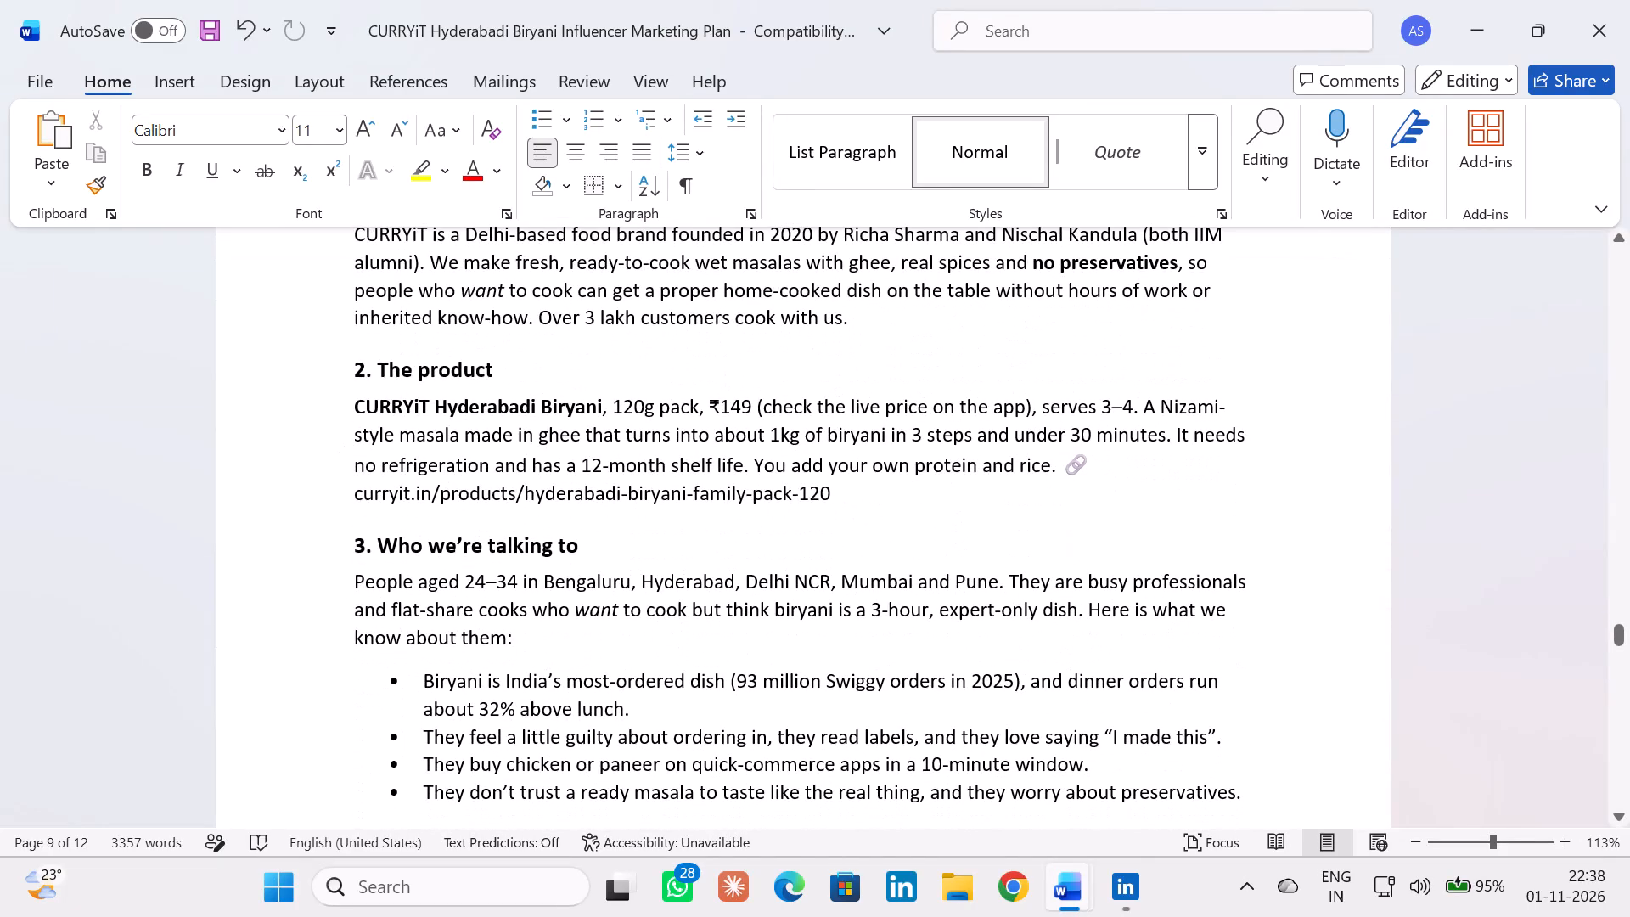
scroll(402, 290, down, 12)
scroll(406, 285, up, 11)
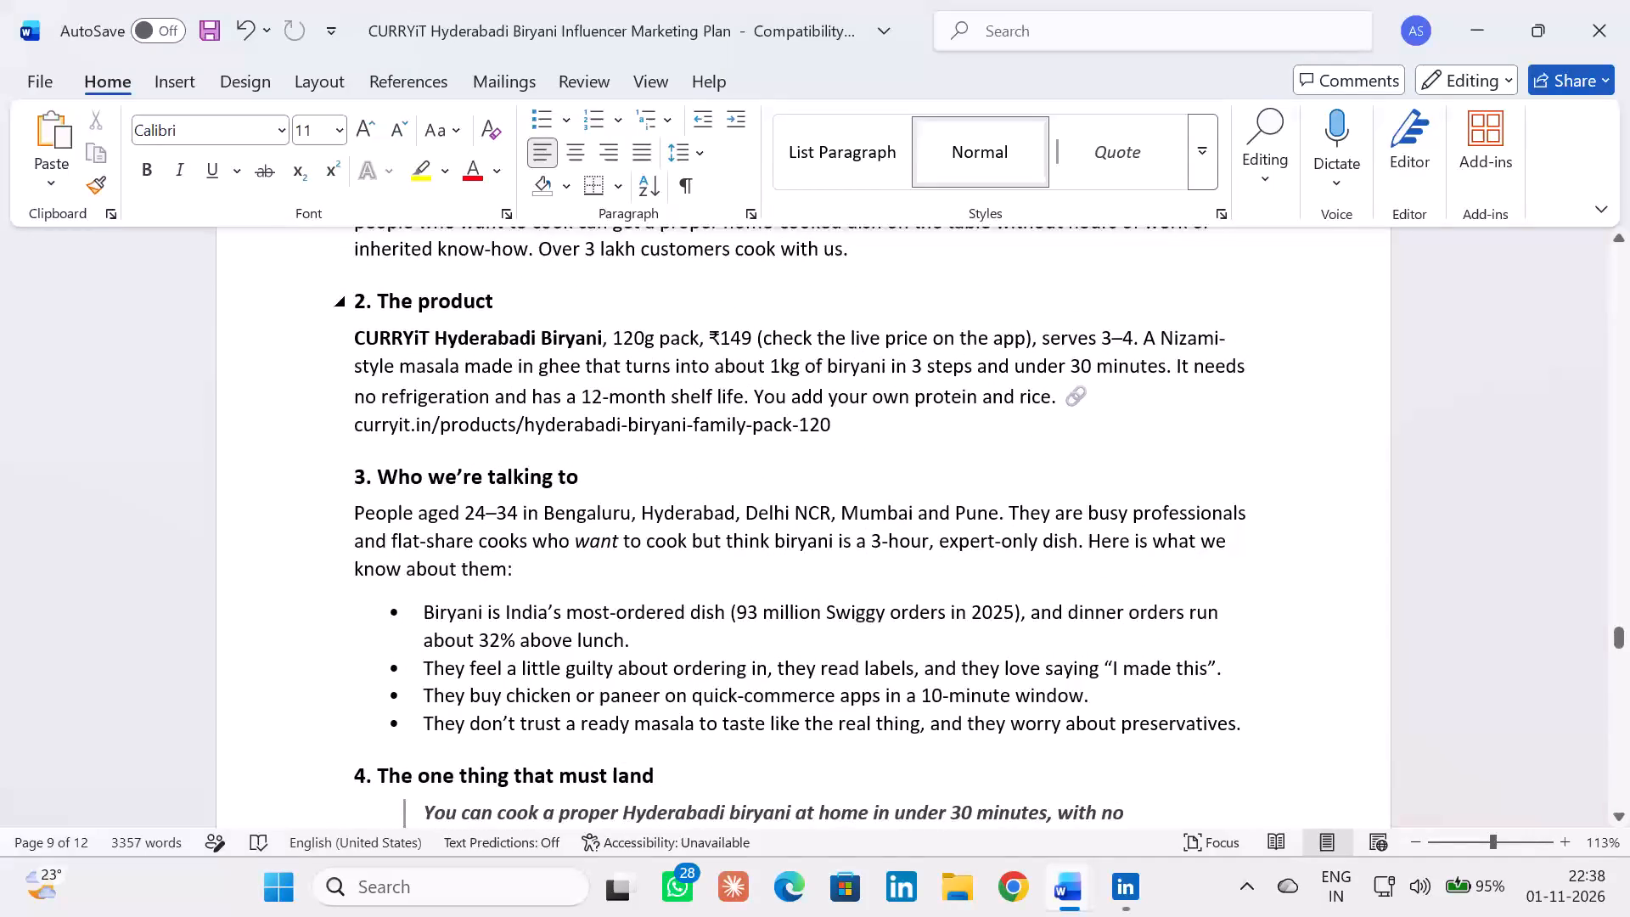
Save the CURRYiT Hyderabadi Biryani Influencer Marketing Plan document.
click(225, 81)
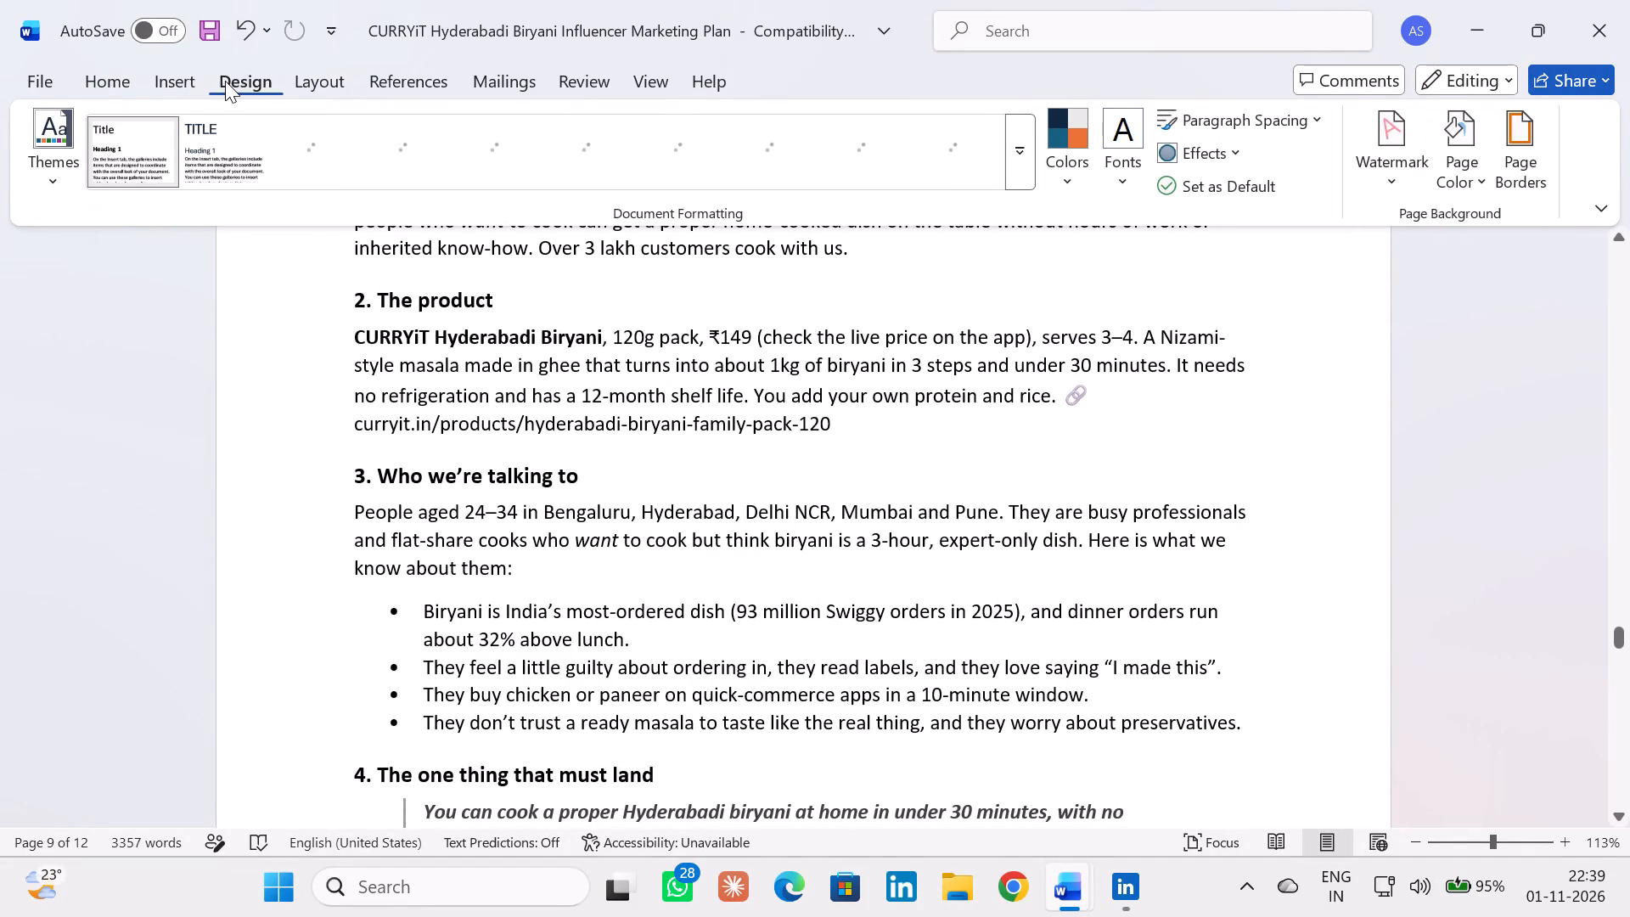
click(213, 28)
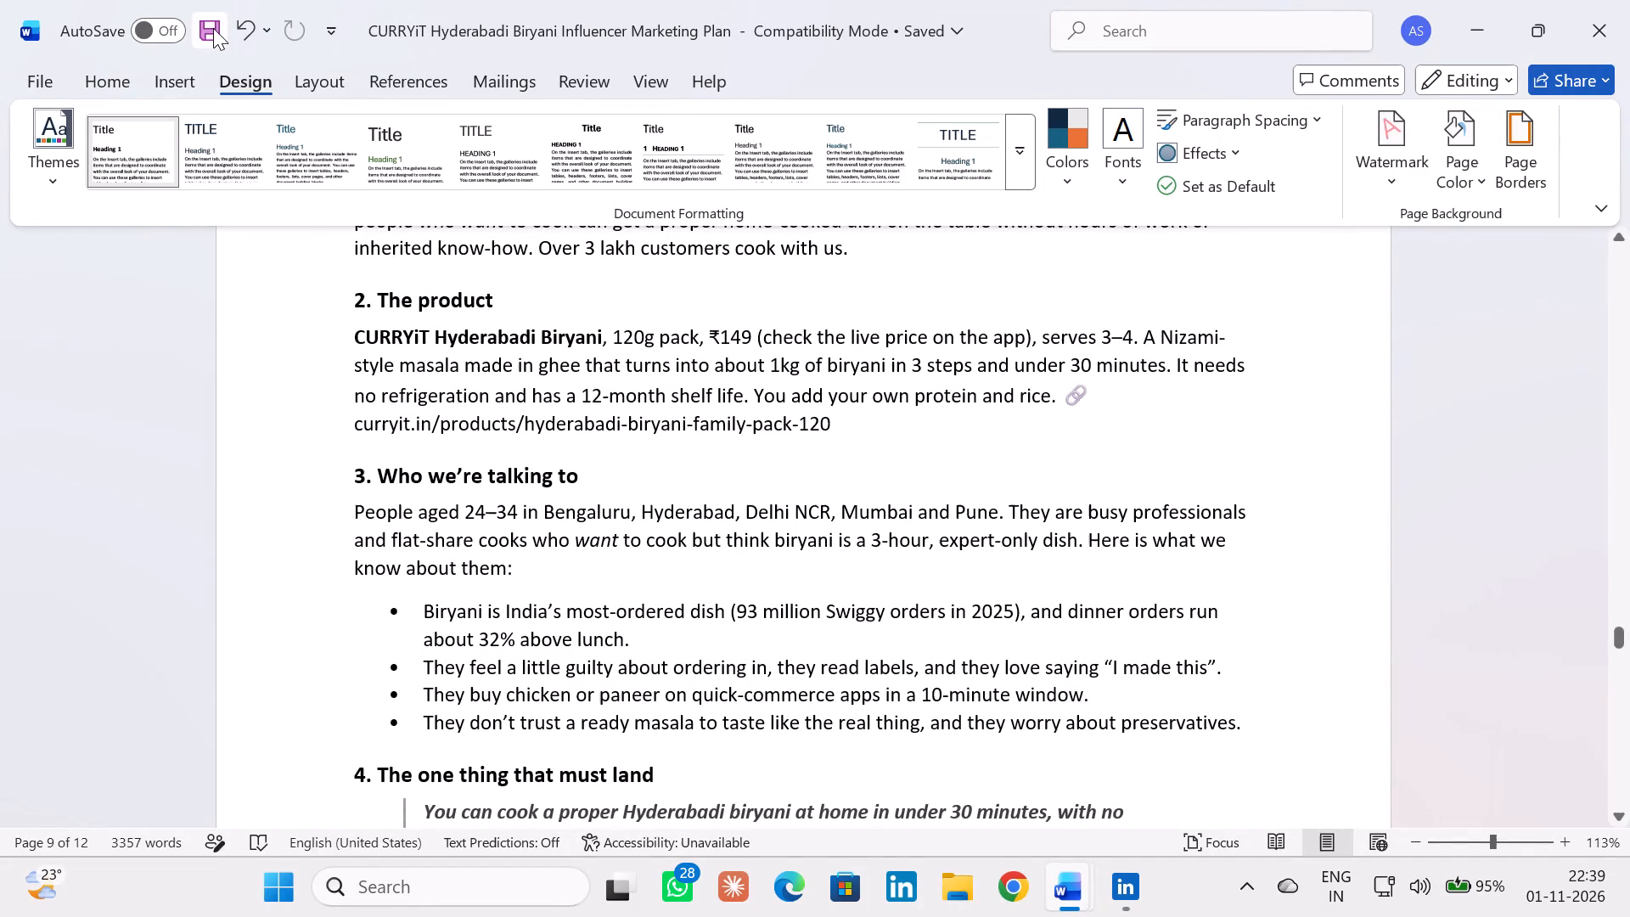
click(37, 88)
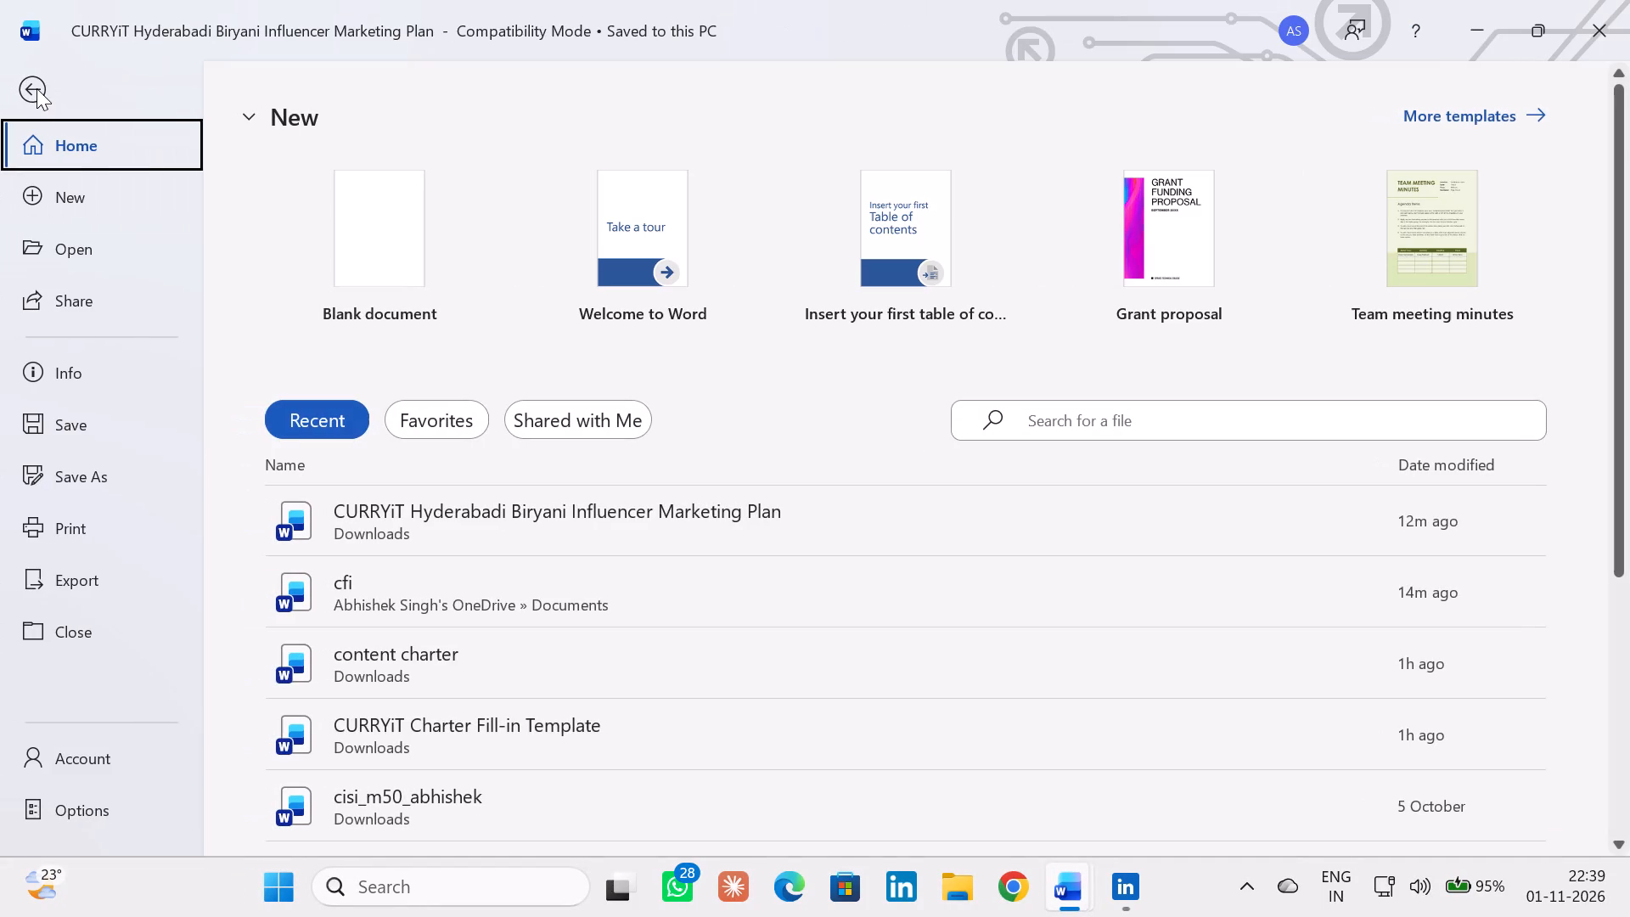
click(73, 579)
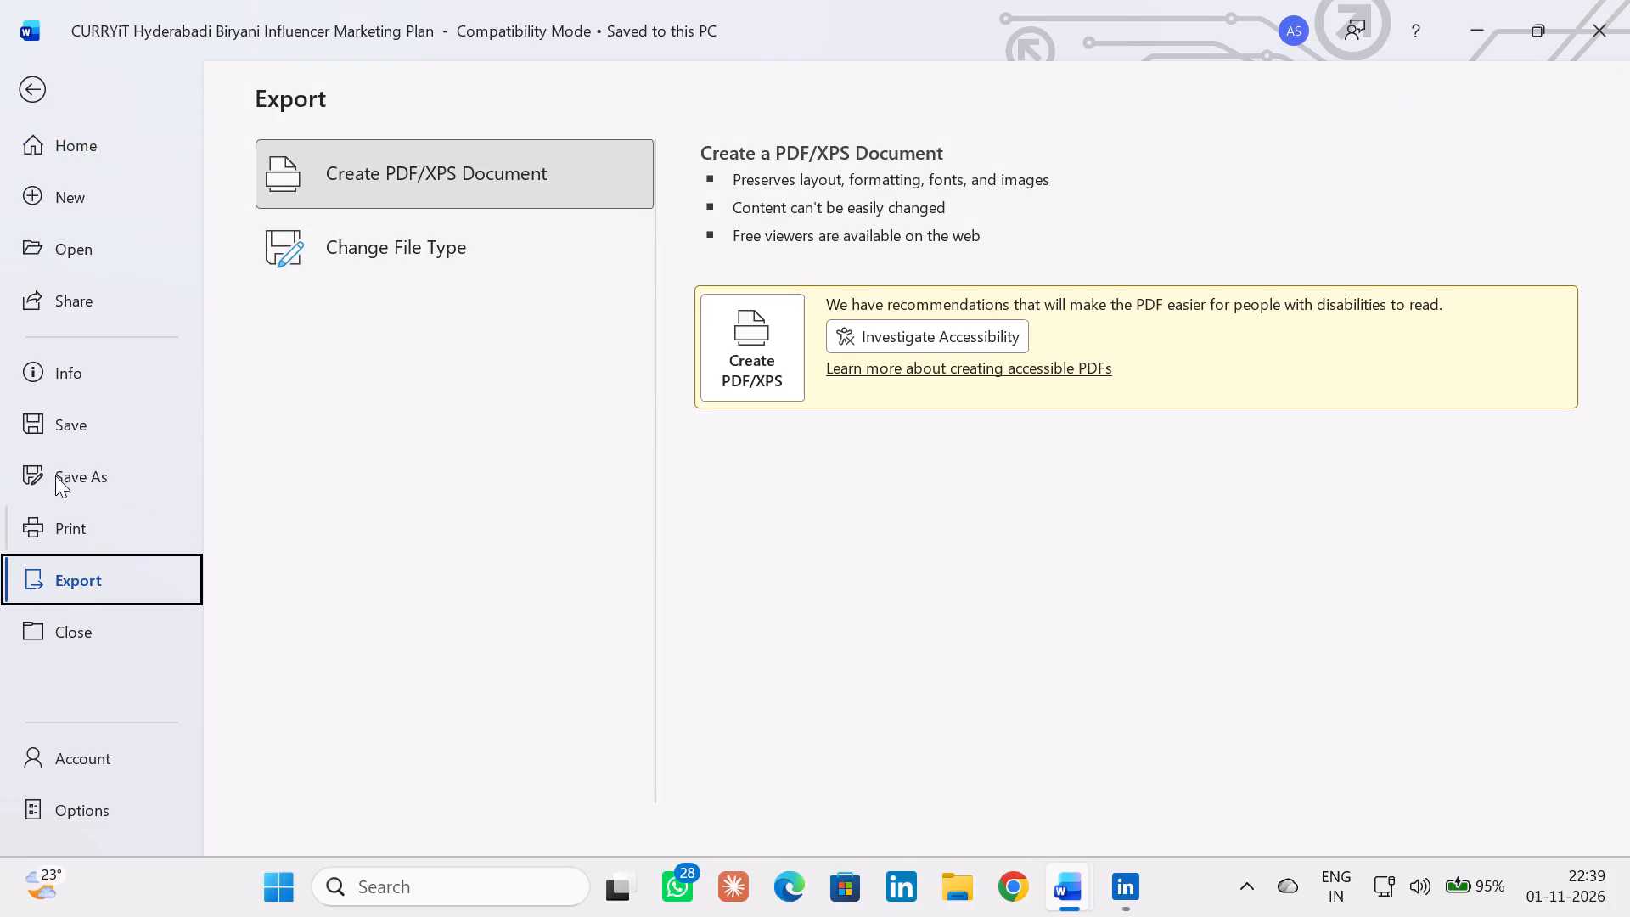
click(87, 469)
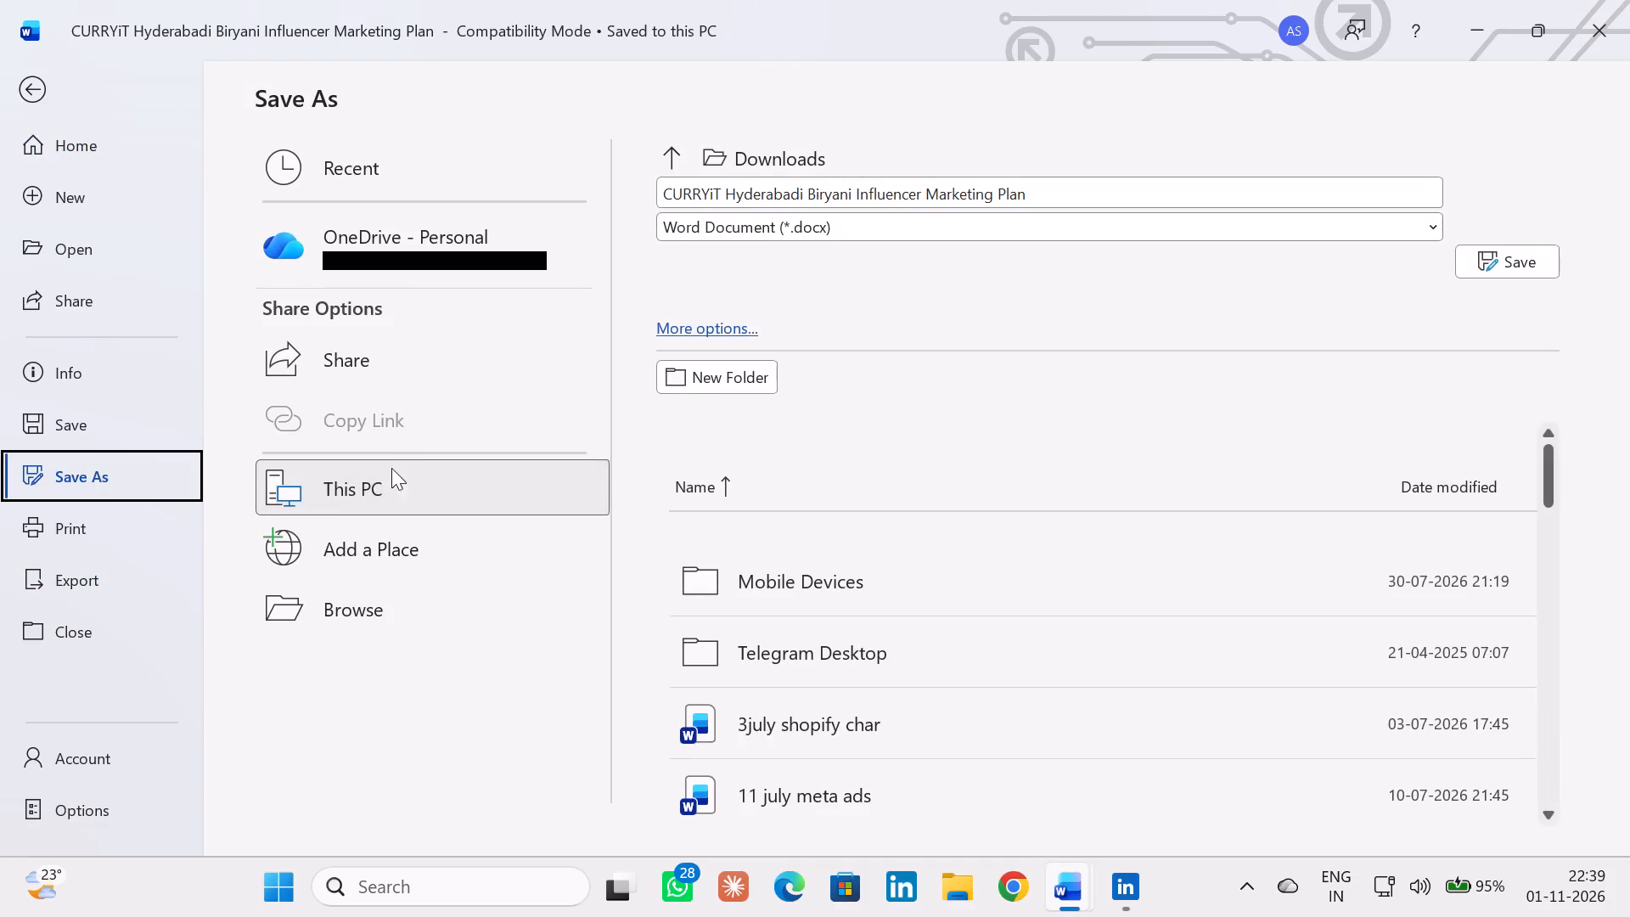
click(378, 488)
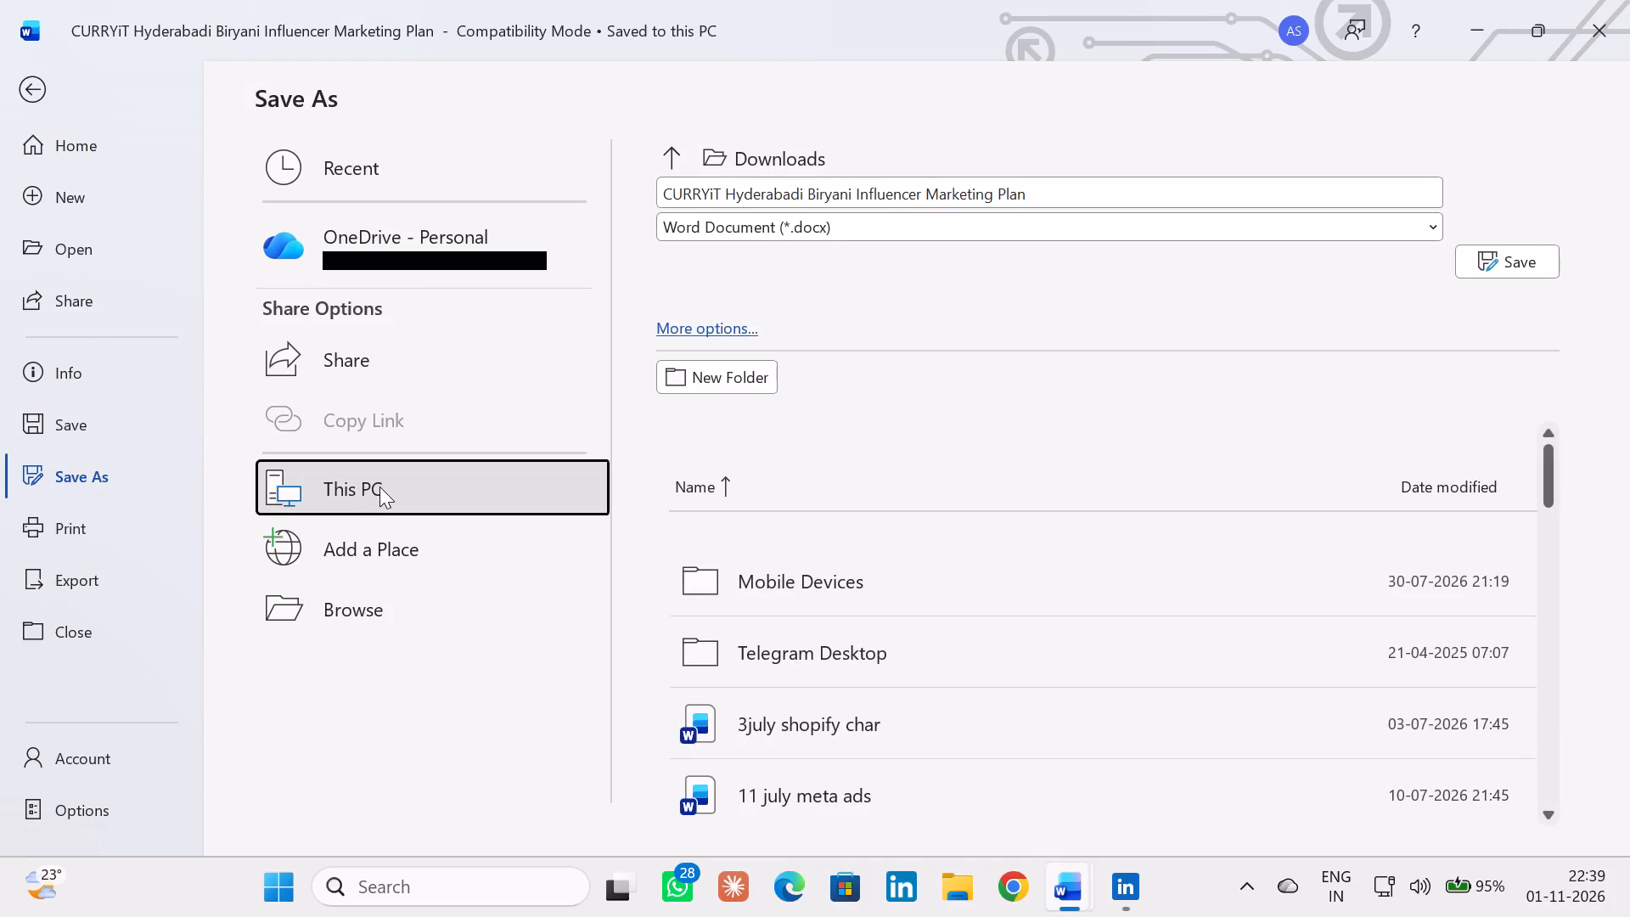
click(1033, 184)
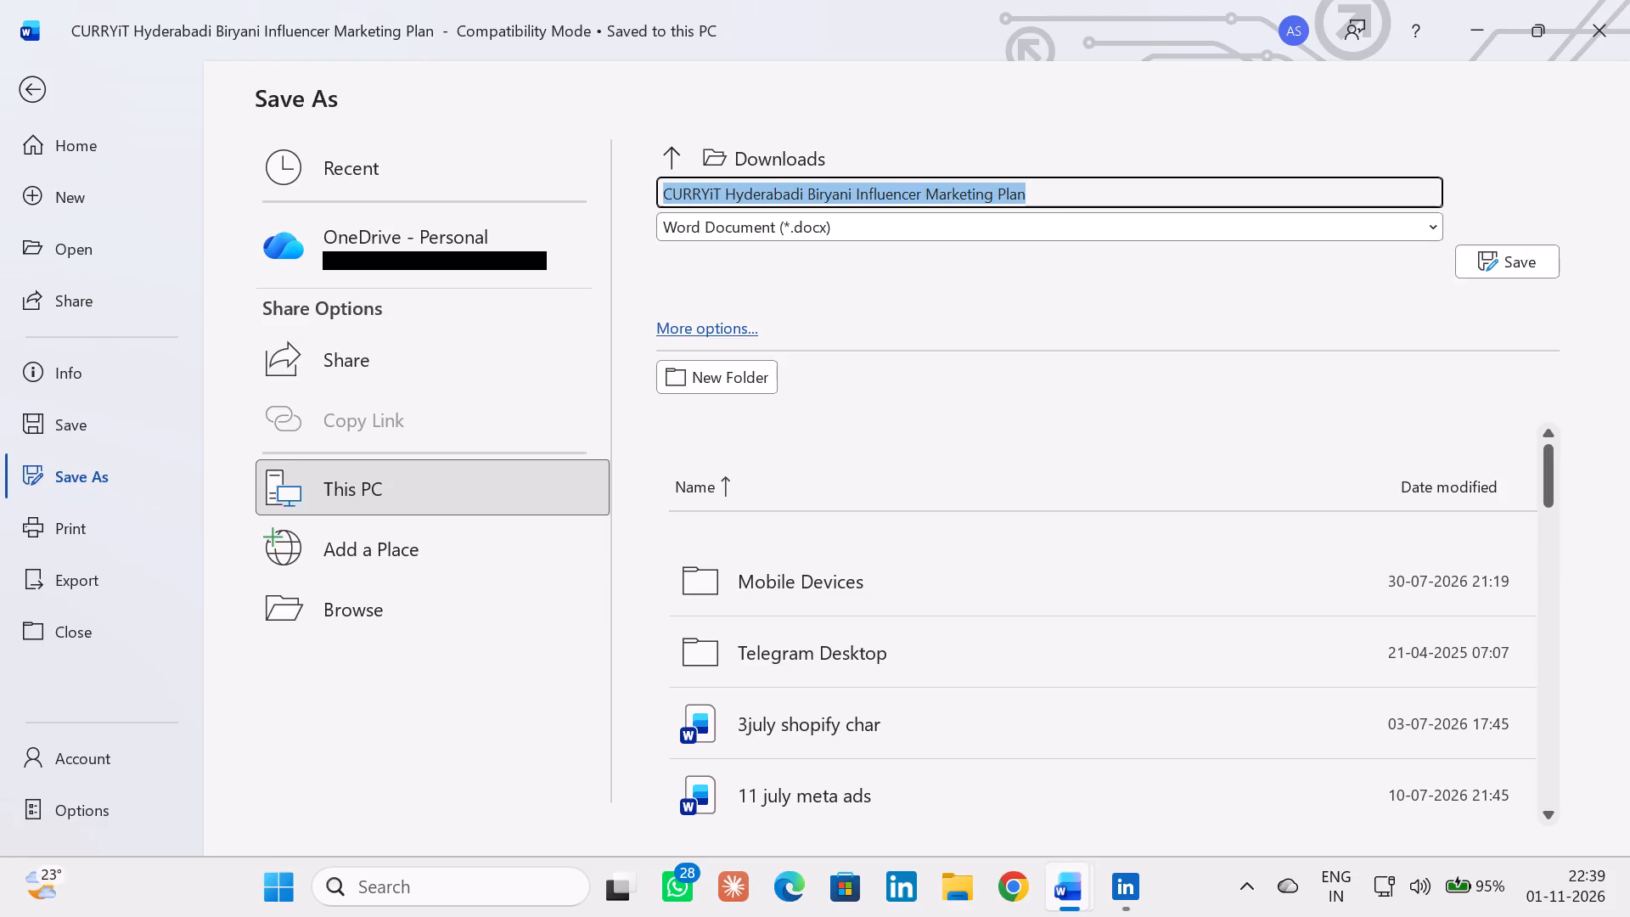
click(1033, 184)
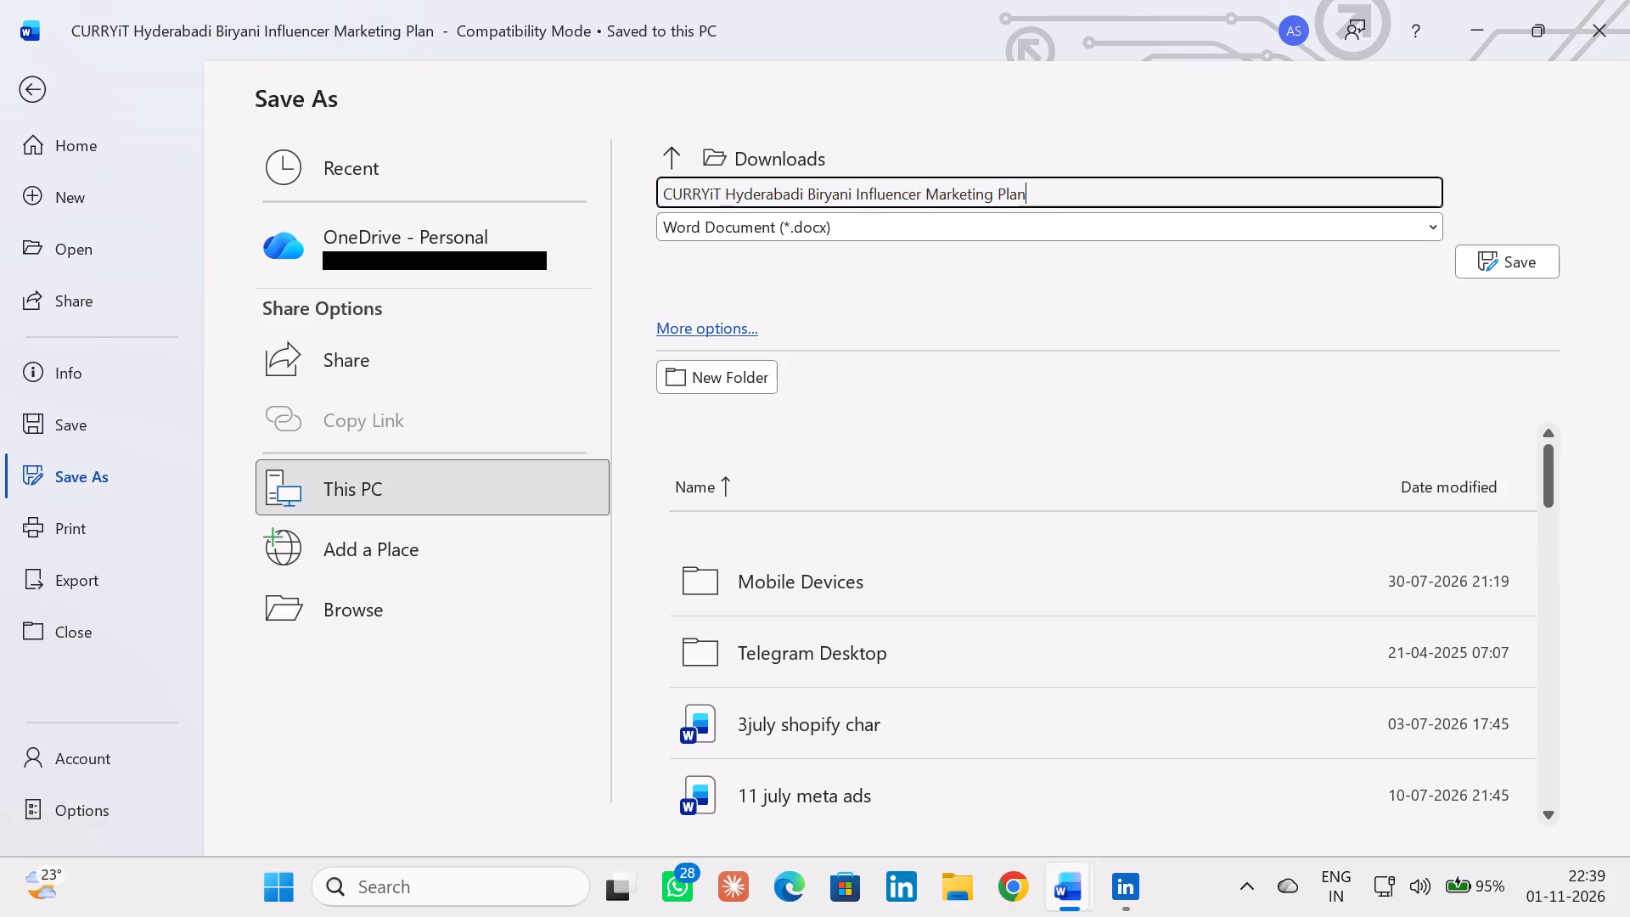
key(BackSpace)
key(BackSpace)
key(BackSpace)
key(BackSpace)
key(BackSpace)
key(BackSpace)
key(BackSpace)
key(BackSpace)
key(BackSpace)
key(BackSpace)
key(BackSpace)
key(BackSpace)
key(BackSpace)
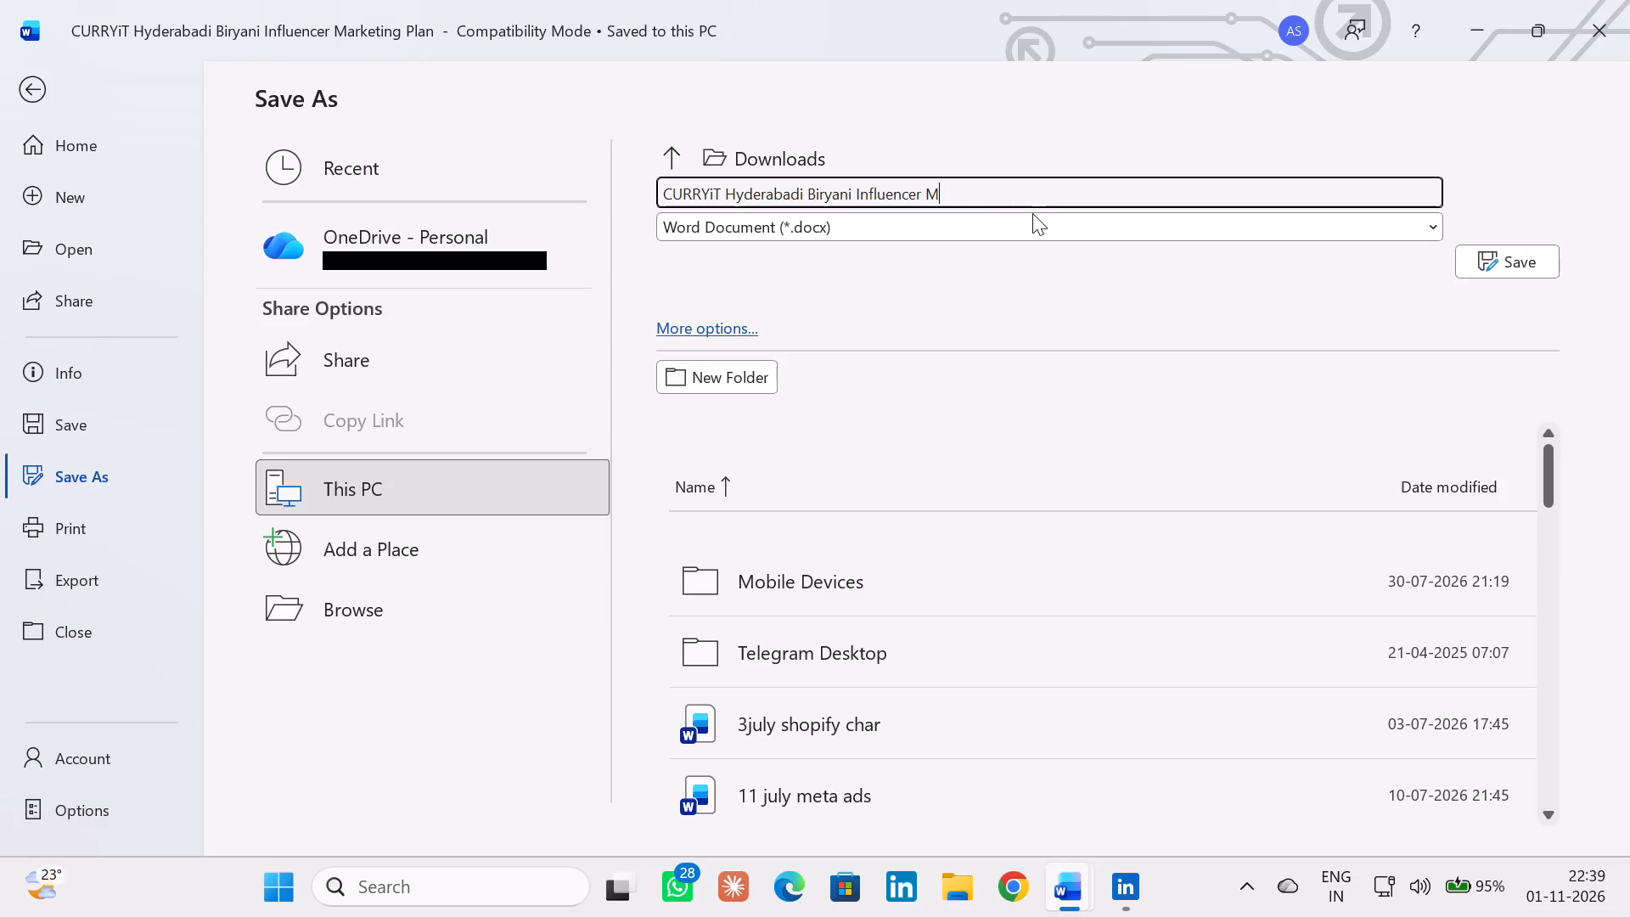
key(BackSpace)
key(BackSpace)
key(space)
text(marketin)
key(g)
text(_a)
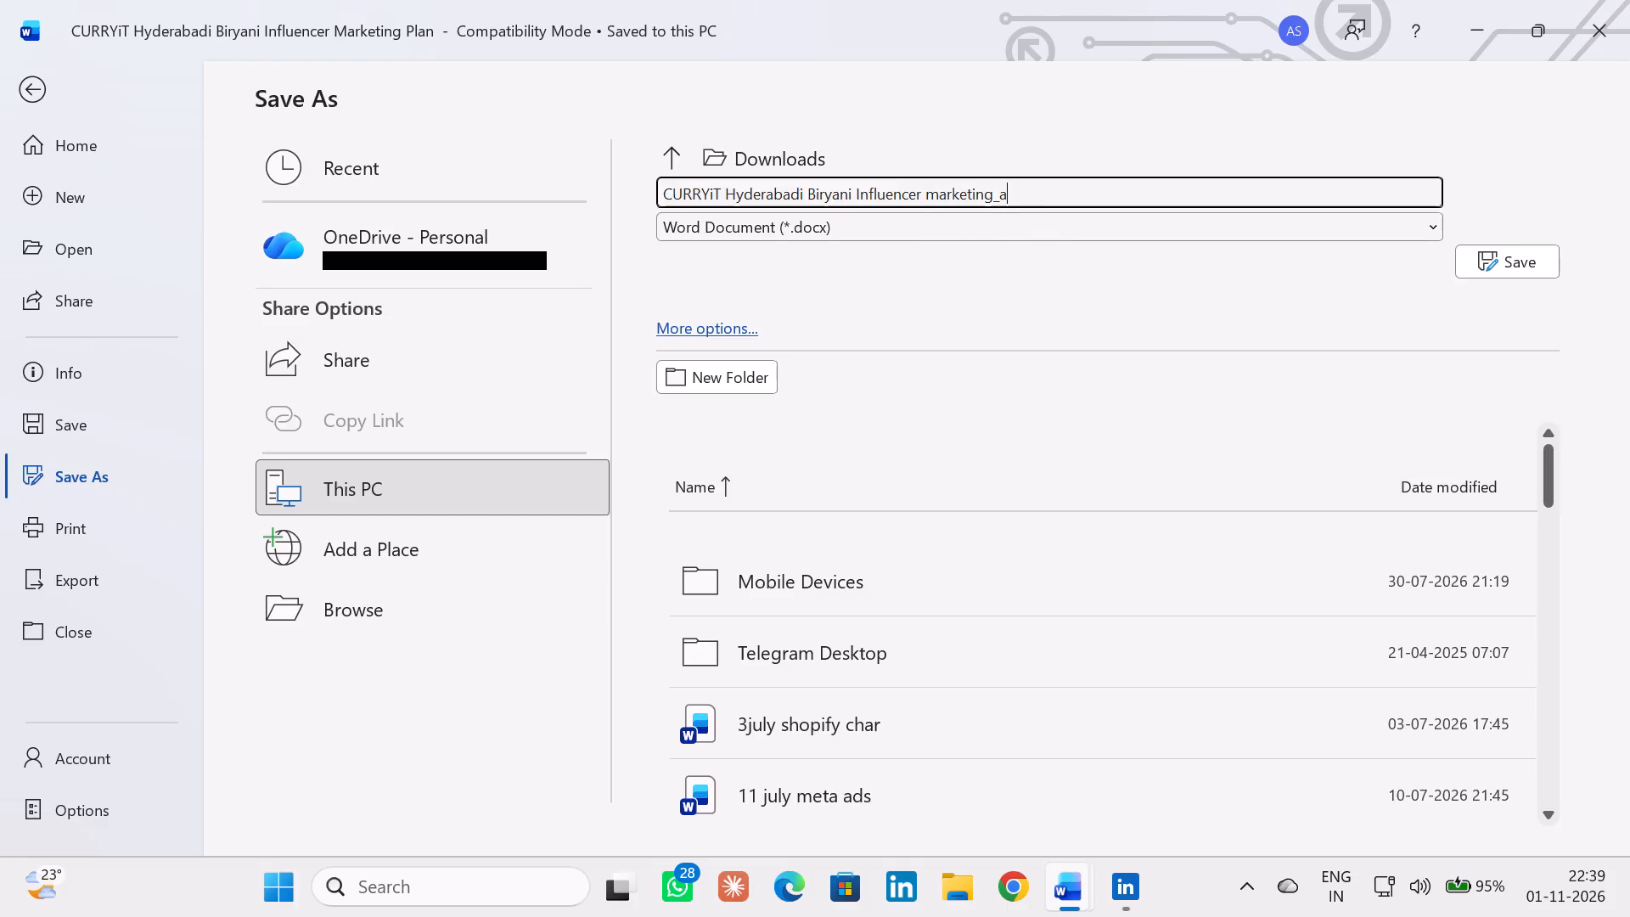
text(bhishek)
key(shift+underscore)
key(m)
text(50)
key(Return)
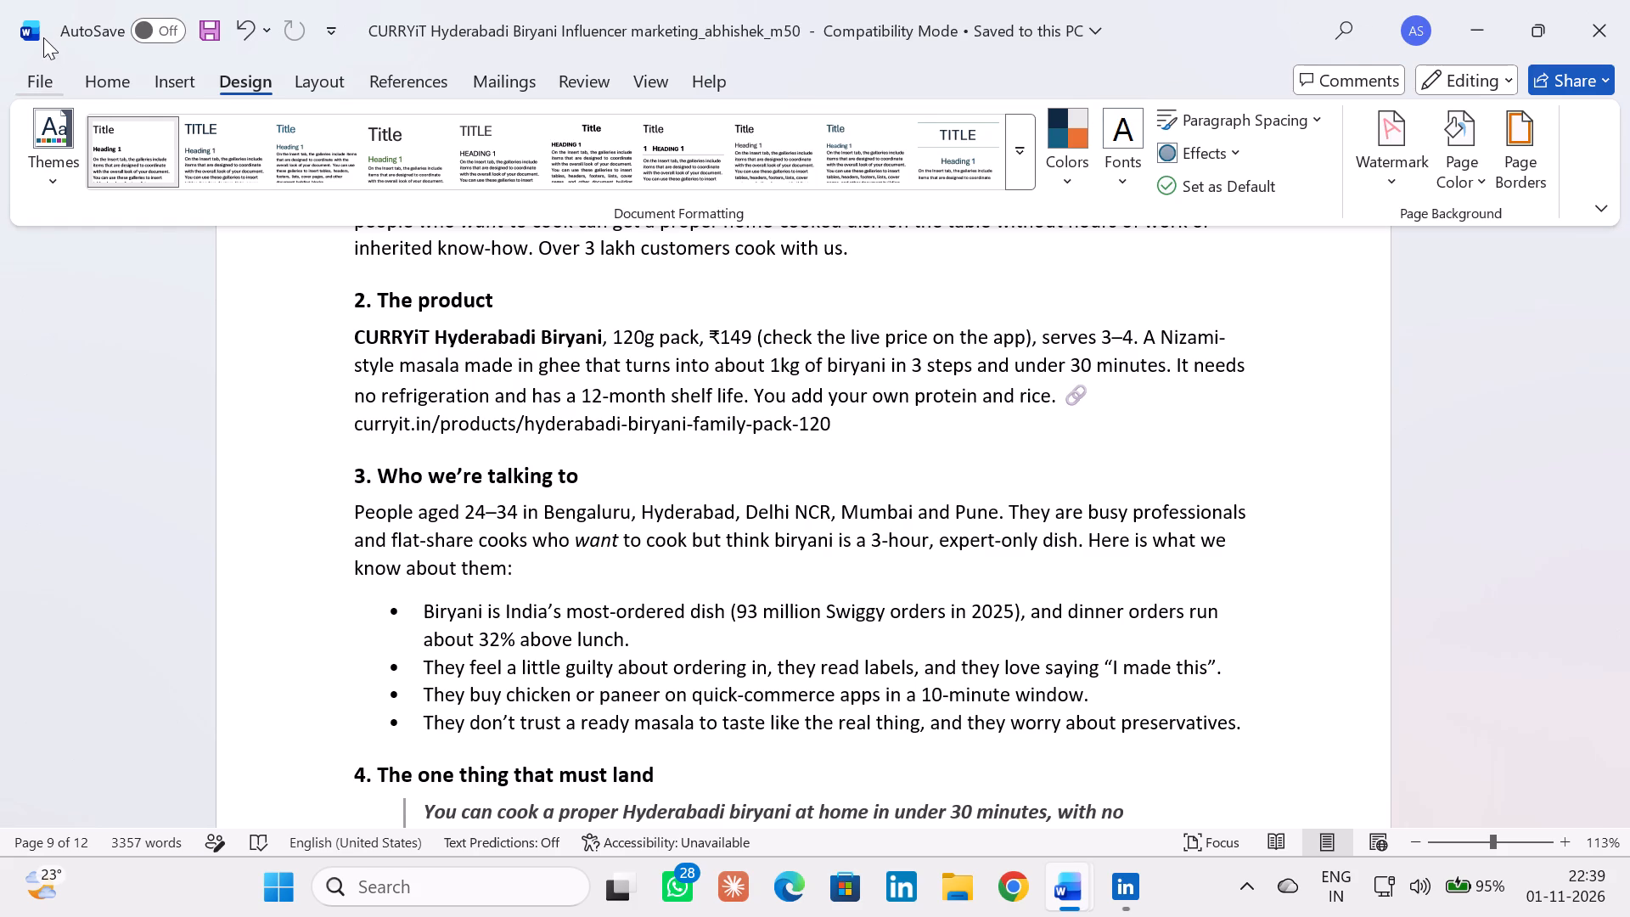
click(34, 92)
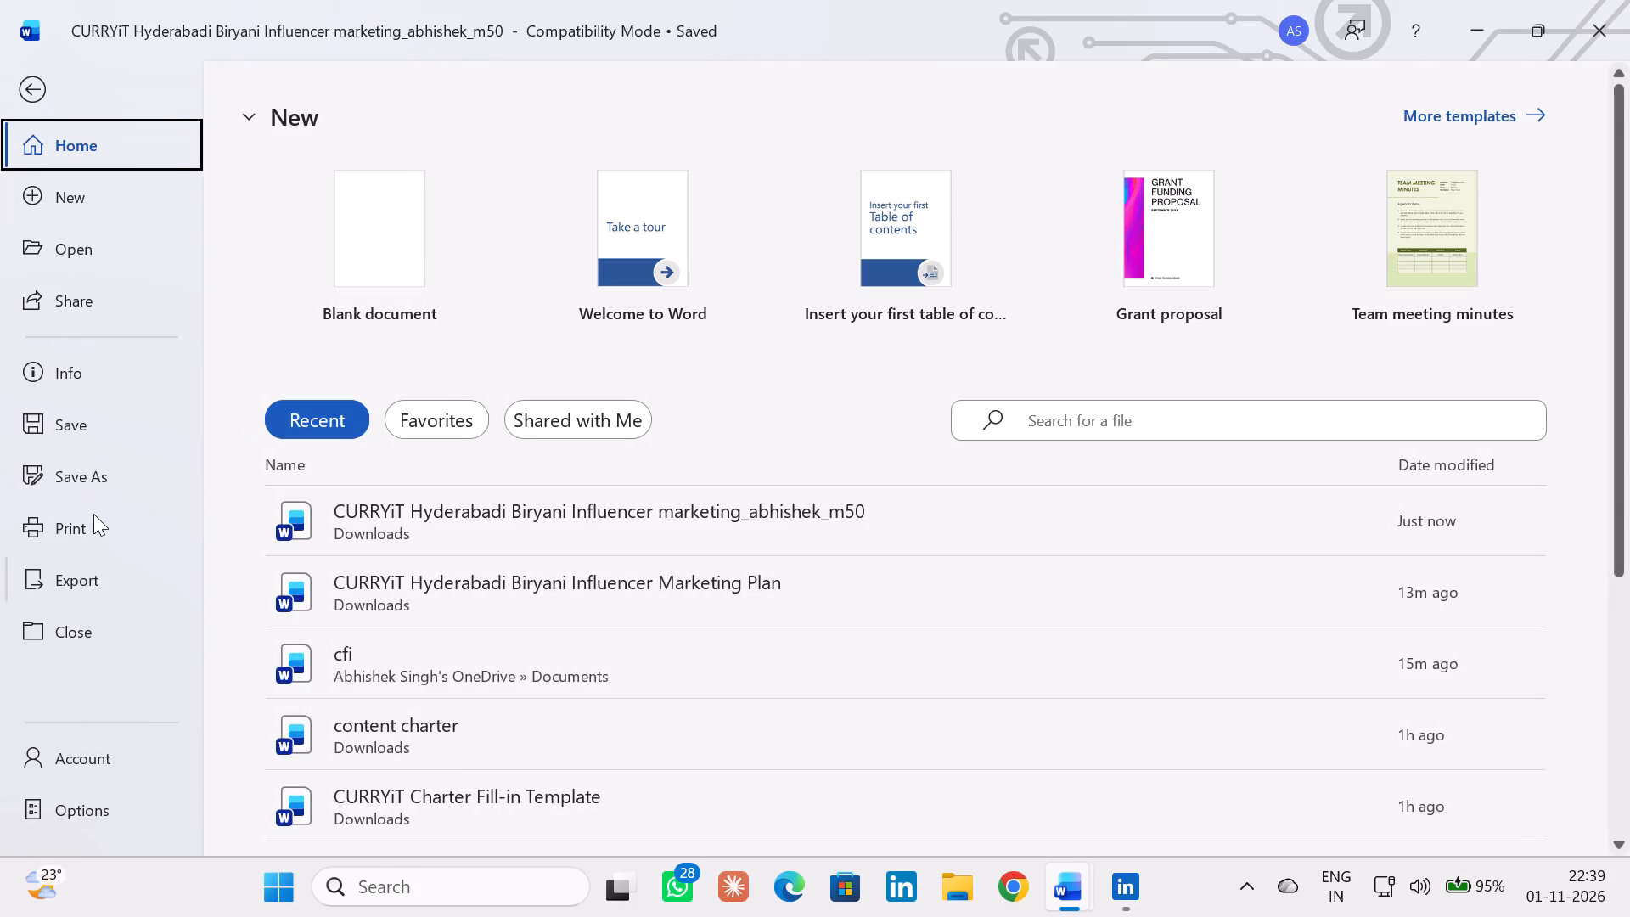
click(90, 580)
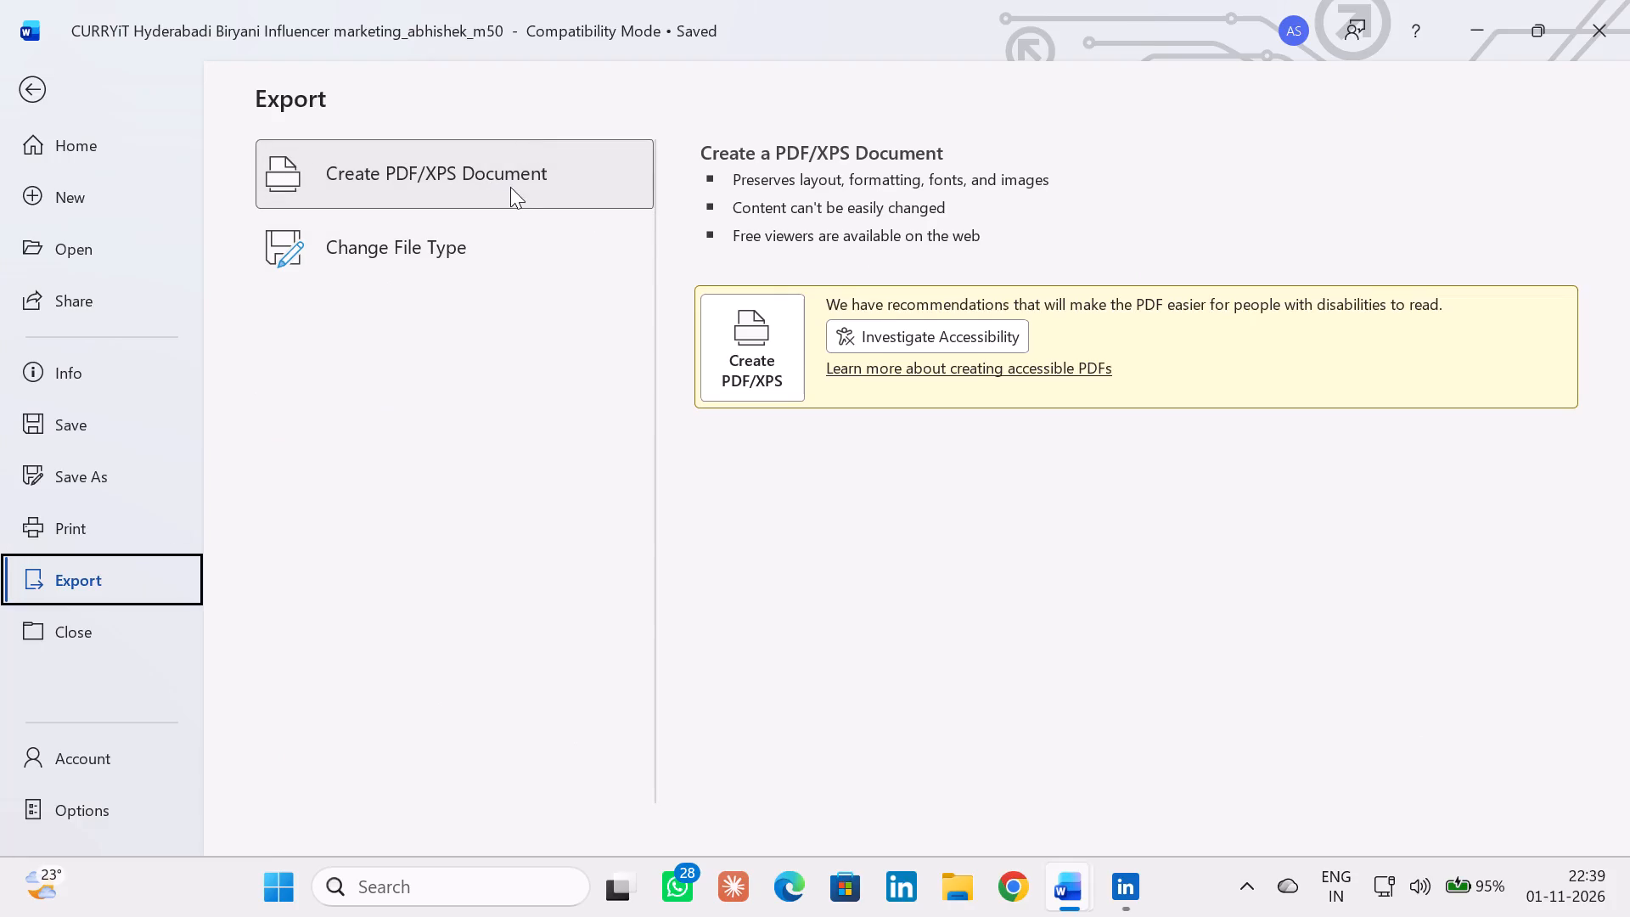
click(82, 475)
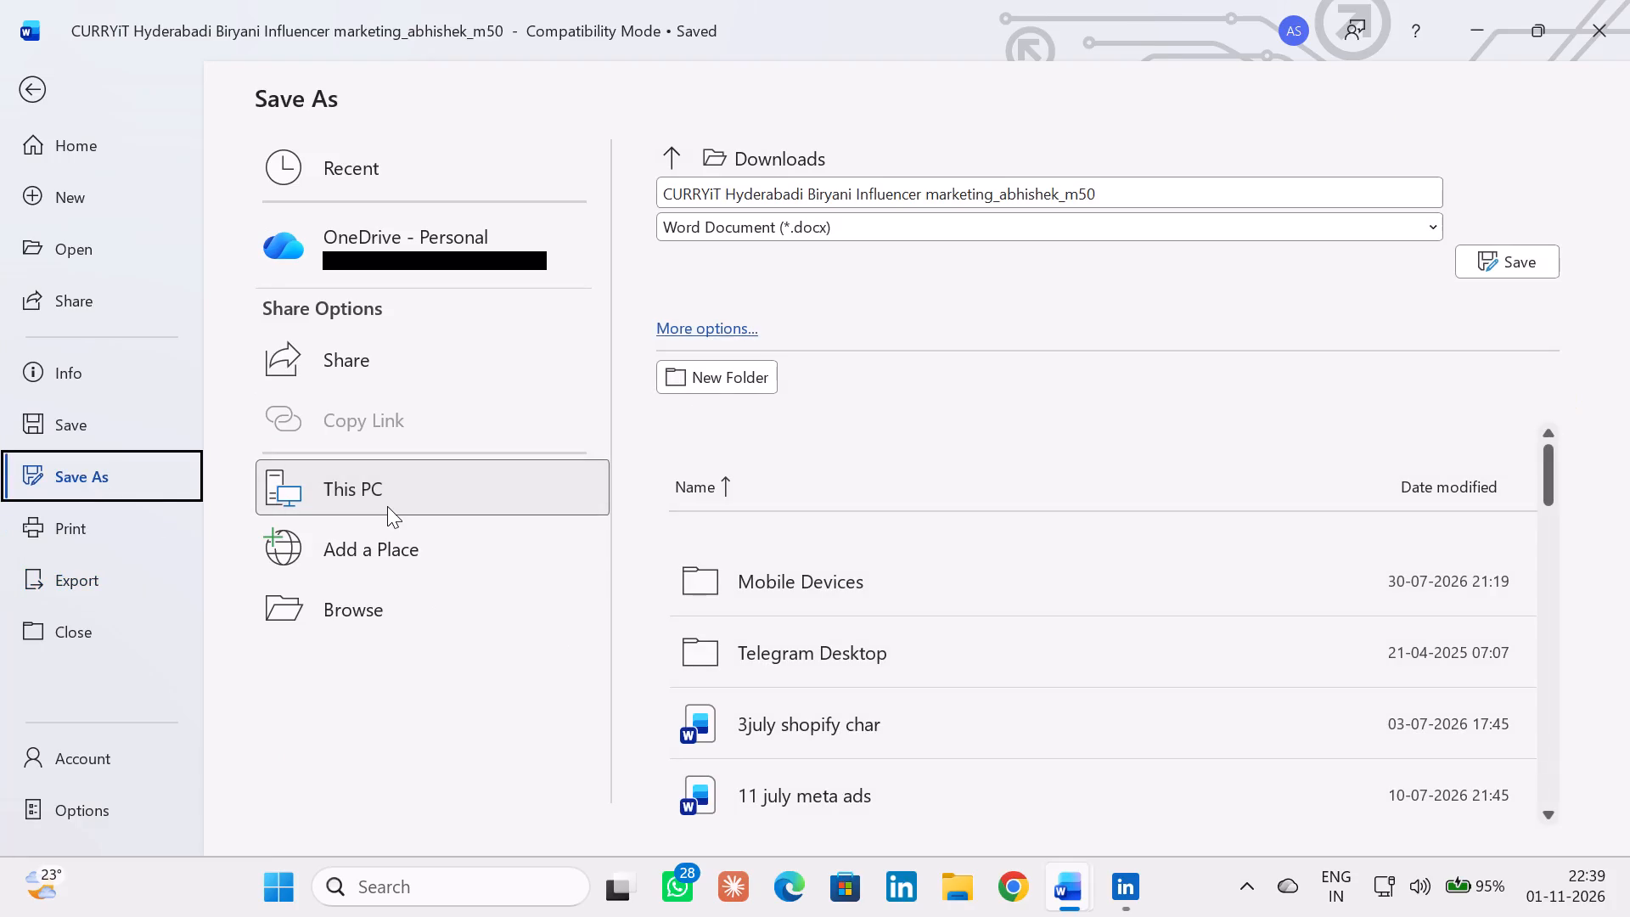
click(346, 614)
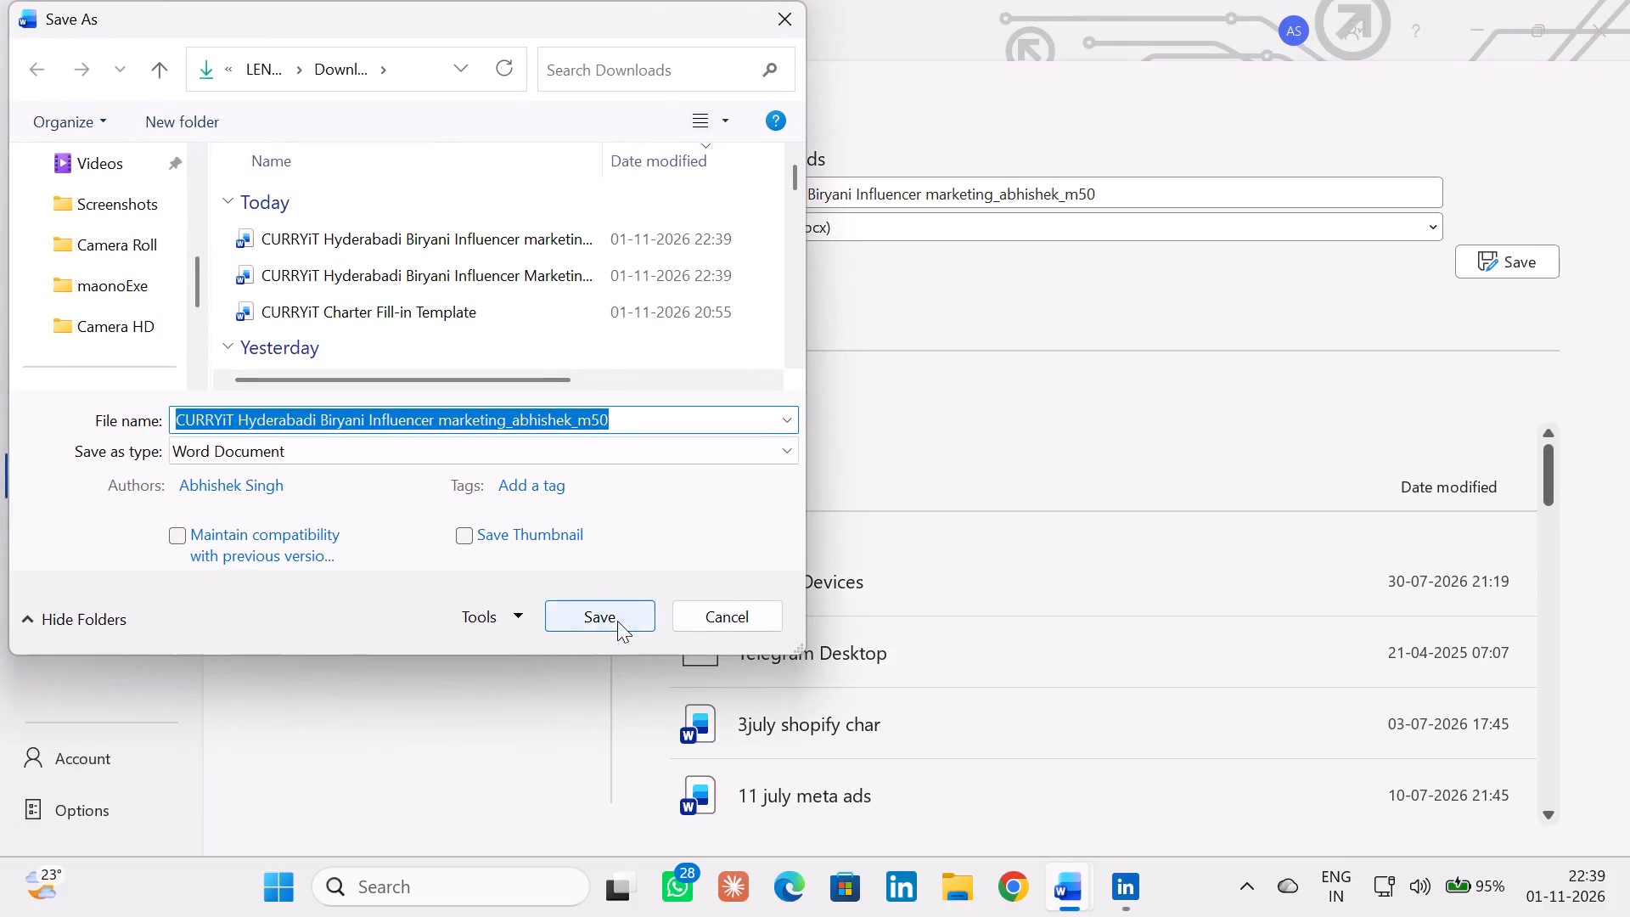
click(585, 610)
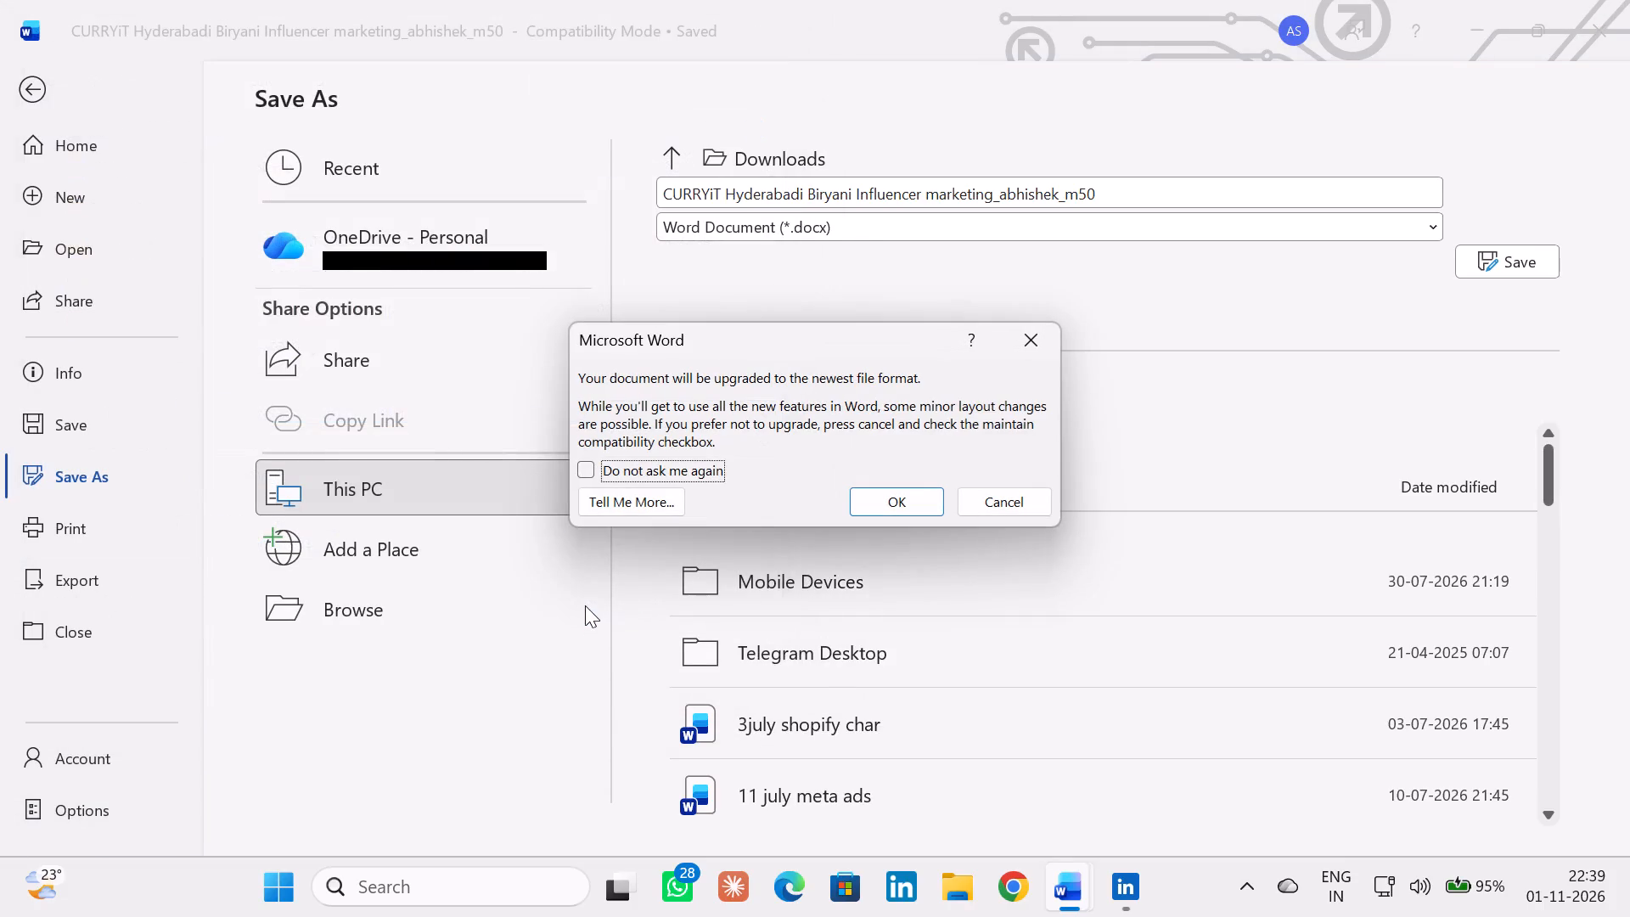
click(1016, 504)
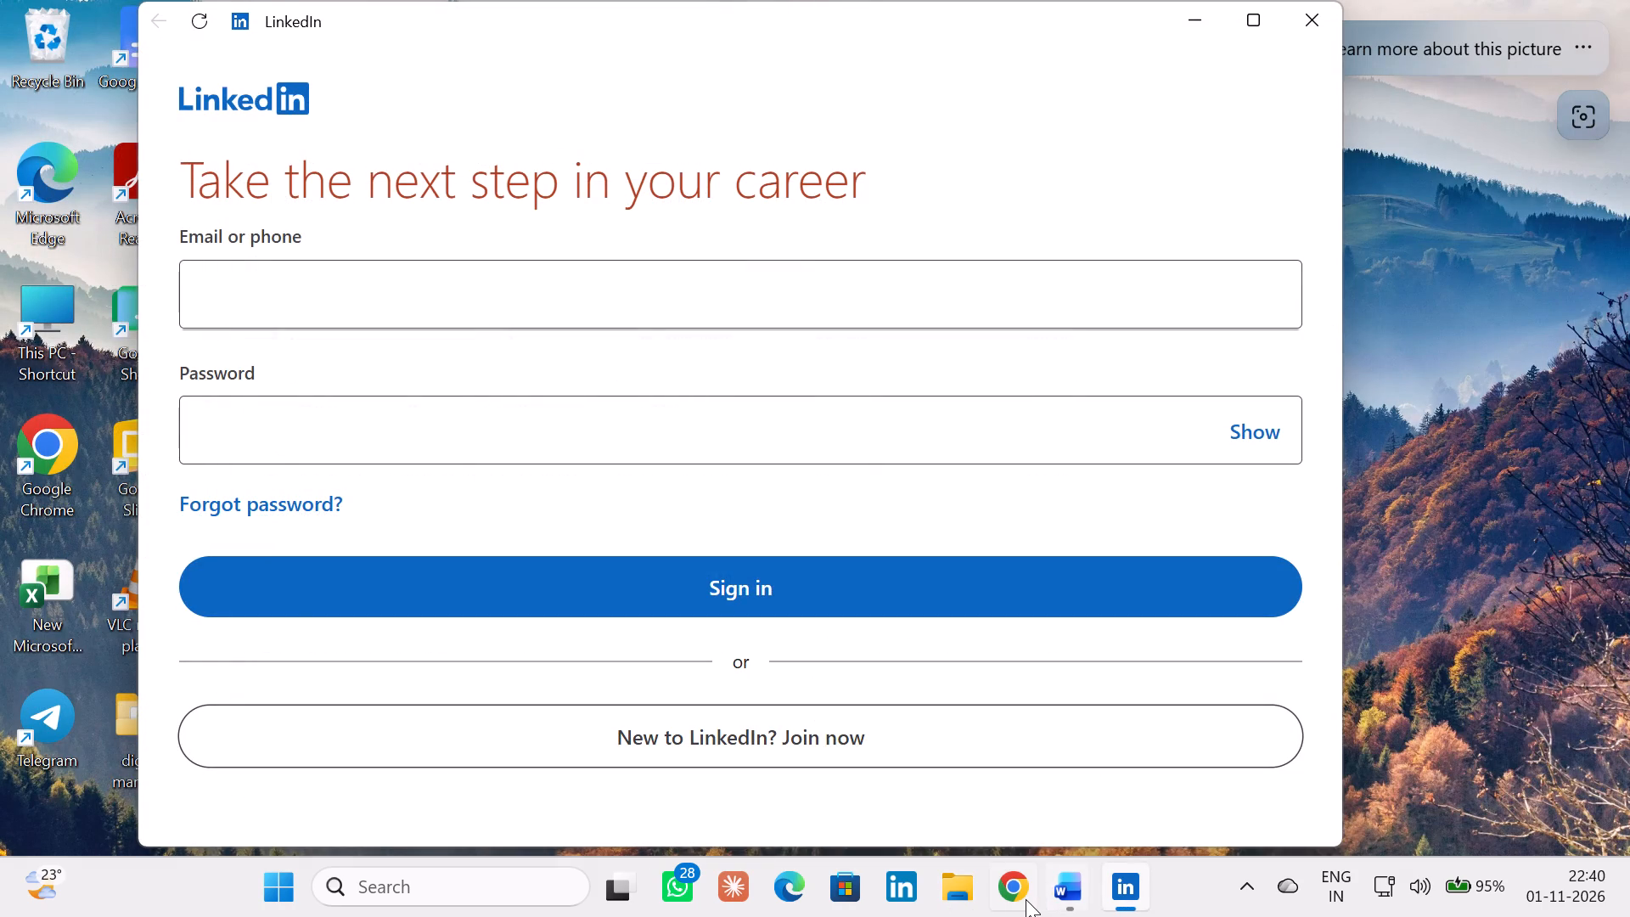
Switch to Chrome and bring up the Kraftshala Marketing Launchpad course page.
click(1024, 899)
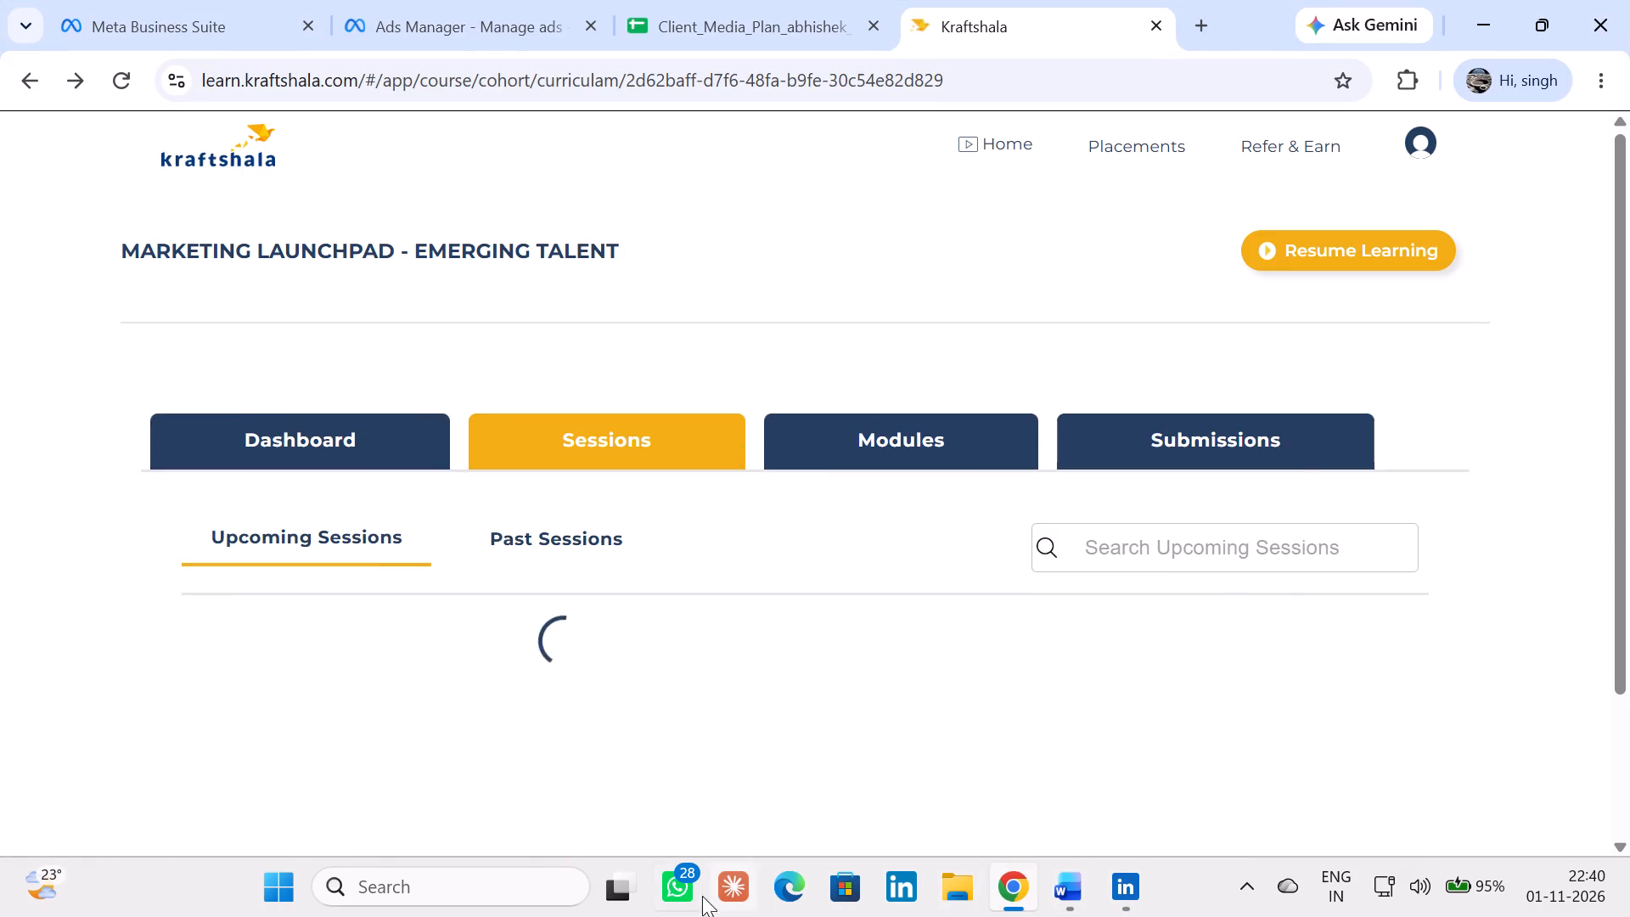
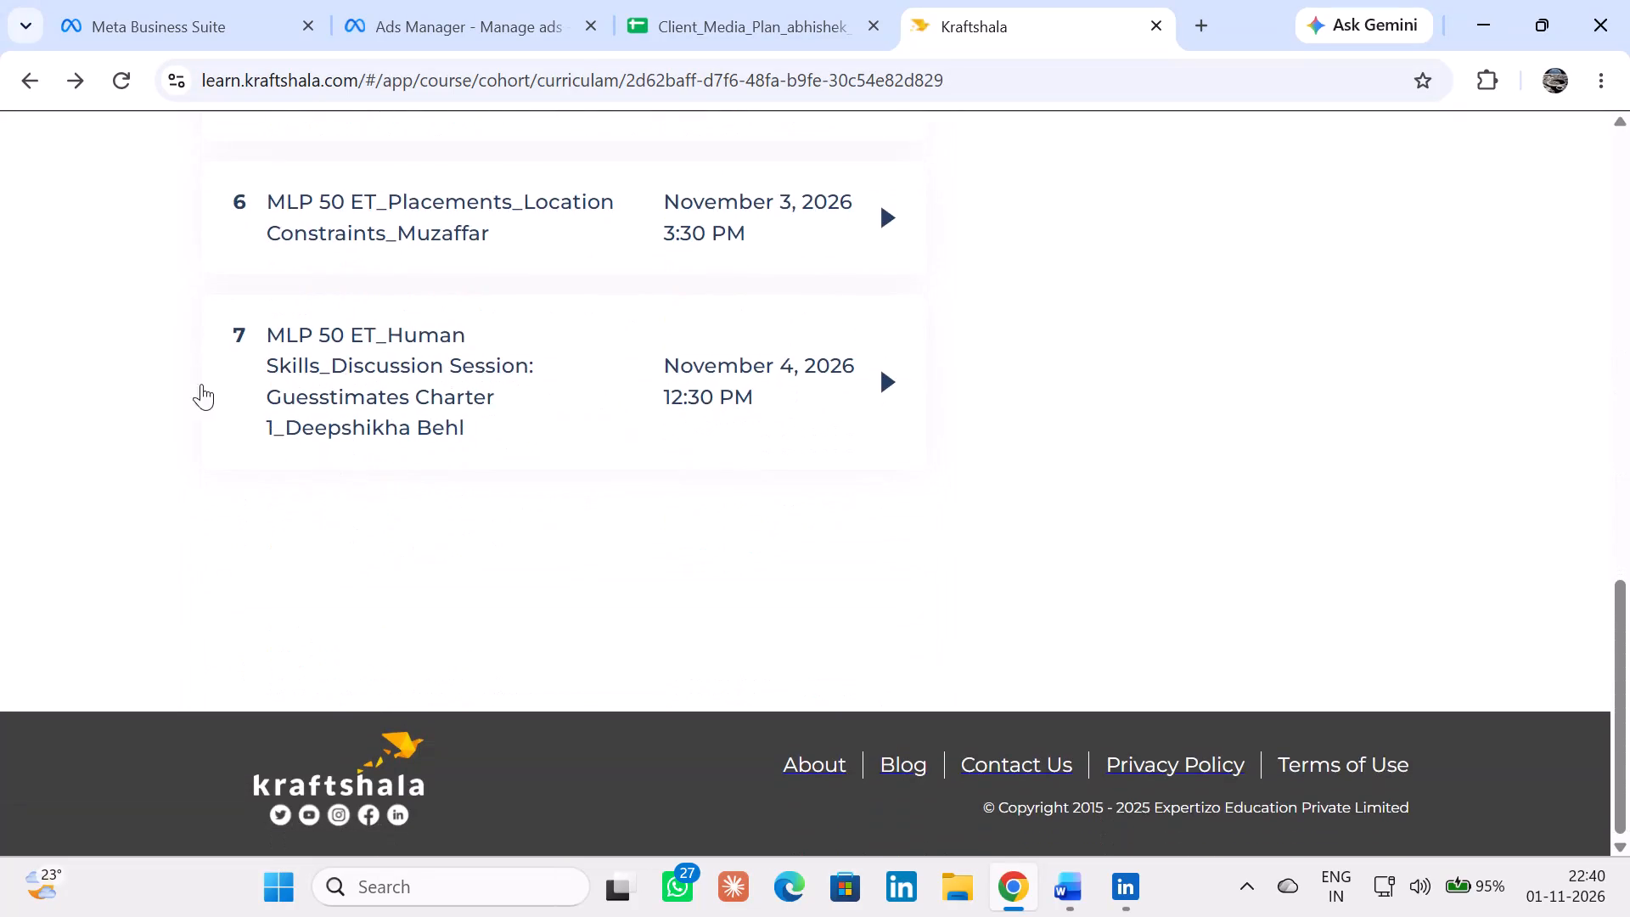
Go back to the Marketing Launchpad - Emerging Talent course dashboard.
scroll(198, 394, up, 12)
click(208, 415)
Expand the dashboard's Upcoming Deadlines list until all of its entries are loaded.
scroll(205, 433, down, 5)
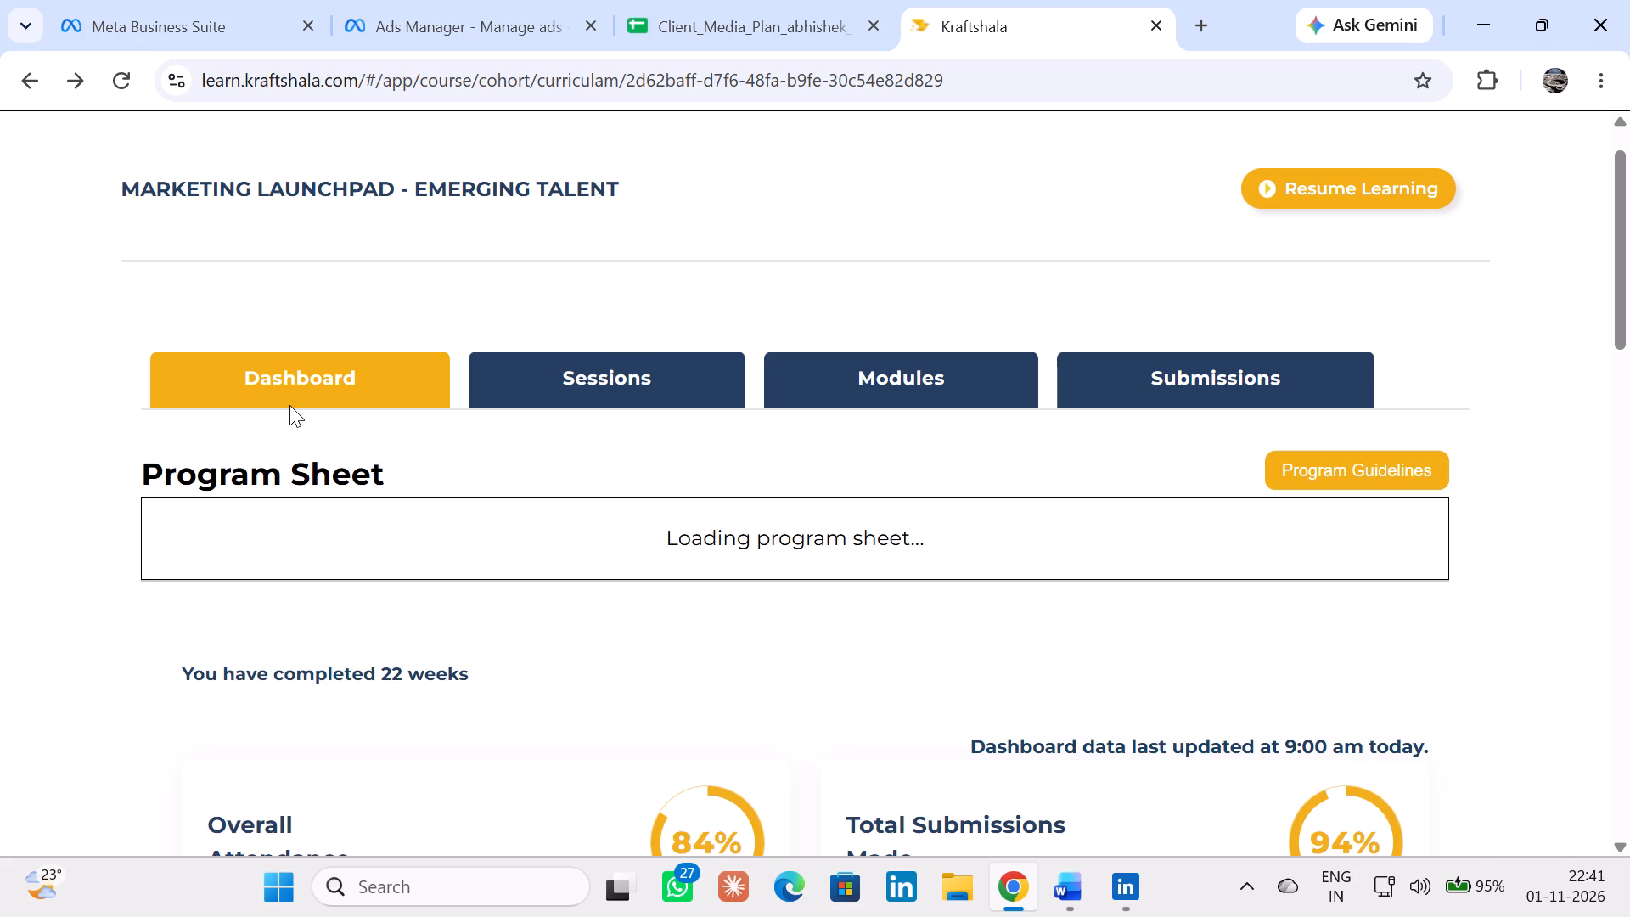
scroll(289, 405, down, 10)
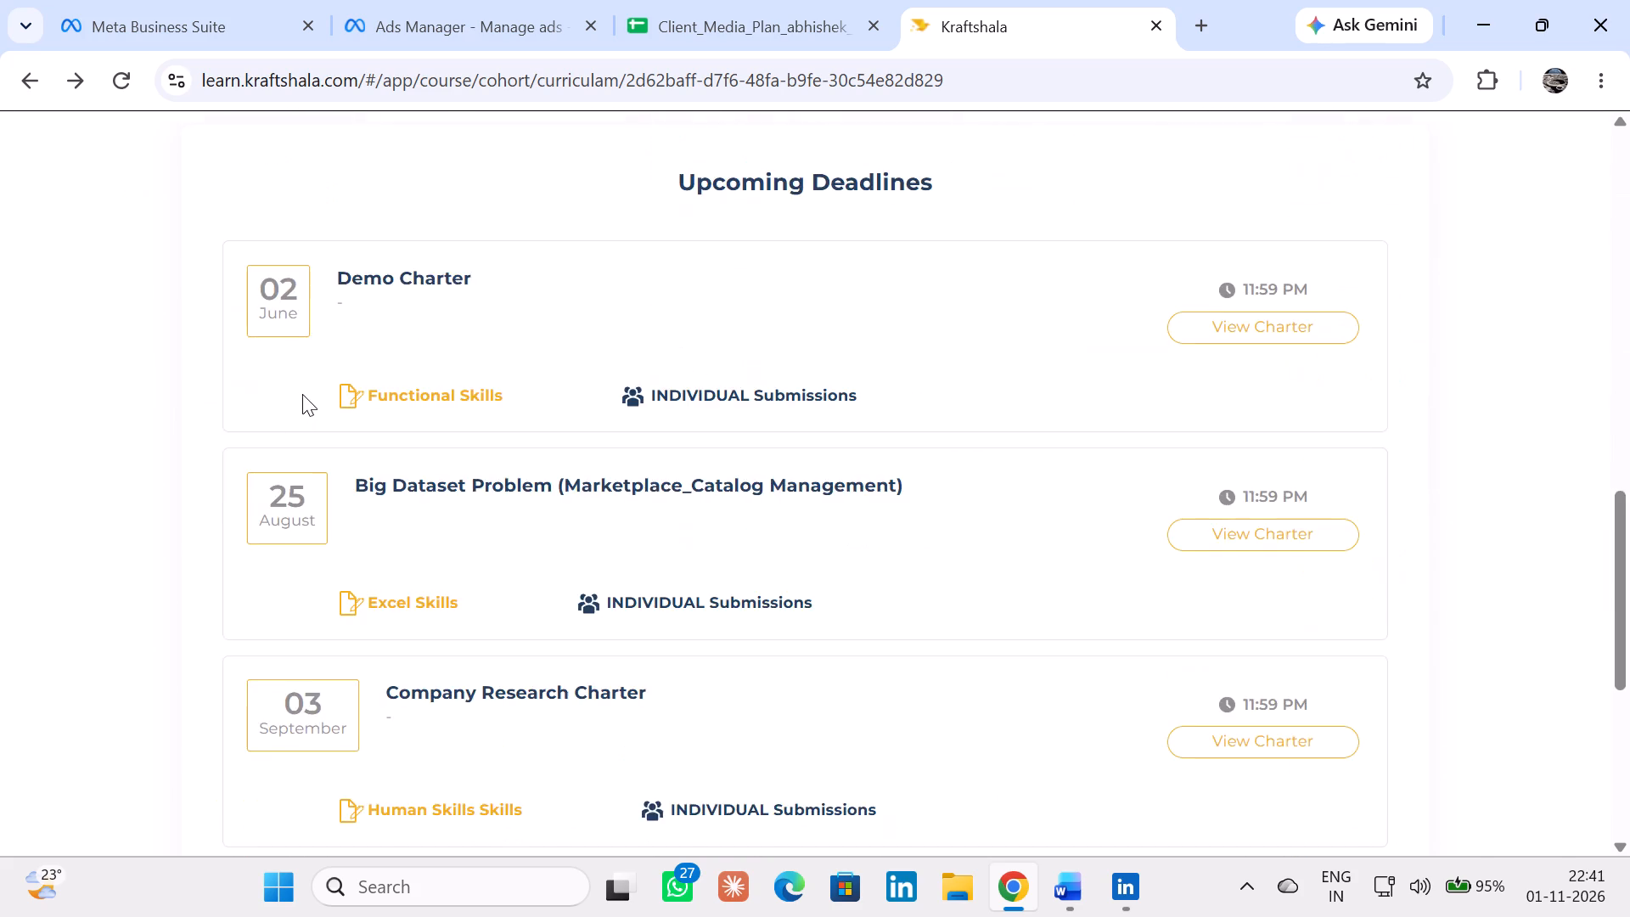
scroll(302, 394, down, 5)
click(771, 368)
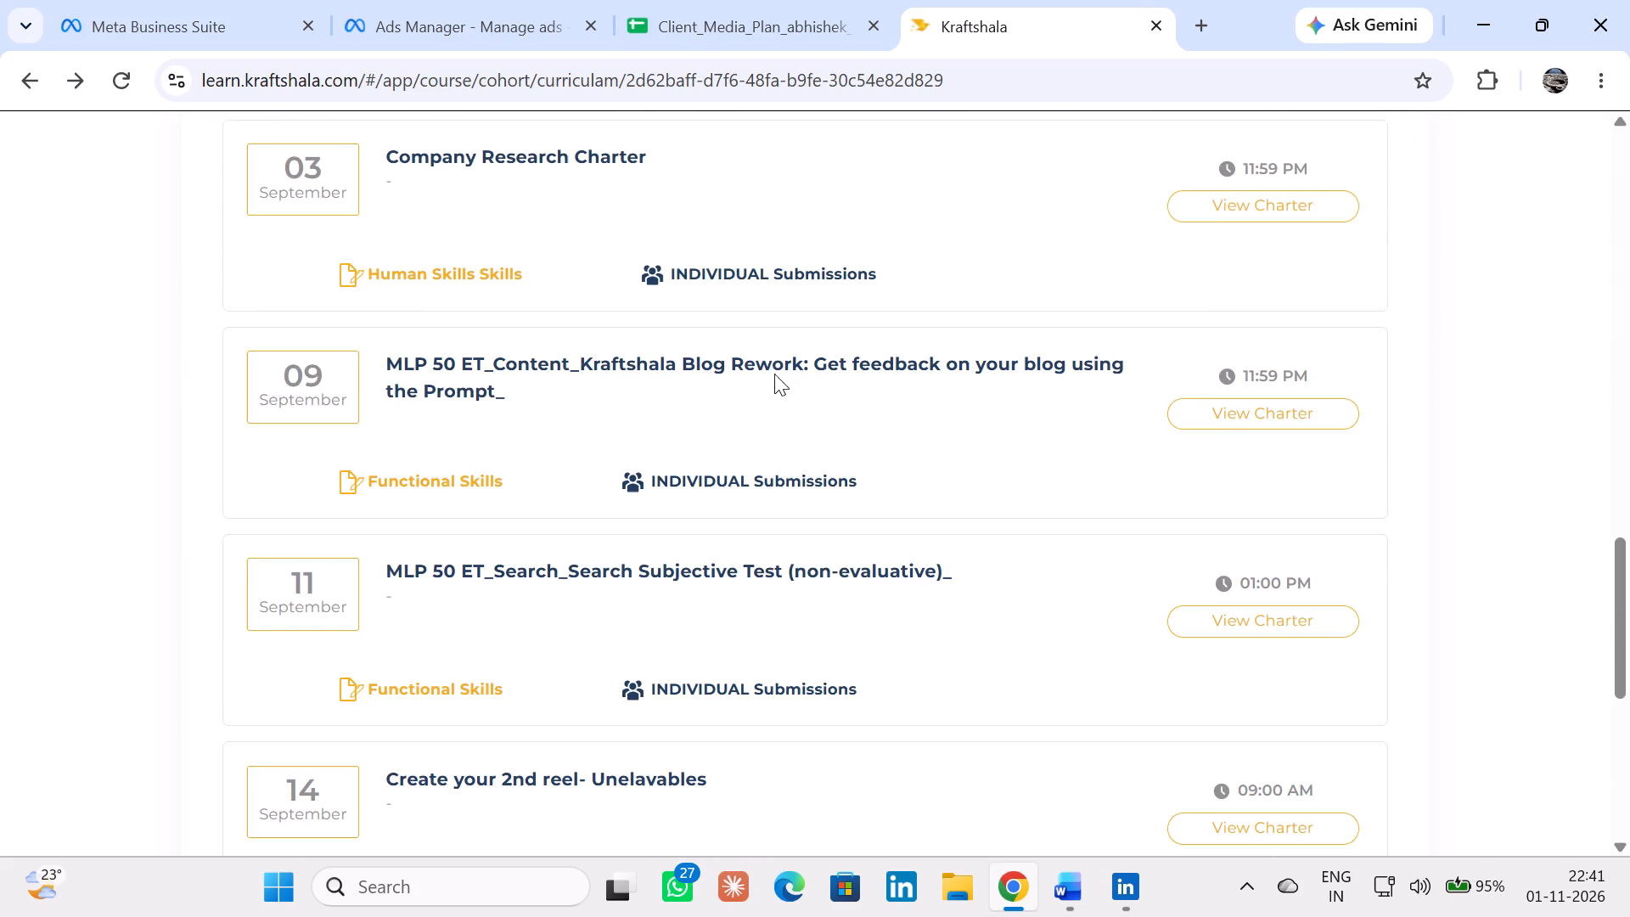
scroll(807, 420, down, 10)
click(818, 370)
scroll(842, 395, down, 5)
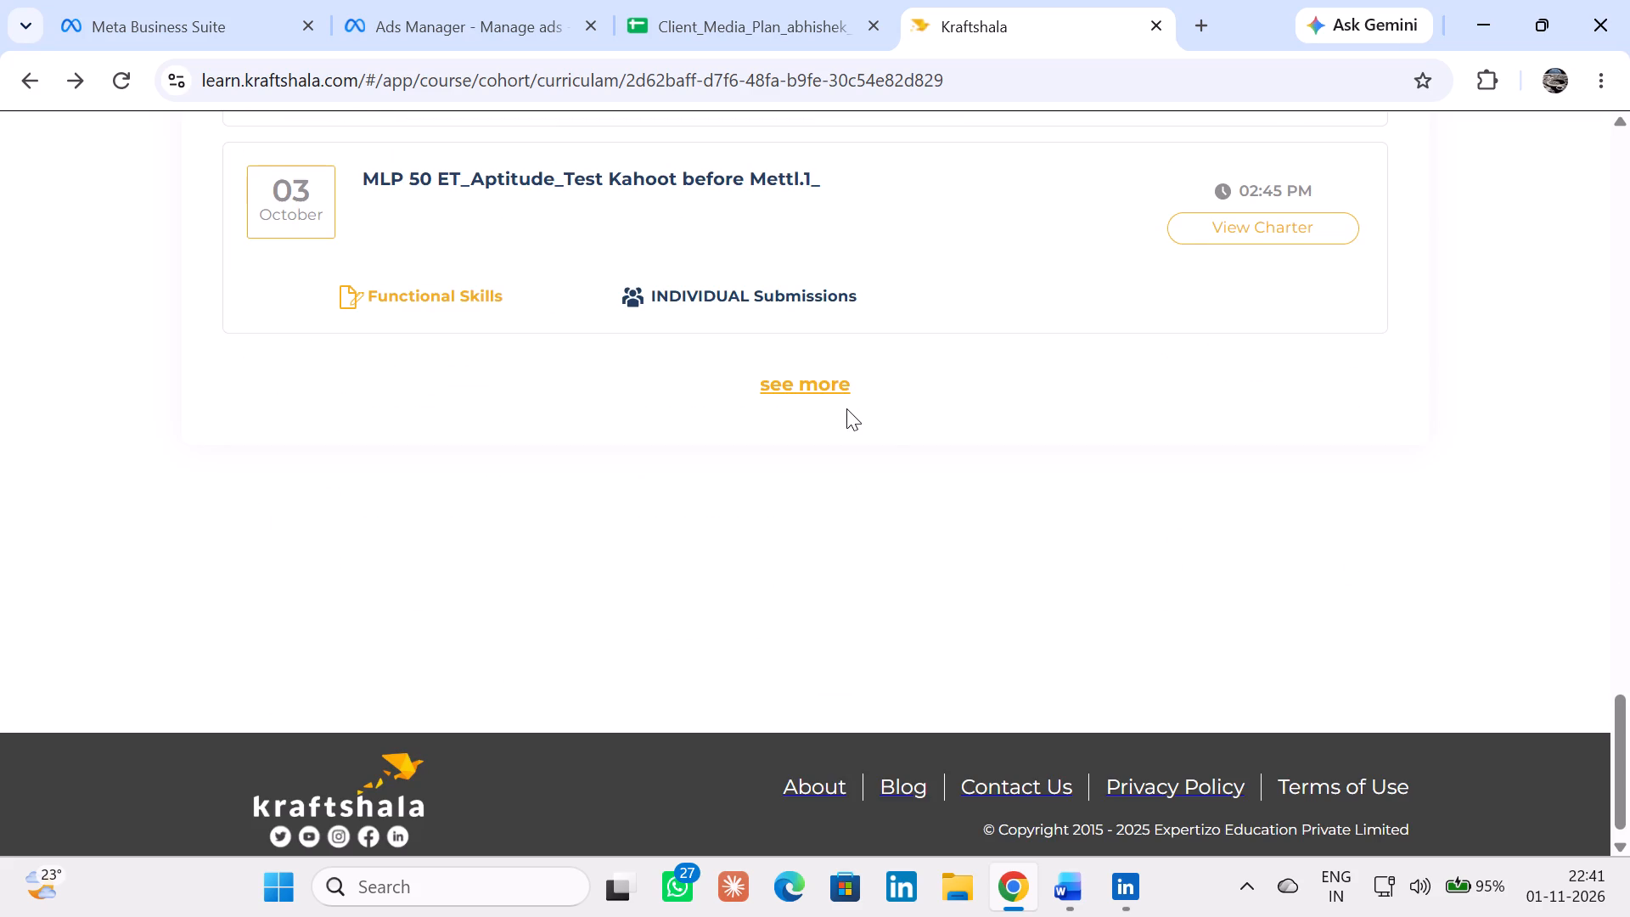
click(850, 367)
scroll(850, 367, down, 5)
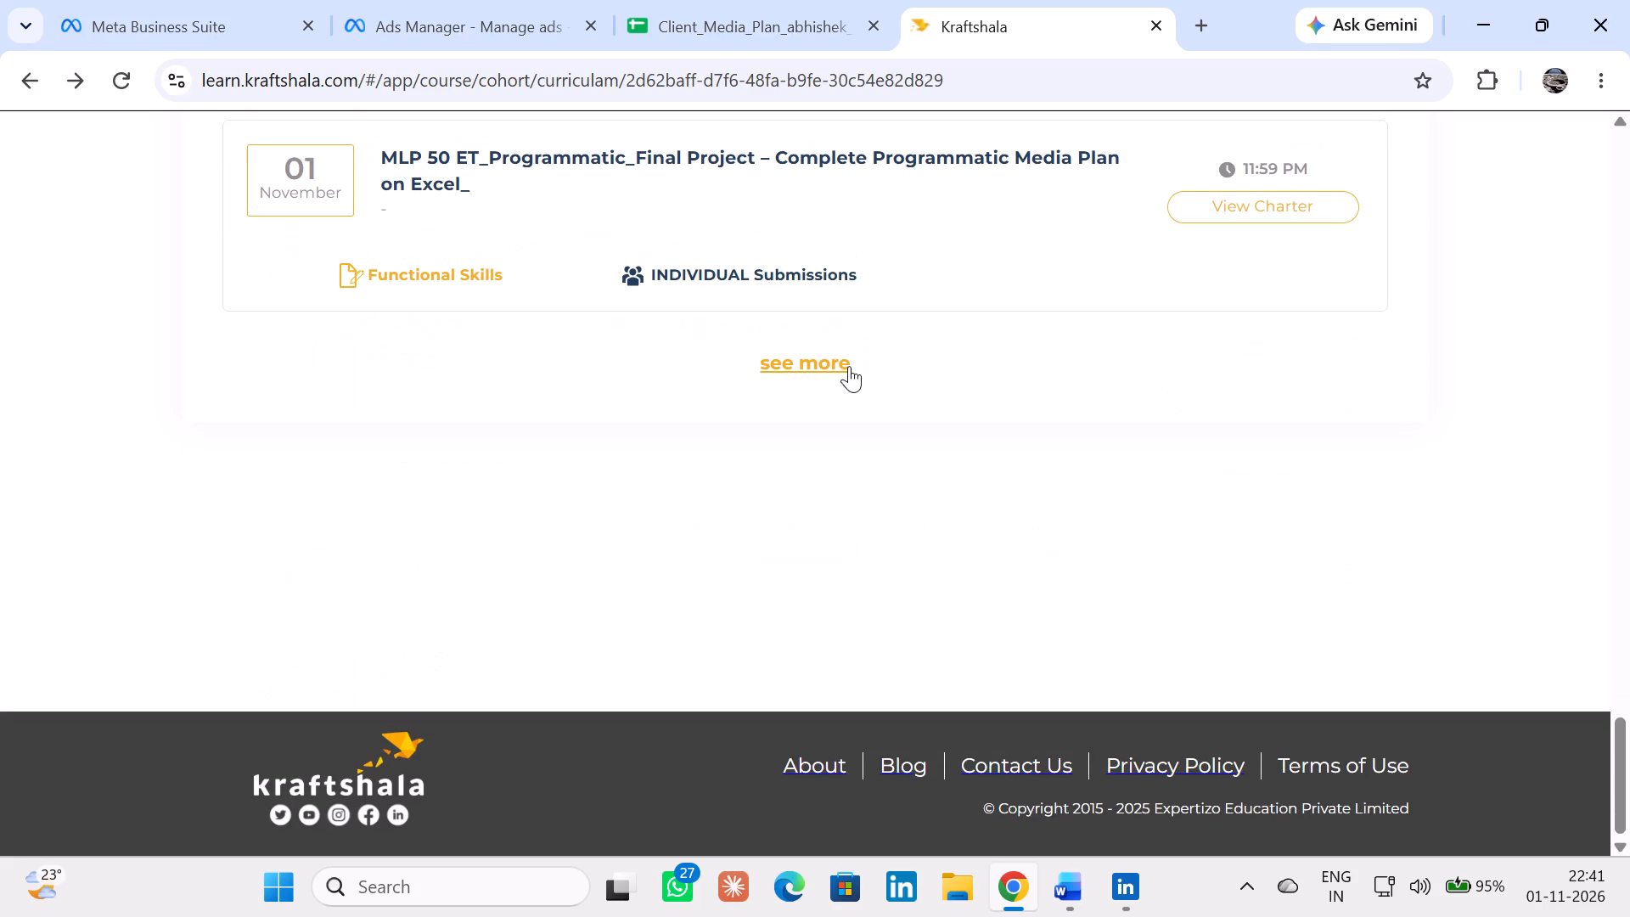
click(849, 366)
scroll(849, 366, down, 5)
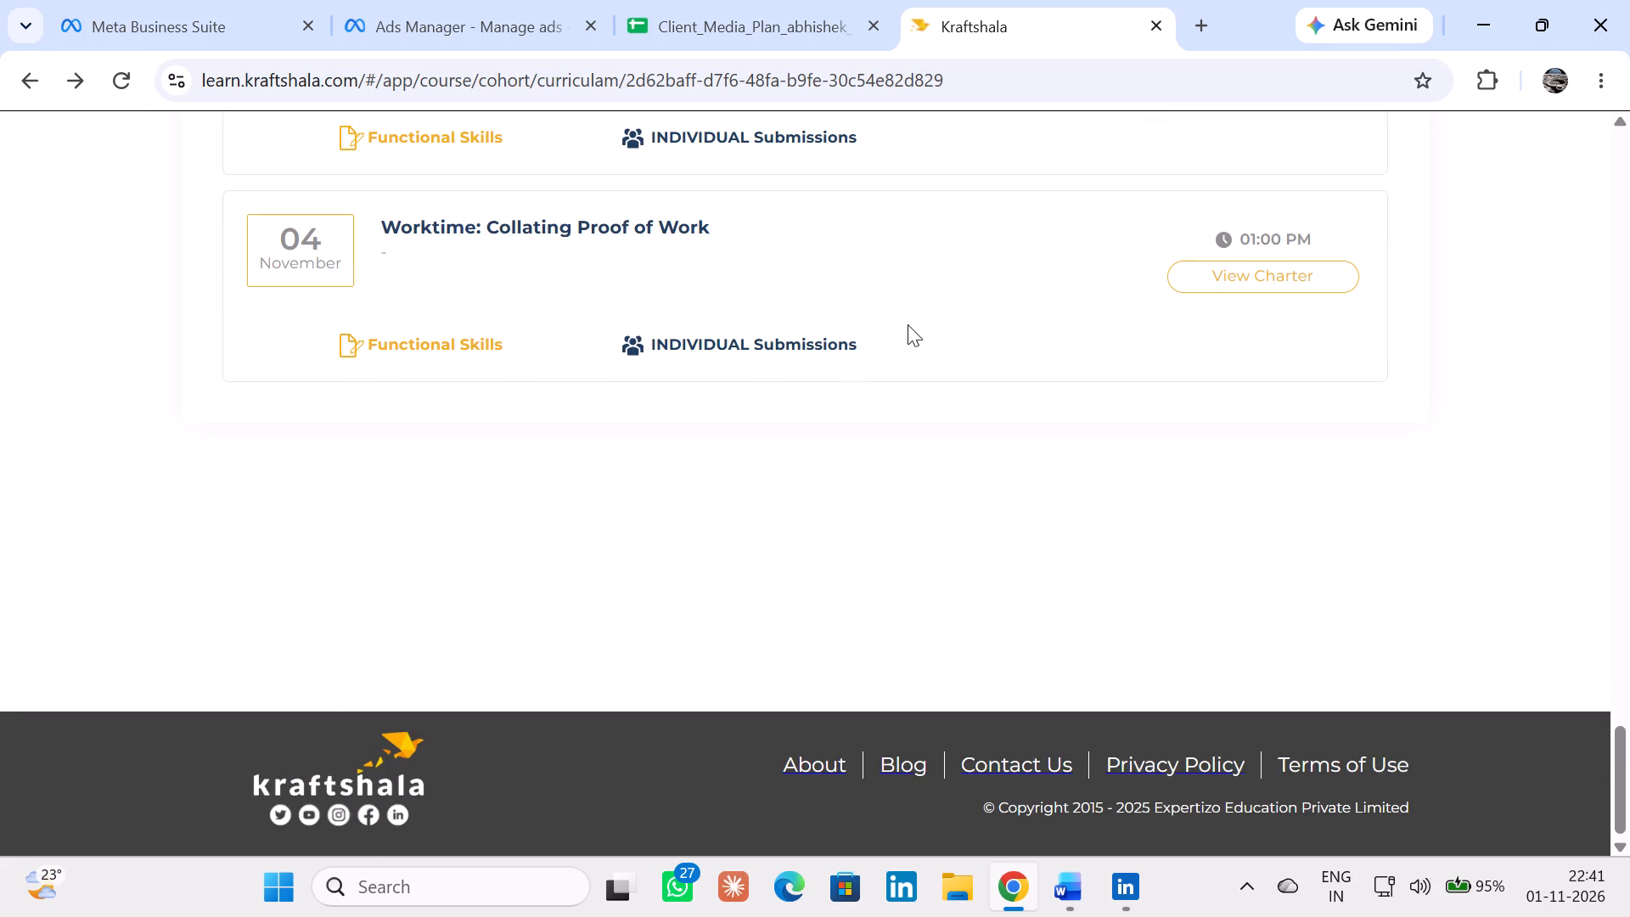
Open the charter for the "Worktime- Influencer Marketing" assignment due 1 November at 11:59 PM.
scroll(862, 393, up, 4)
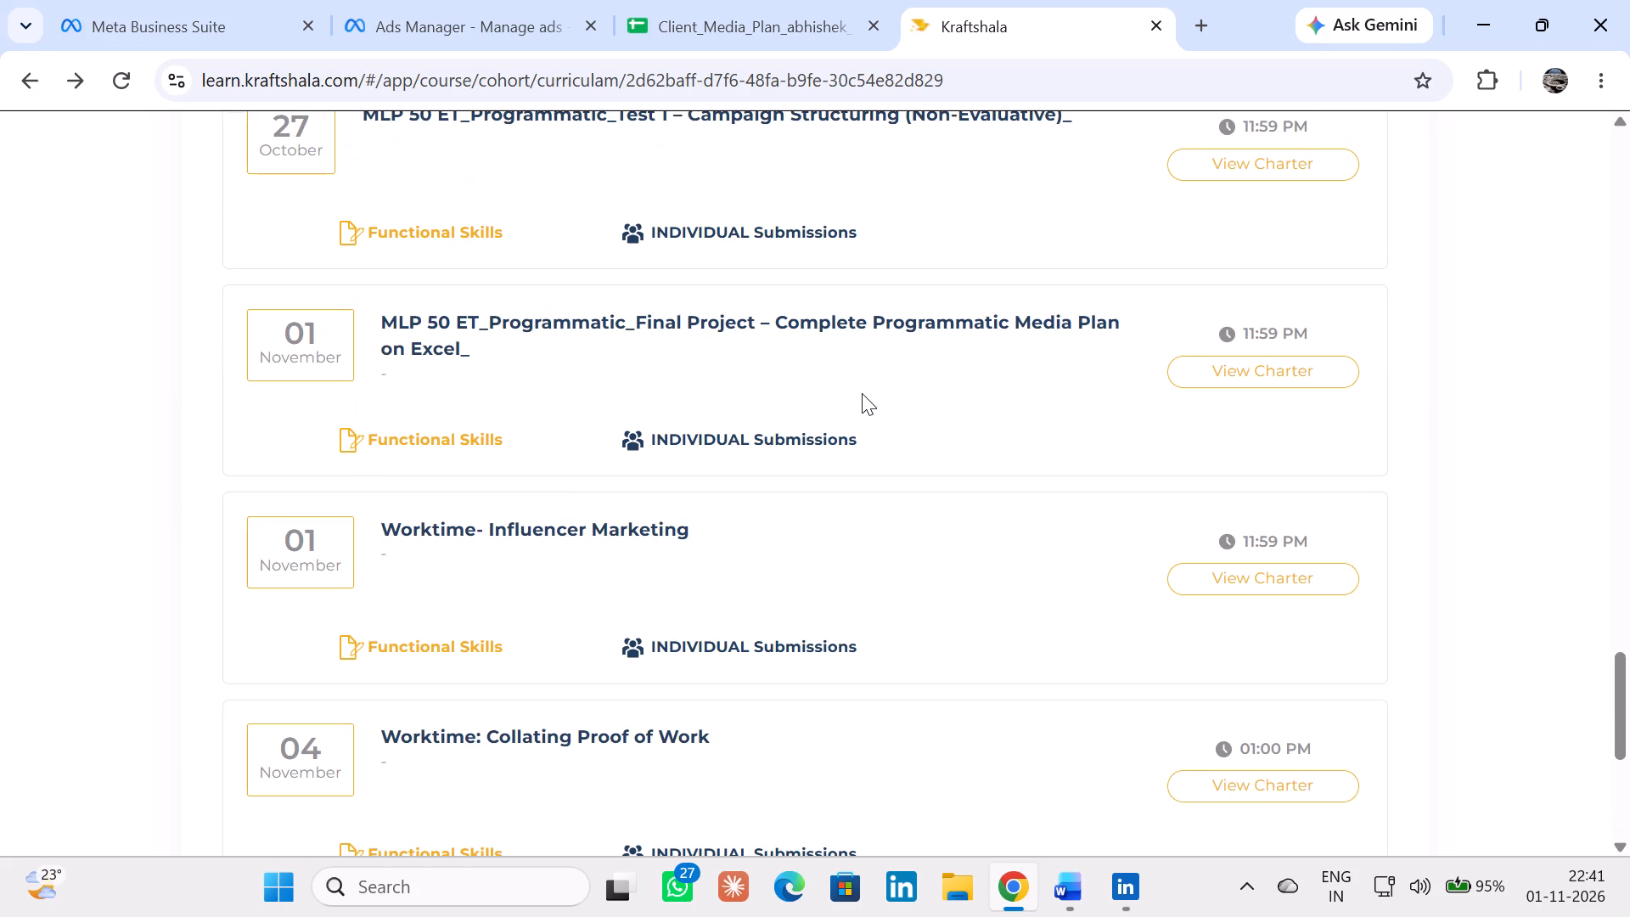
scroll(862, 393, down, 2)
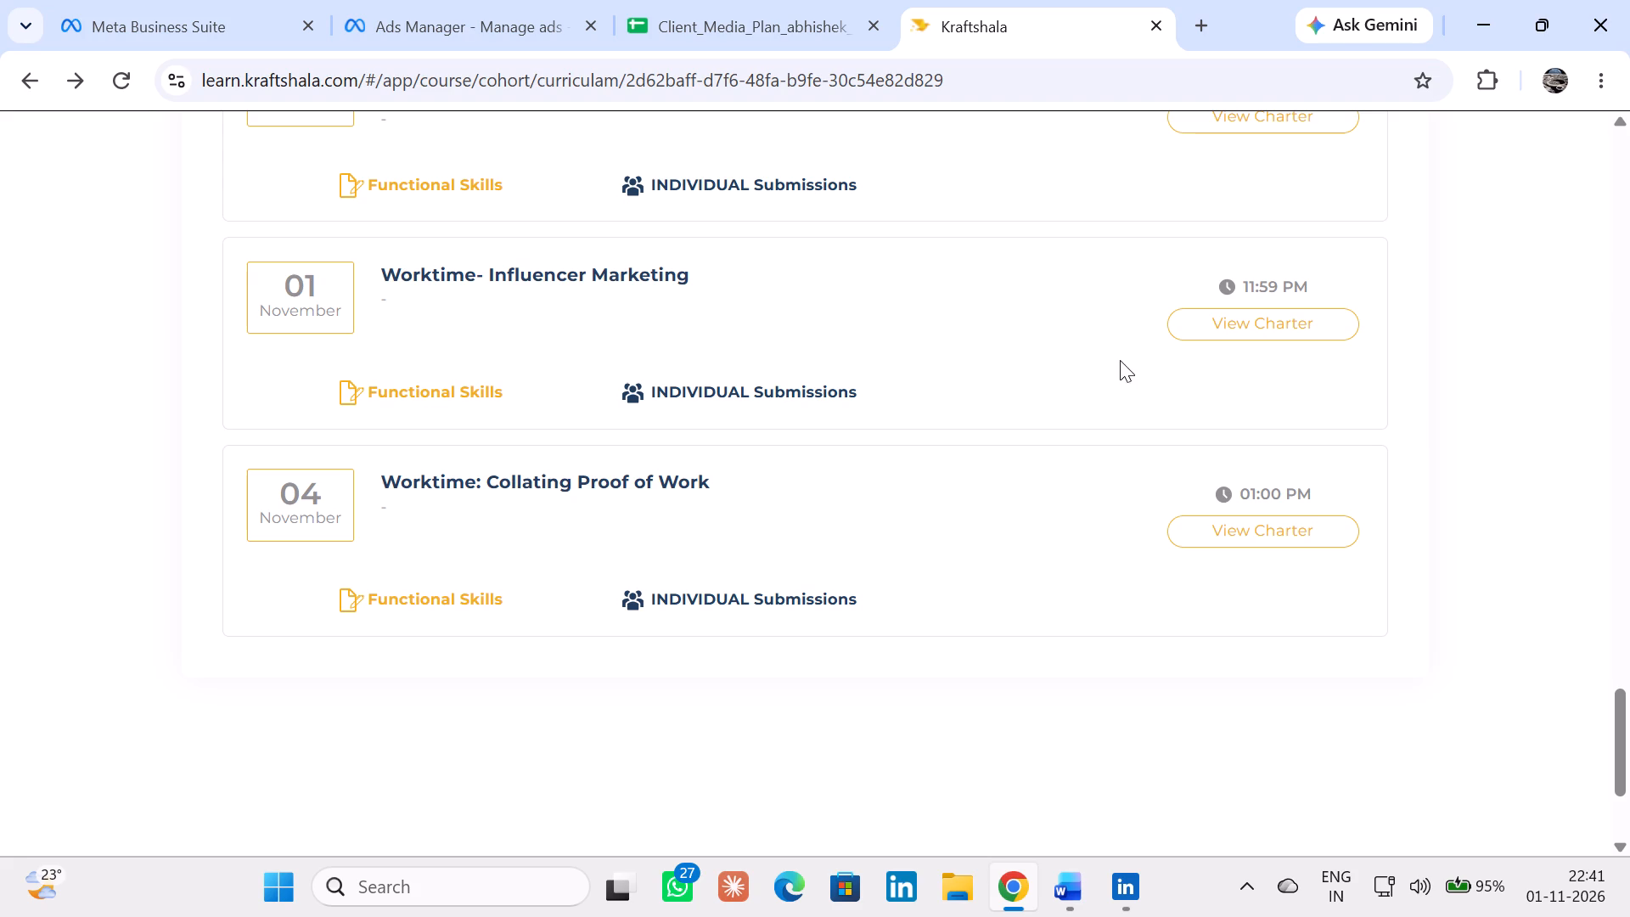
scroll(1082, 385, up, 2)
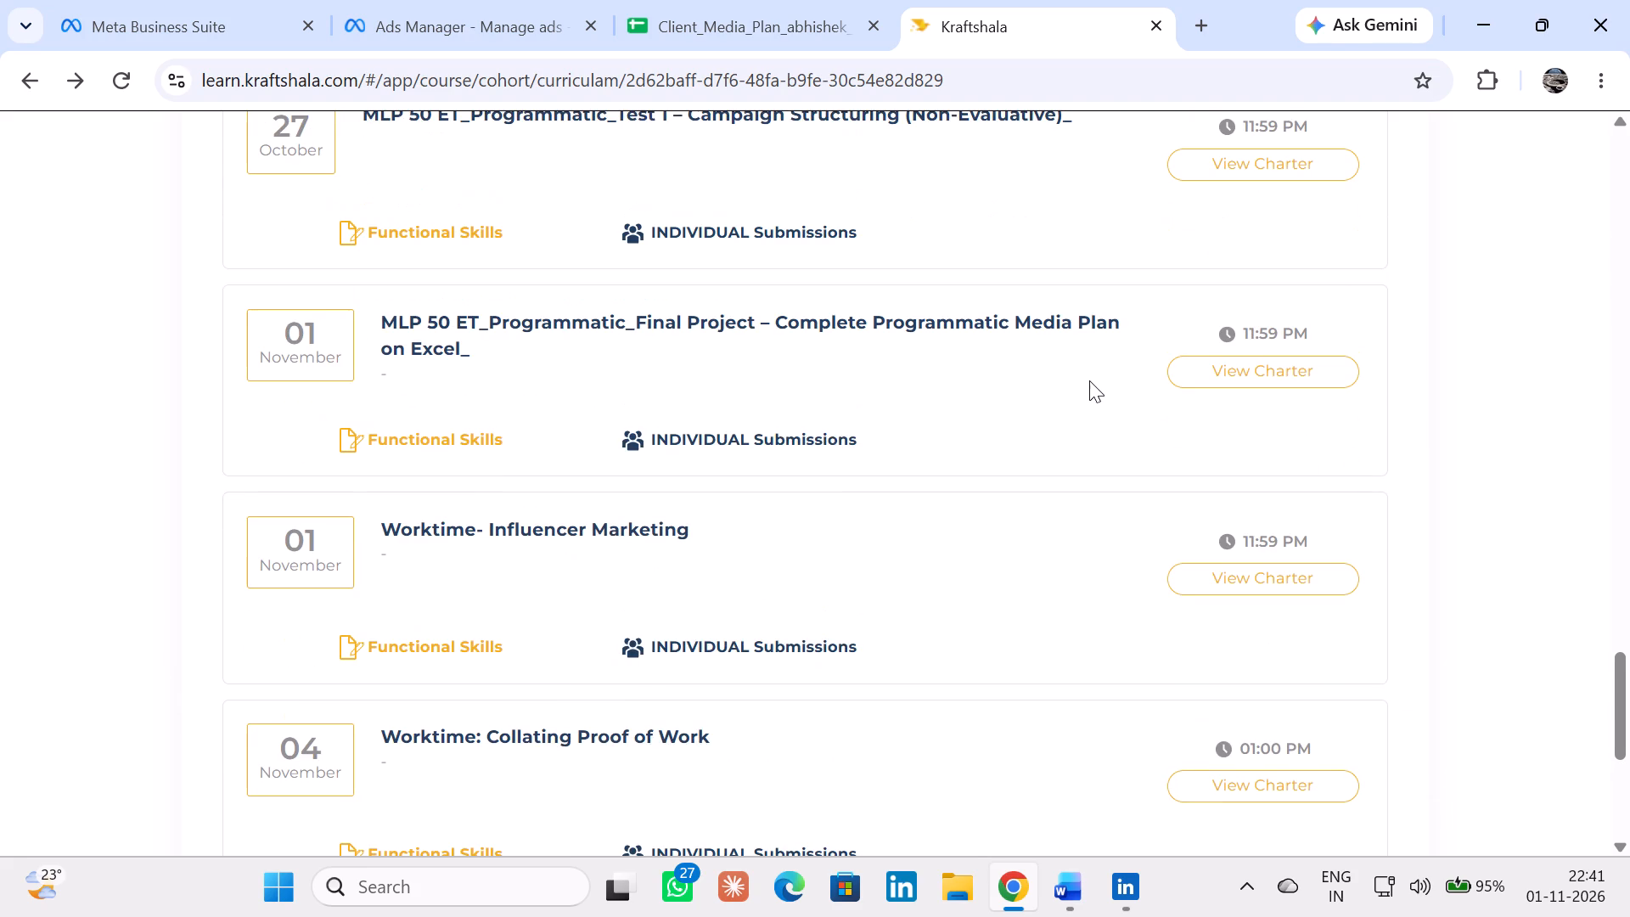
click(1253, 567)
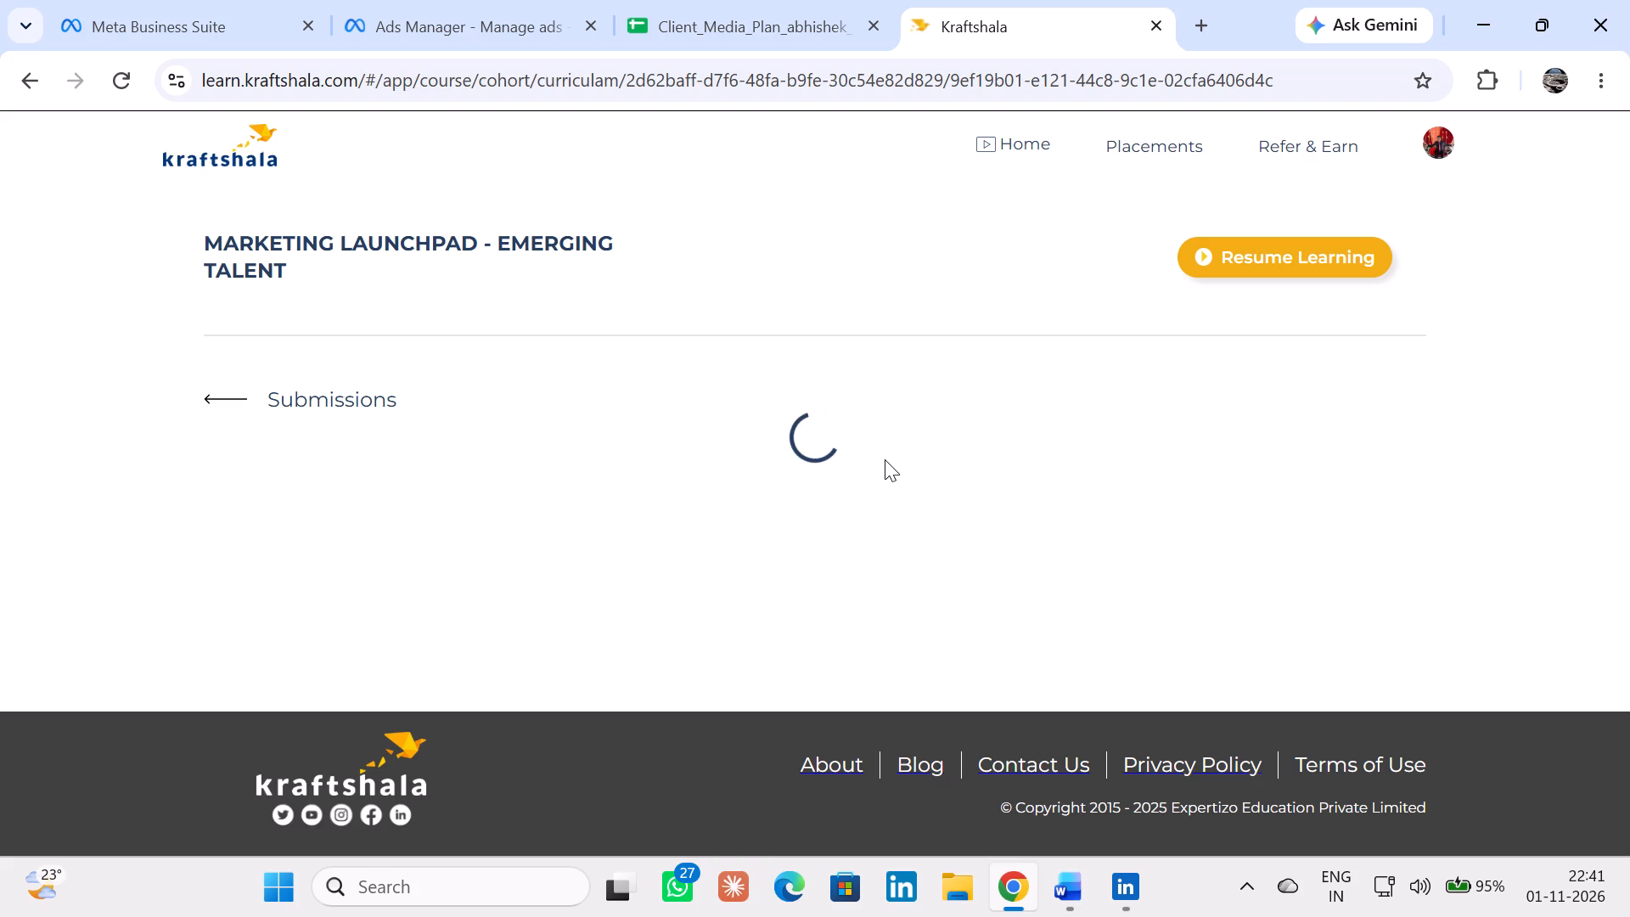
Upload and submit "CURRYiT Hyderabadi Biryani Influencer marketing_abhishek_m50.docx" as the submission for the Worktime- Influencer Marketing assignment.
scroll(887, 503, down, 3)
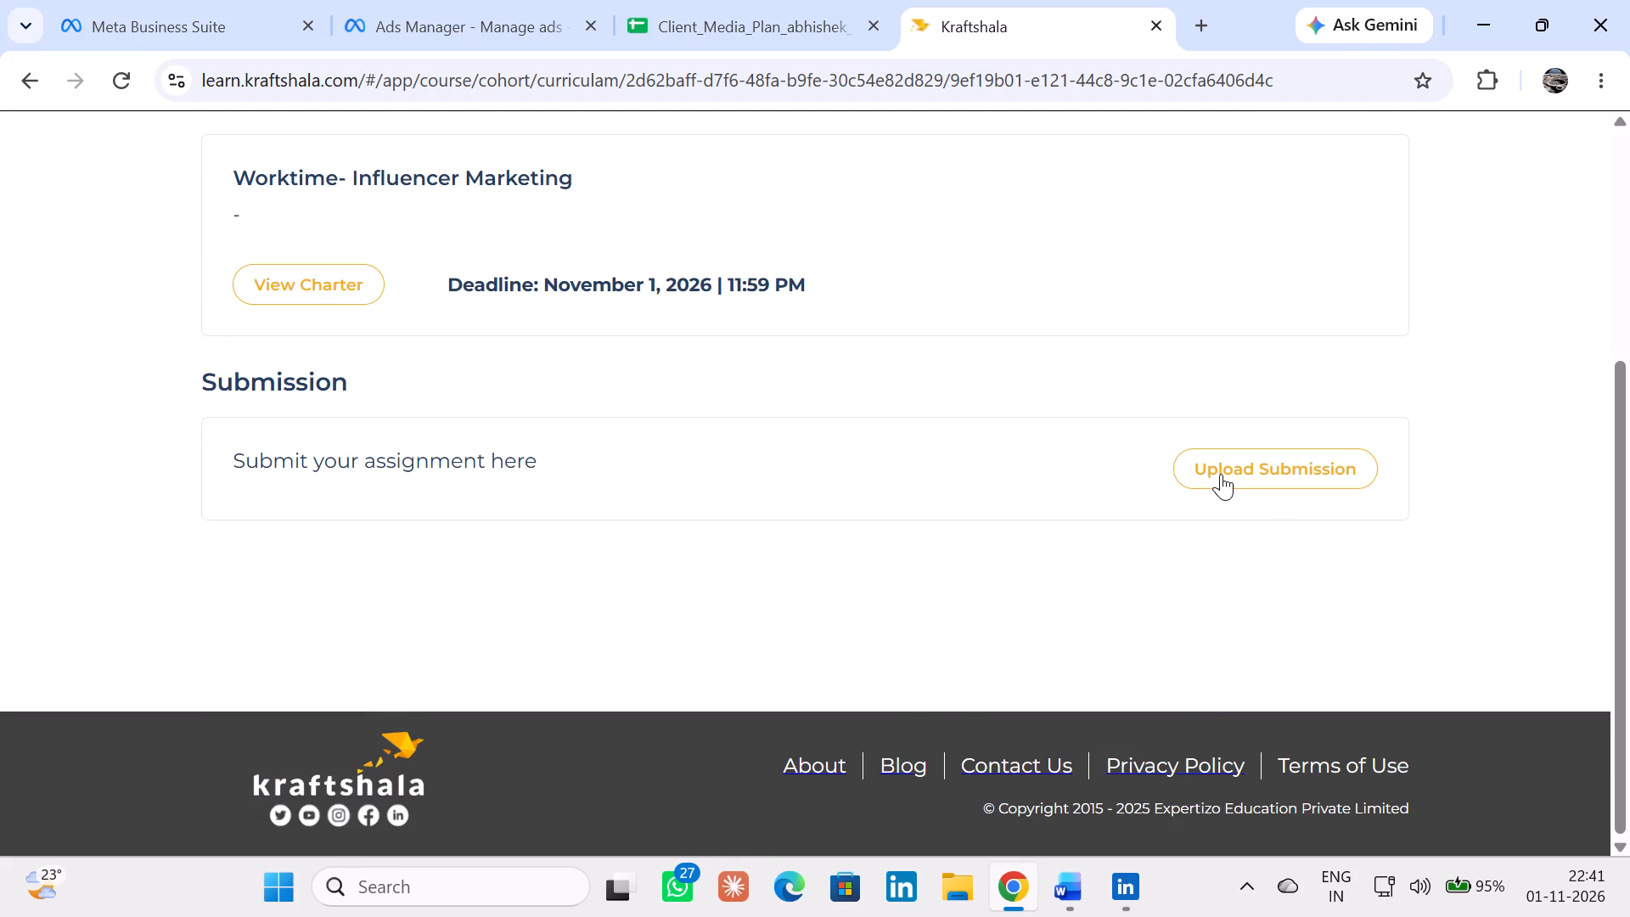
scroll(1221, 474, up, 3)
scroll(1221, 474, down, 4)
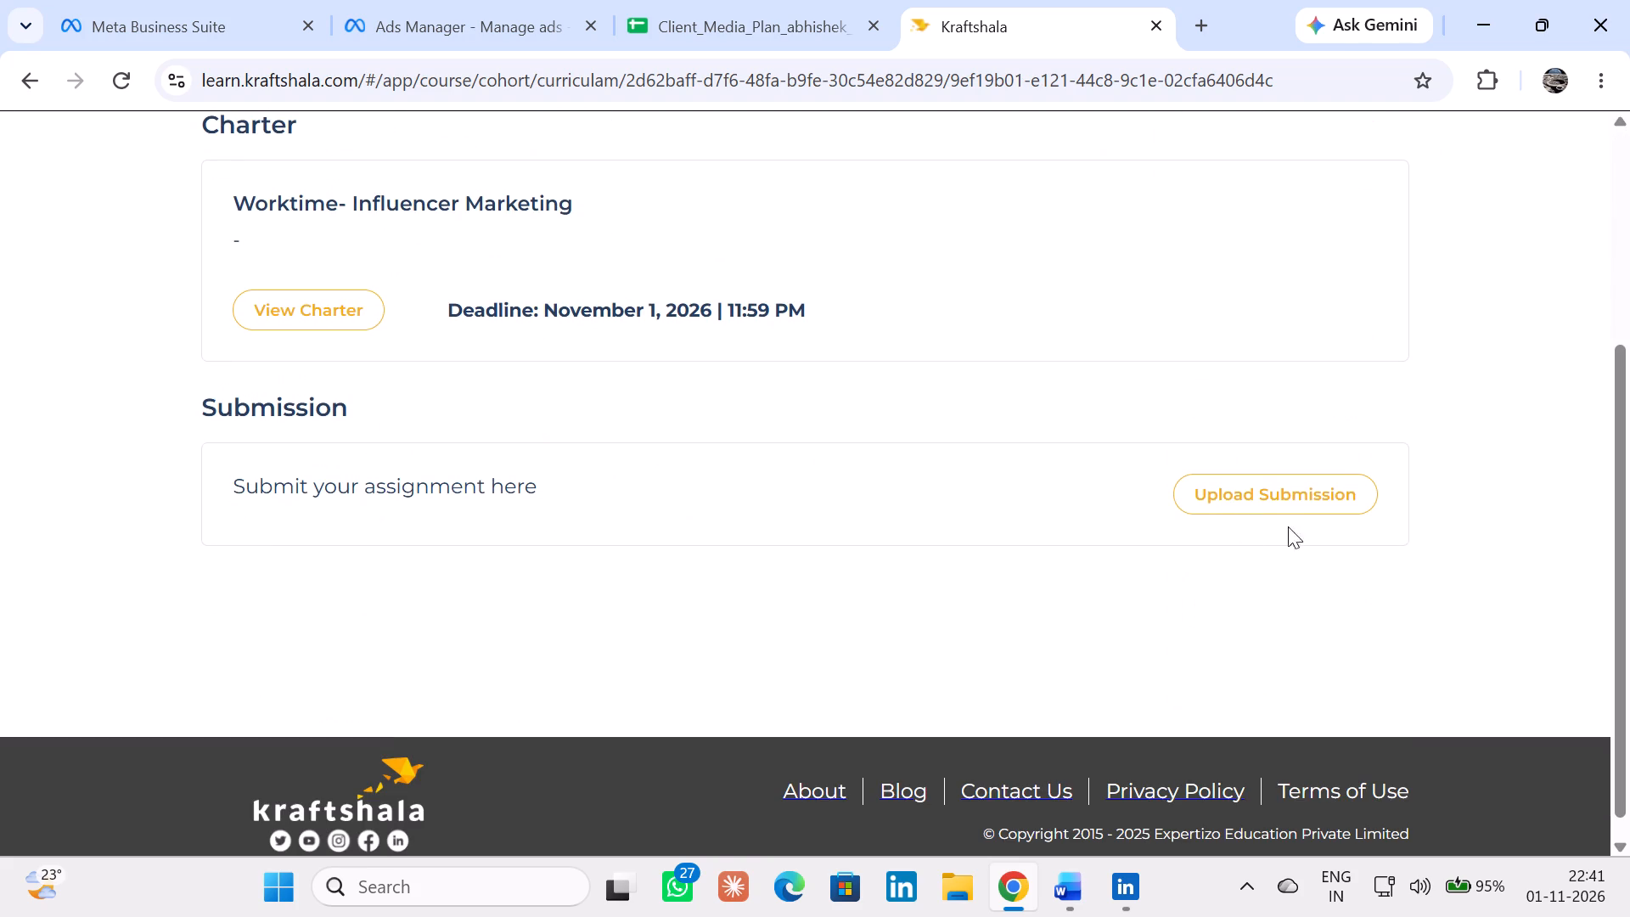
click(1279, 472)
click(1026, 471)
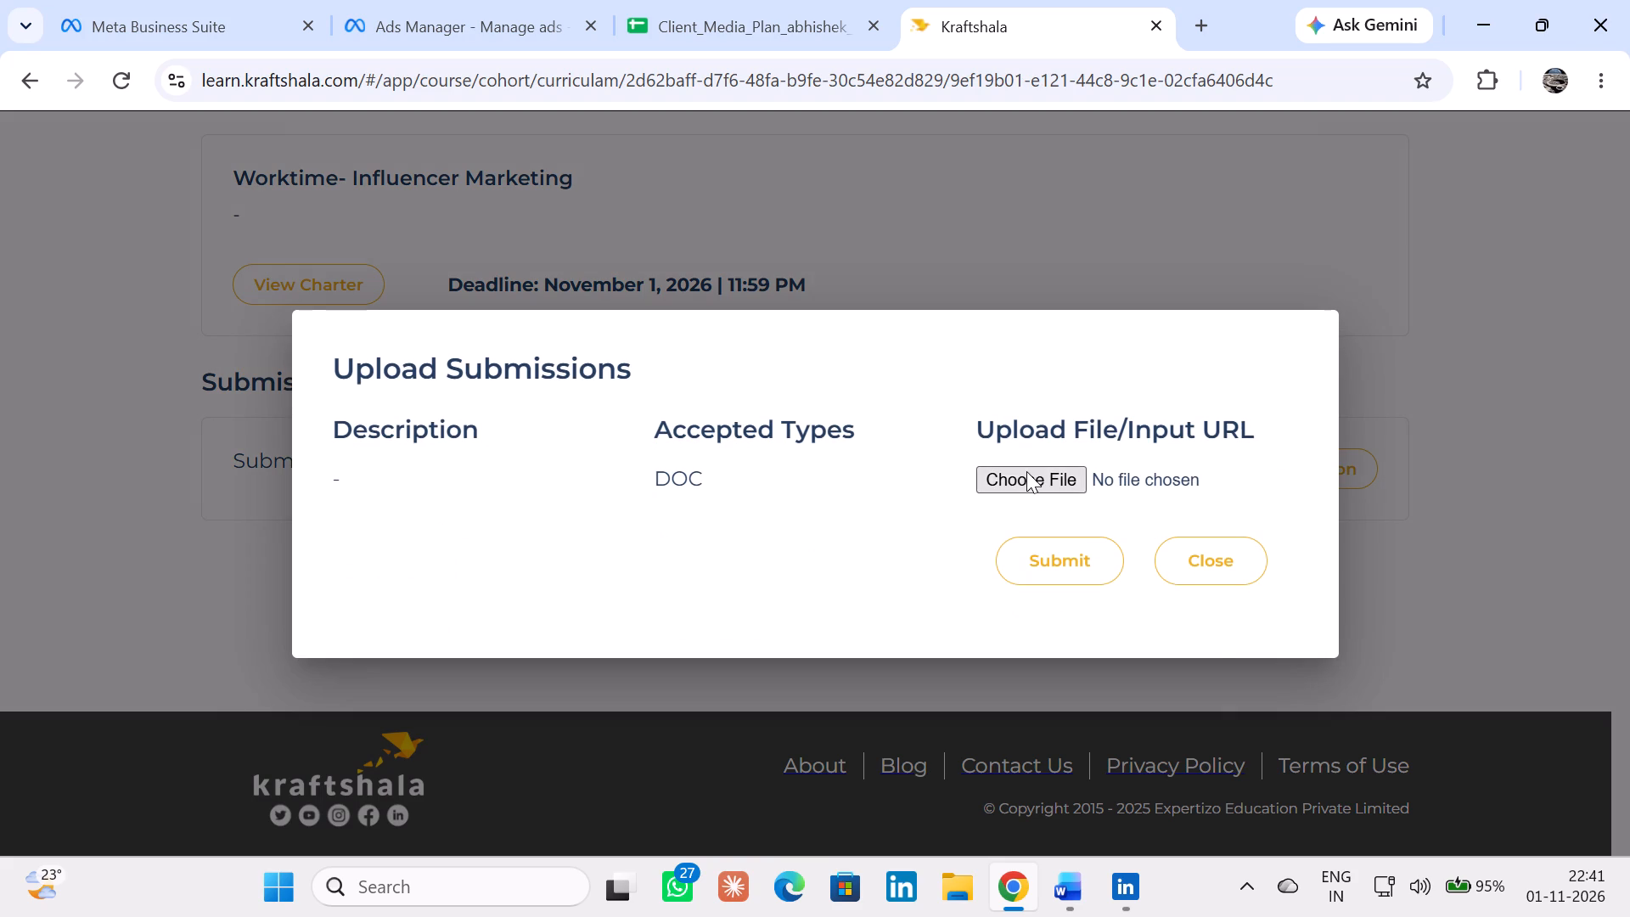
click(829, 465)
click(829, 465)
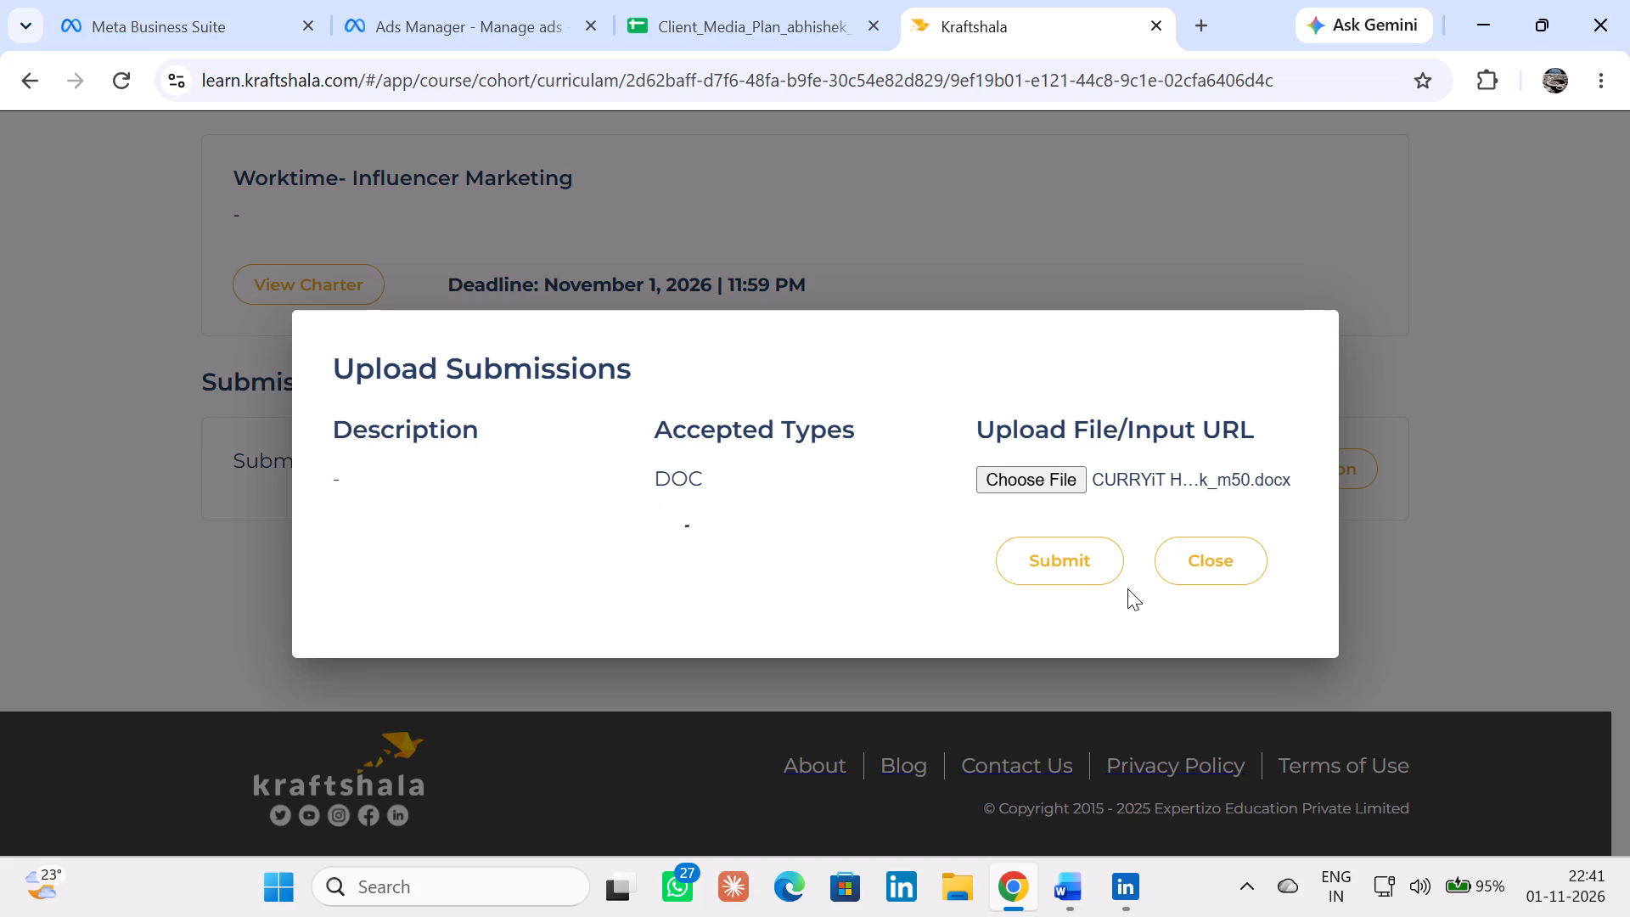
click(1088, 566)
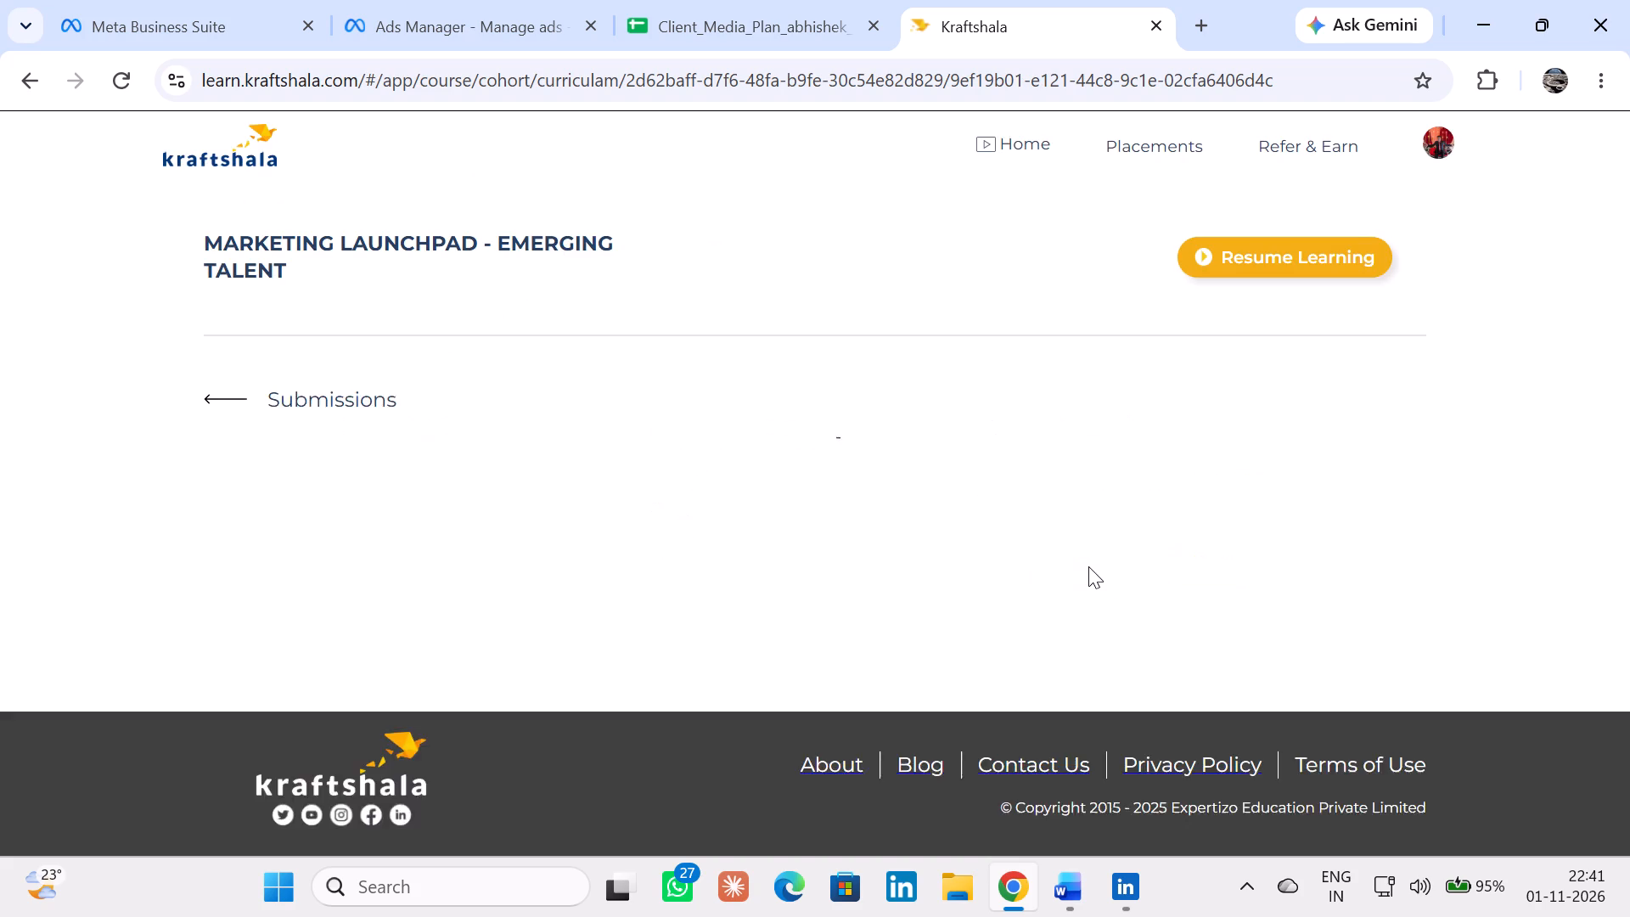
Check the uploaded file in the assignment's Submission section and return to the course dashboard.
scroll(1043, 609, down, 4)
scroll(744, 539, up, 3)
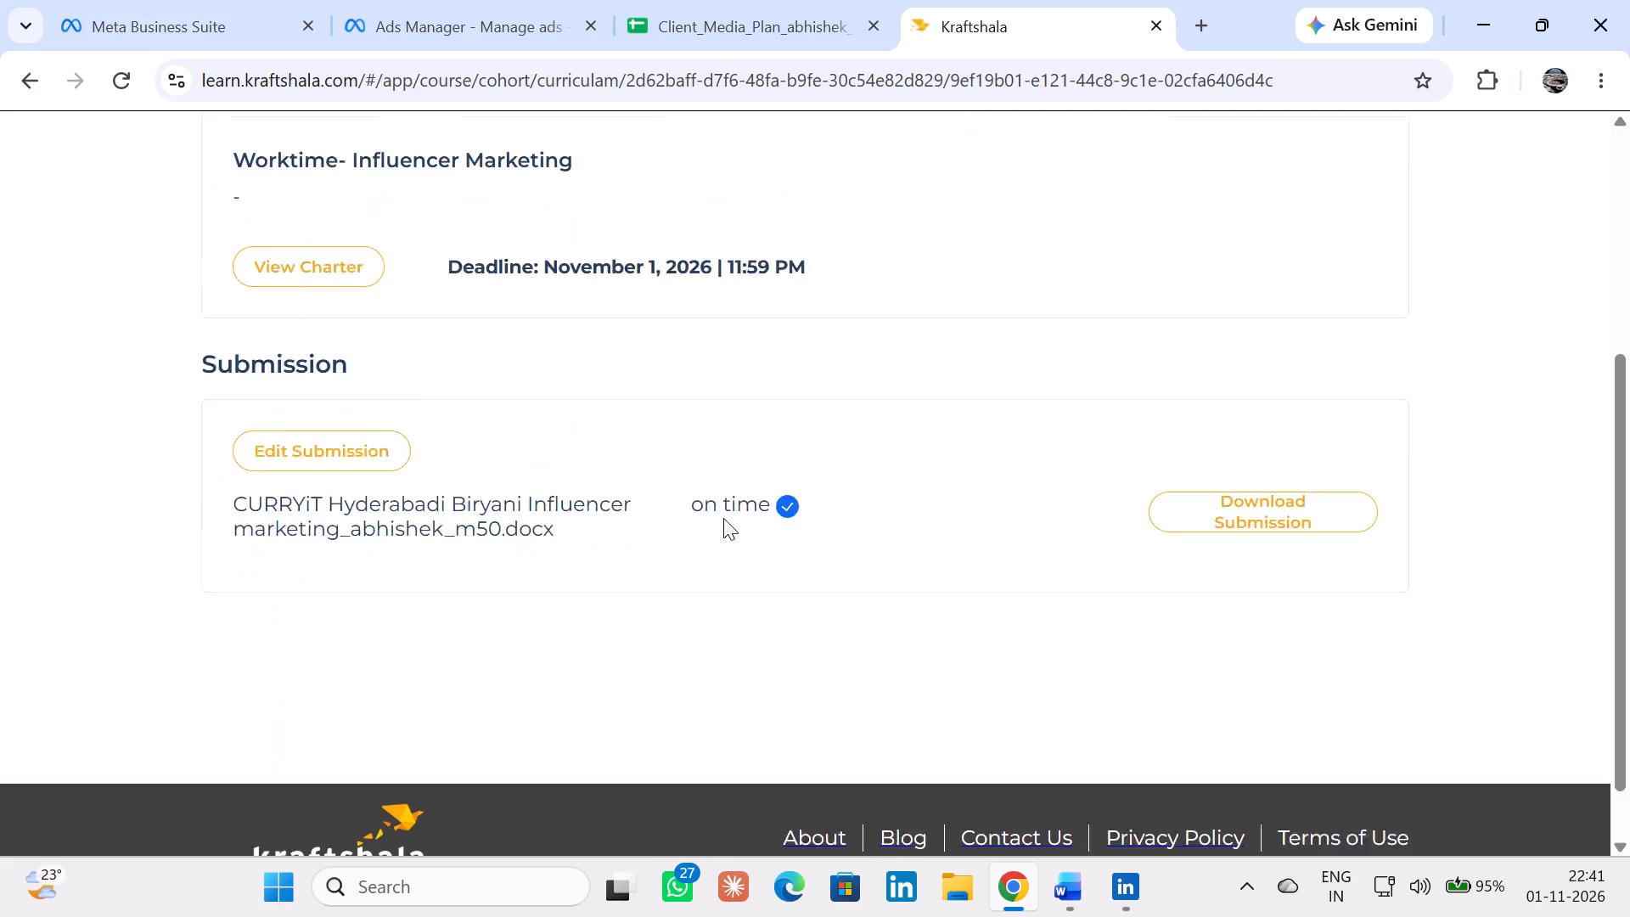
scroll(723, 518, up, 2)
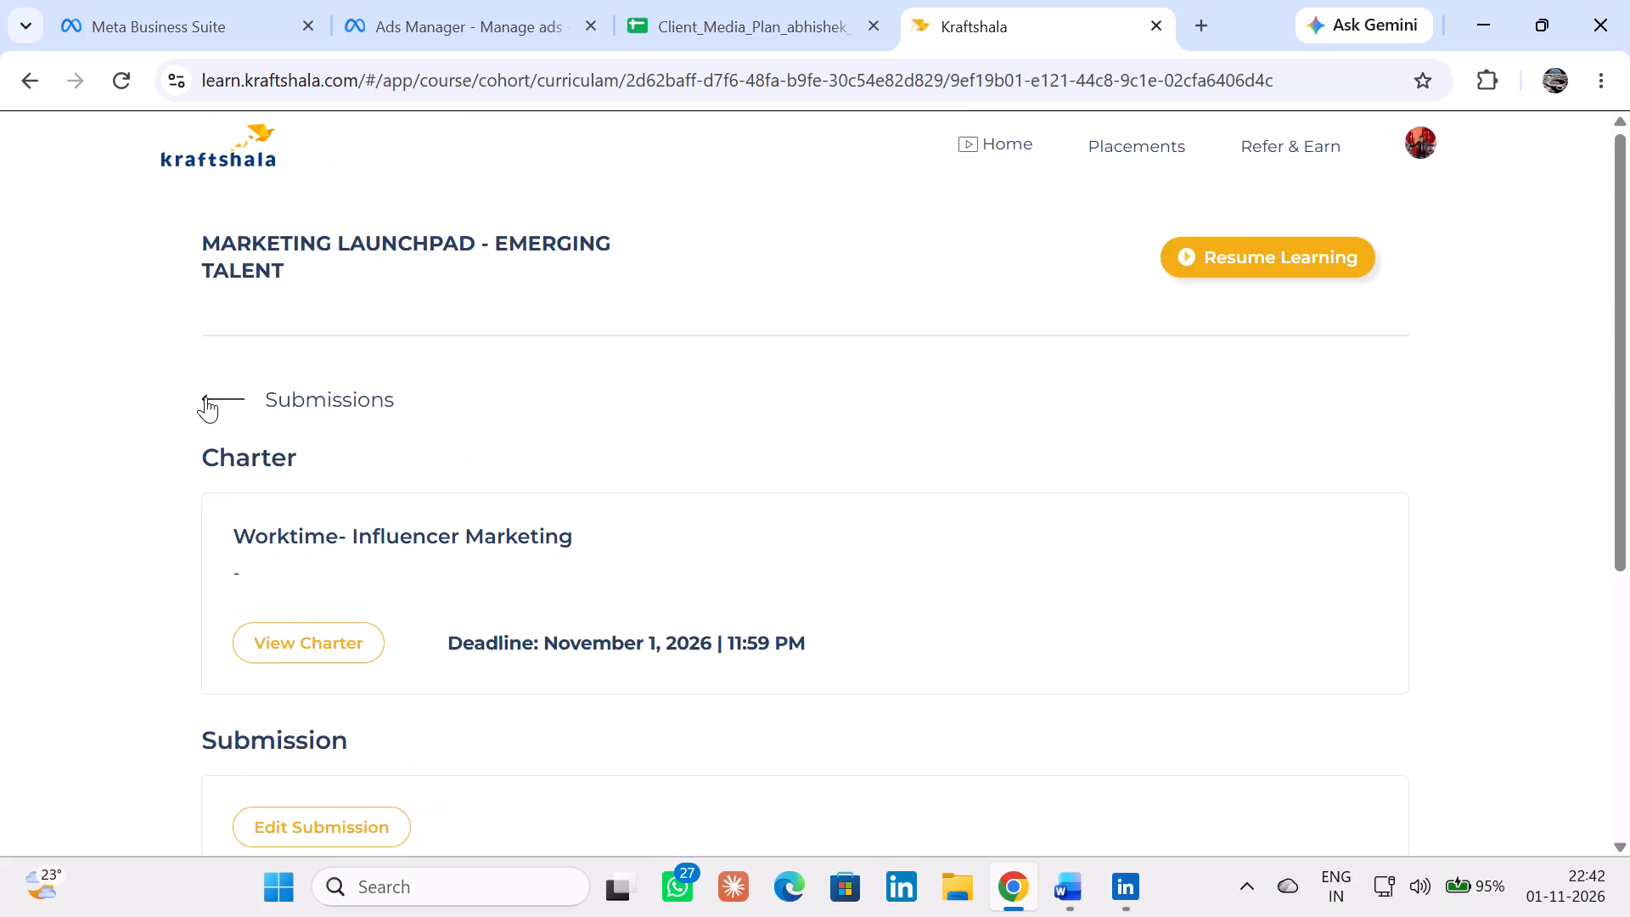
click(205, 397)
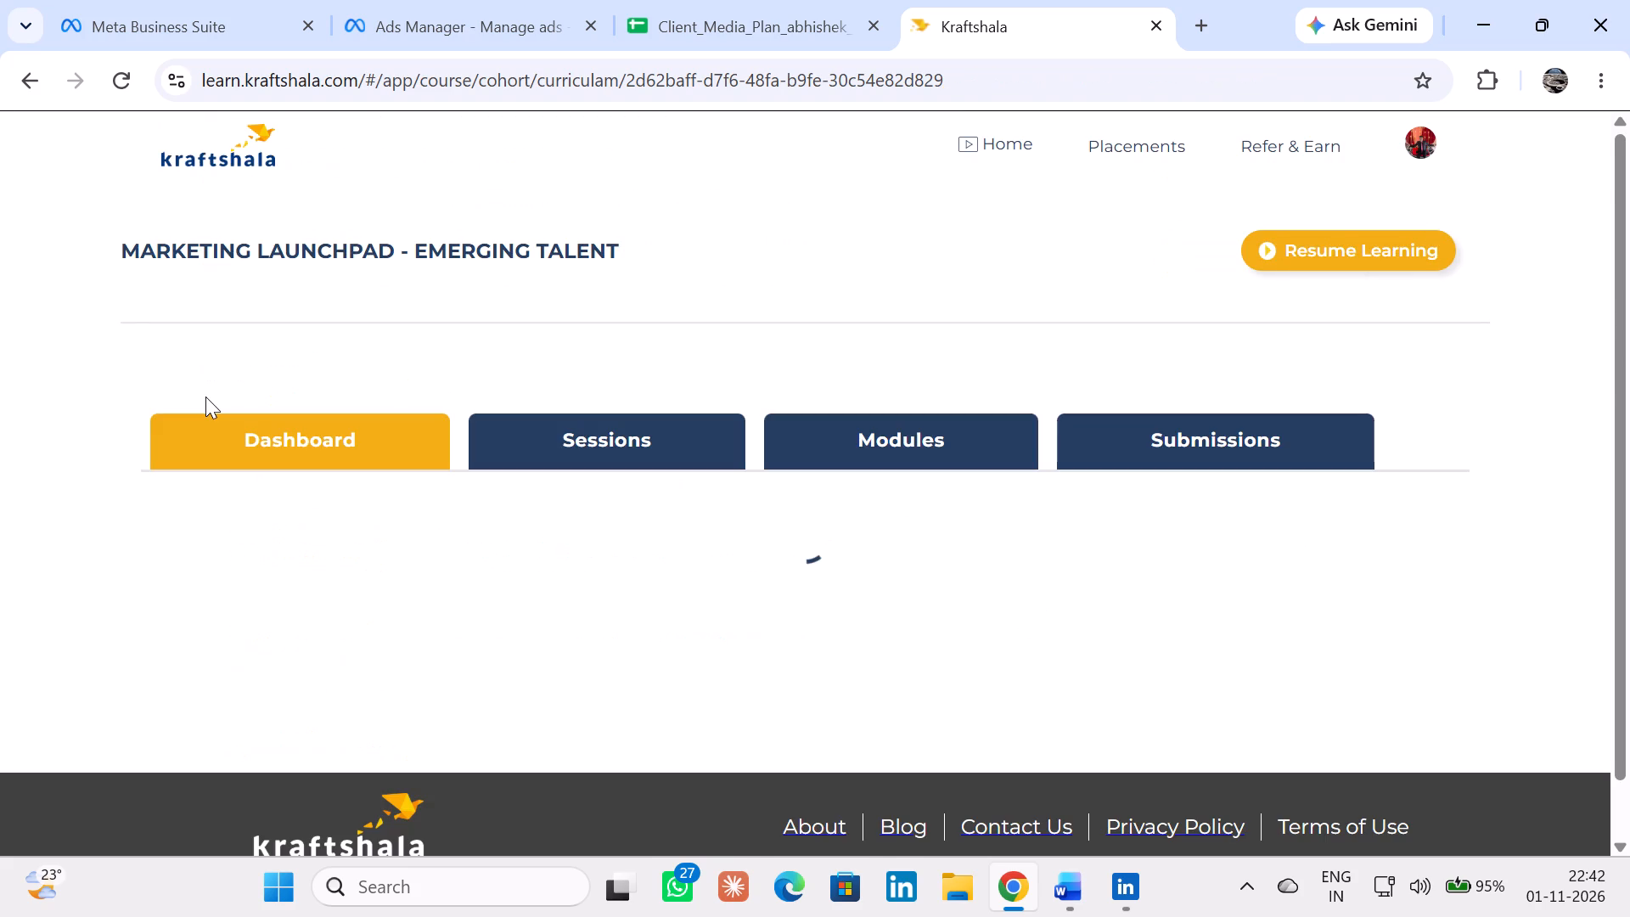
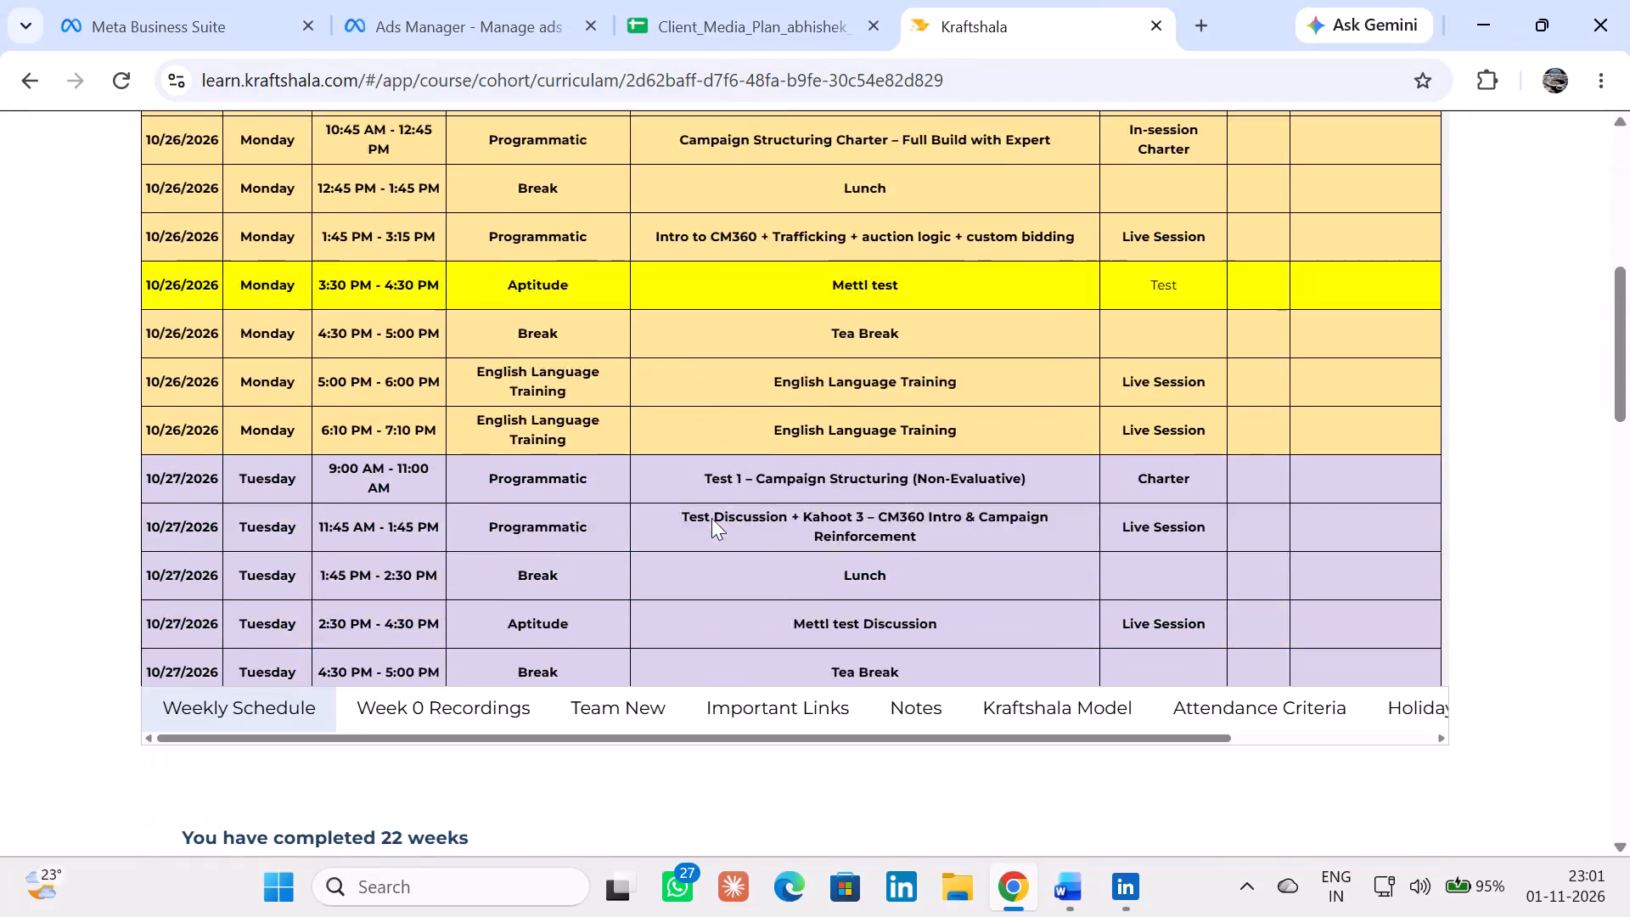
Expand the dashboard's Upcoming Deadlines list until all remaining assignments through November are loaded.
scroll(710, 560, down, 5)
scroll(143, 700, down, 10)
scroll(188, 677, up, 3)
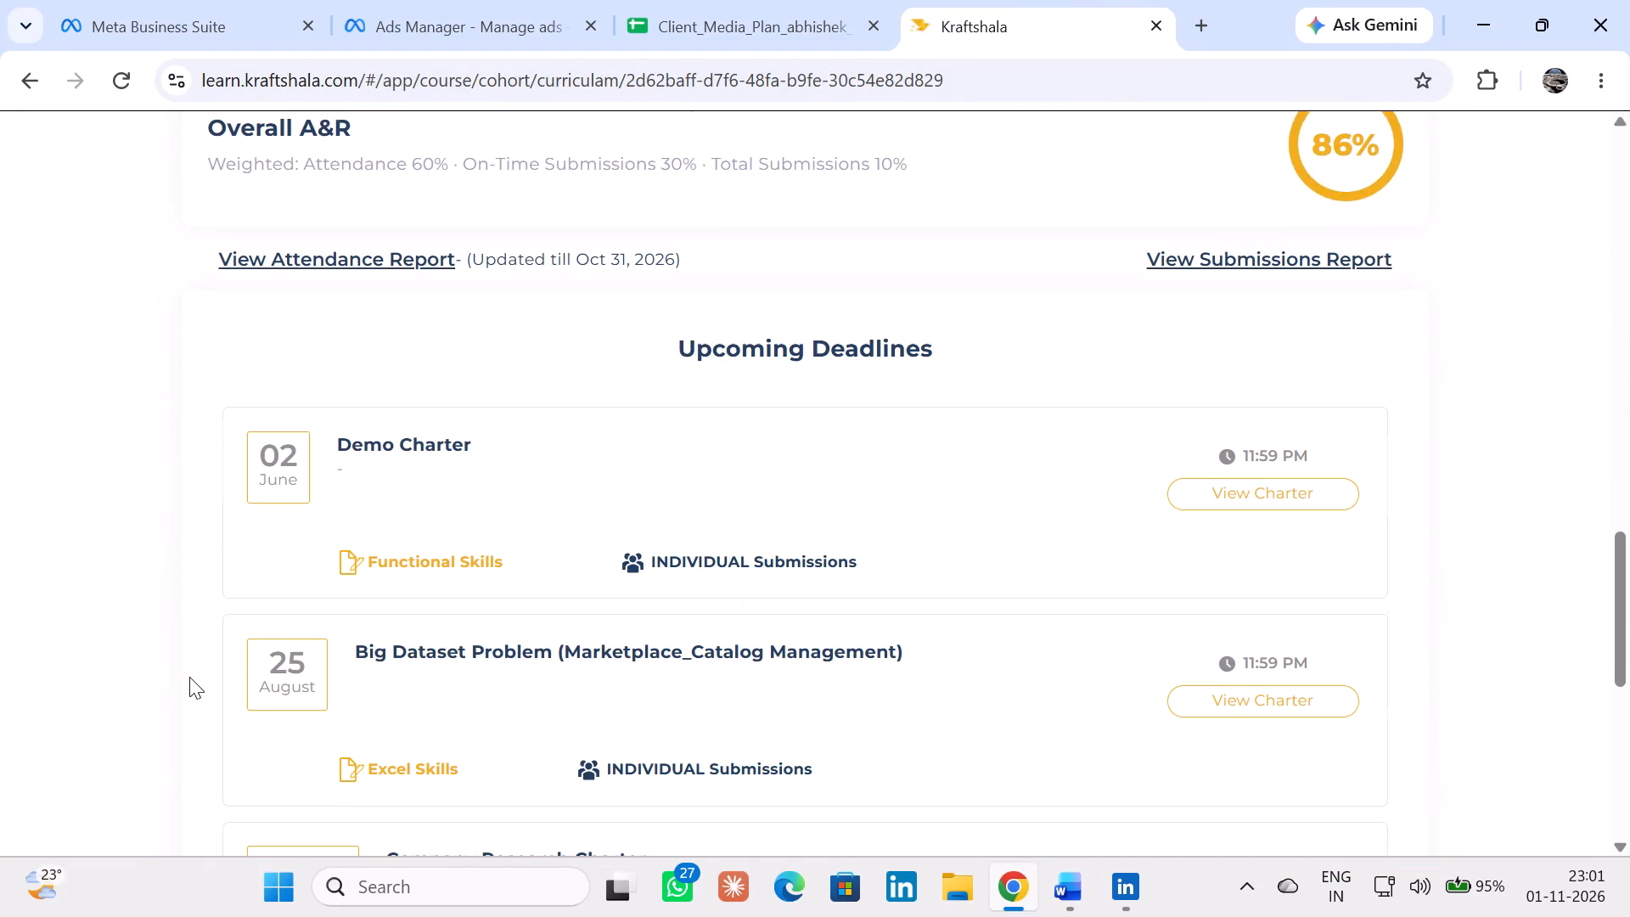
scroll(189, 677, up, 2)
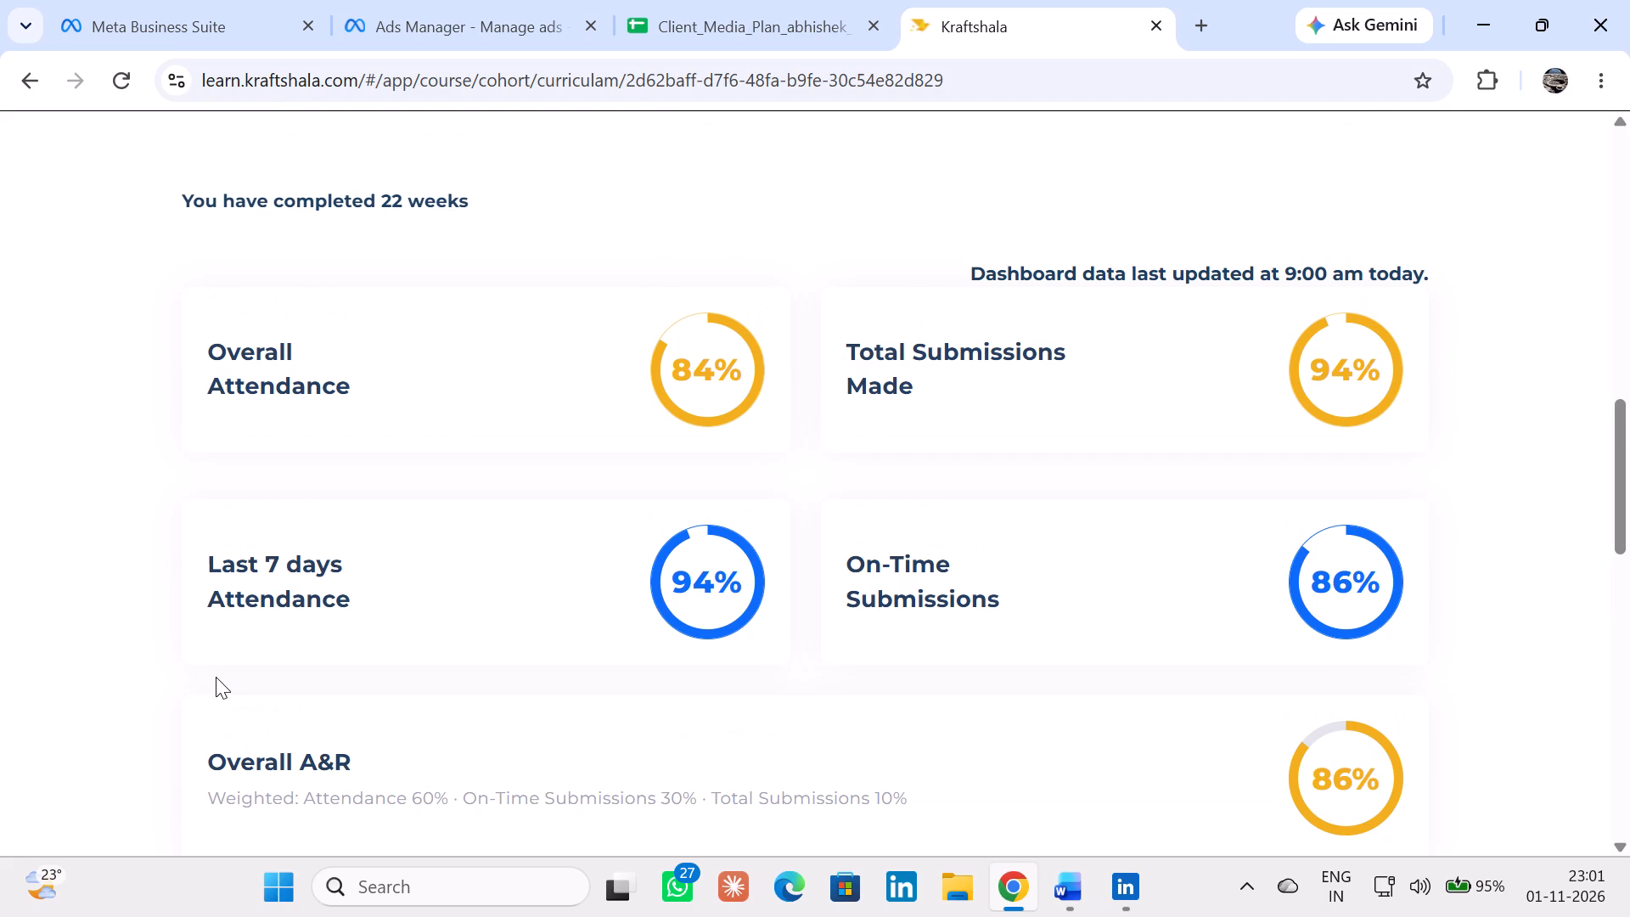
scroll(236, 639, down, 3)
scroll(365, 592, down, 4)
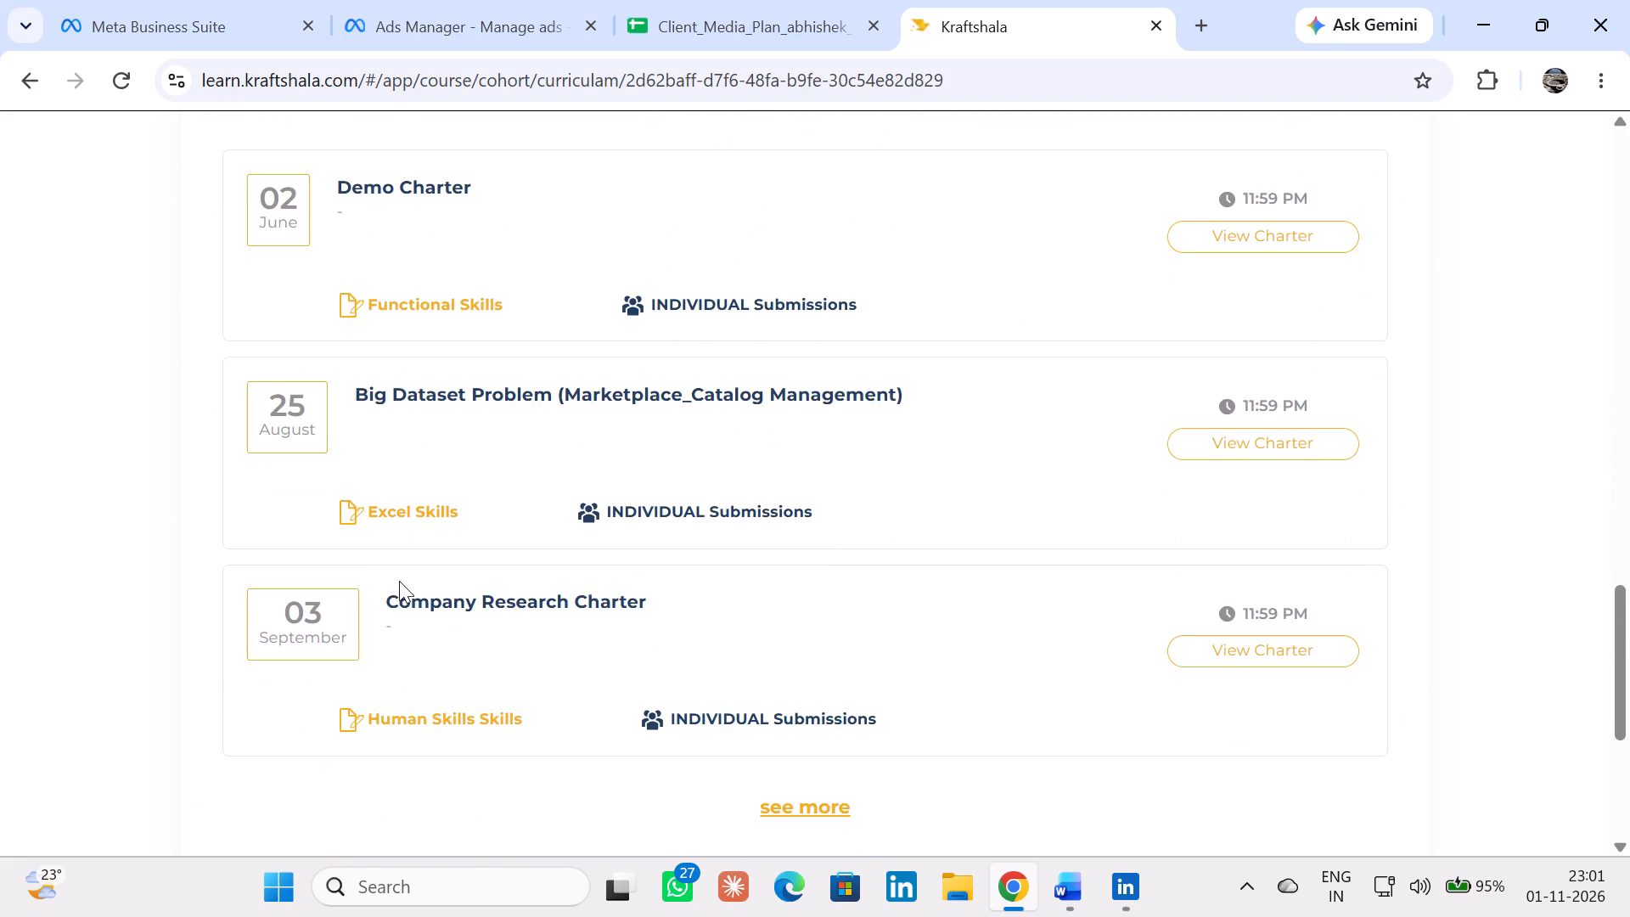
scroll(396, 595, down, 3)
click(768, 442)
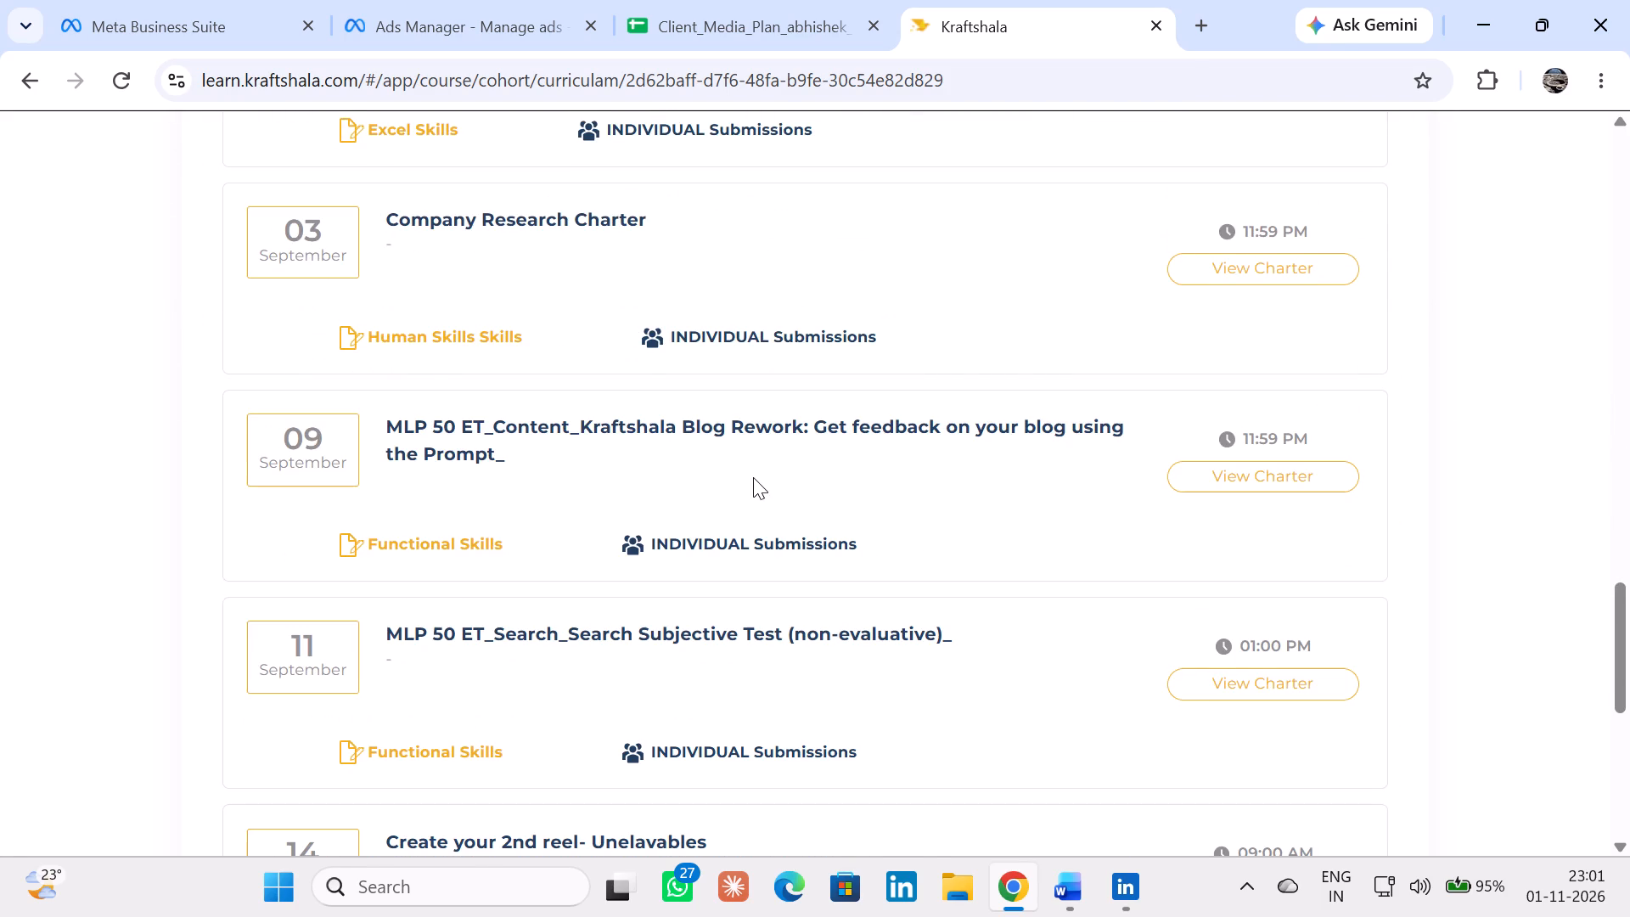
scroll(852, 388, down, 8)
click(784, 381)
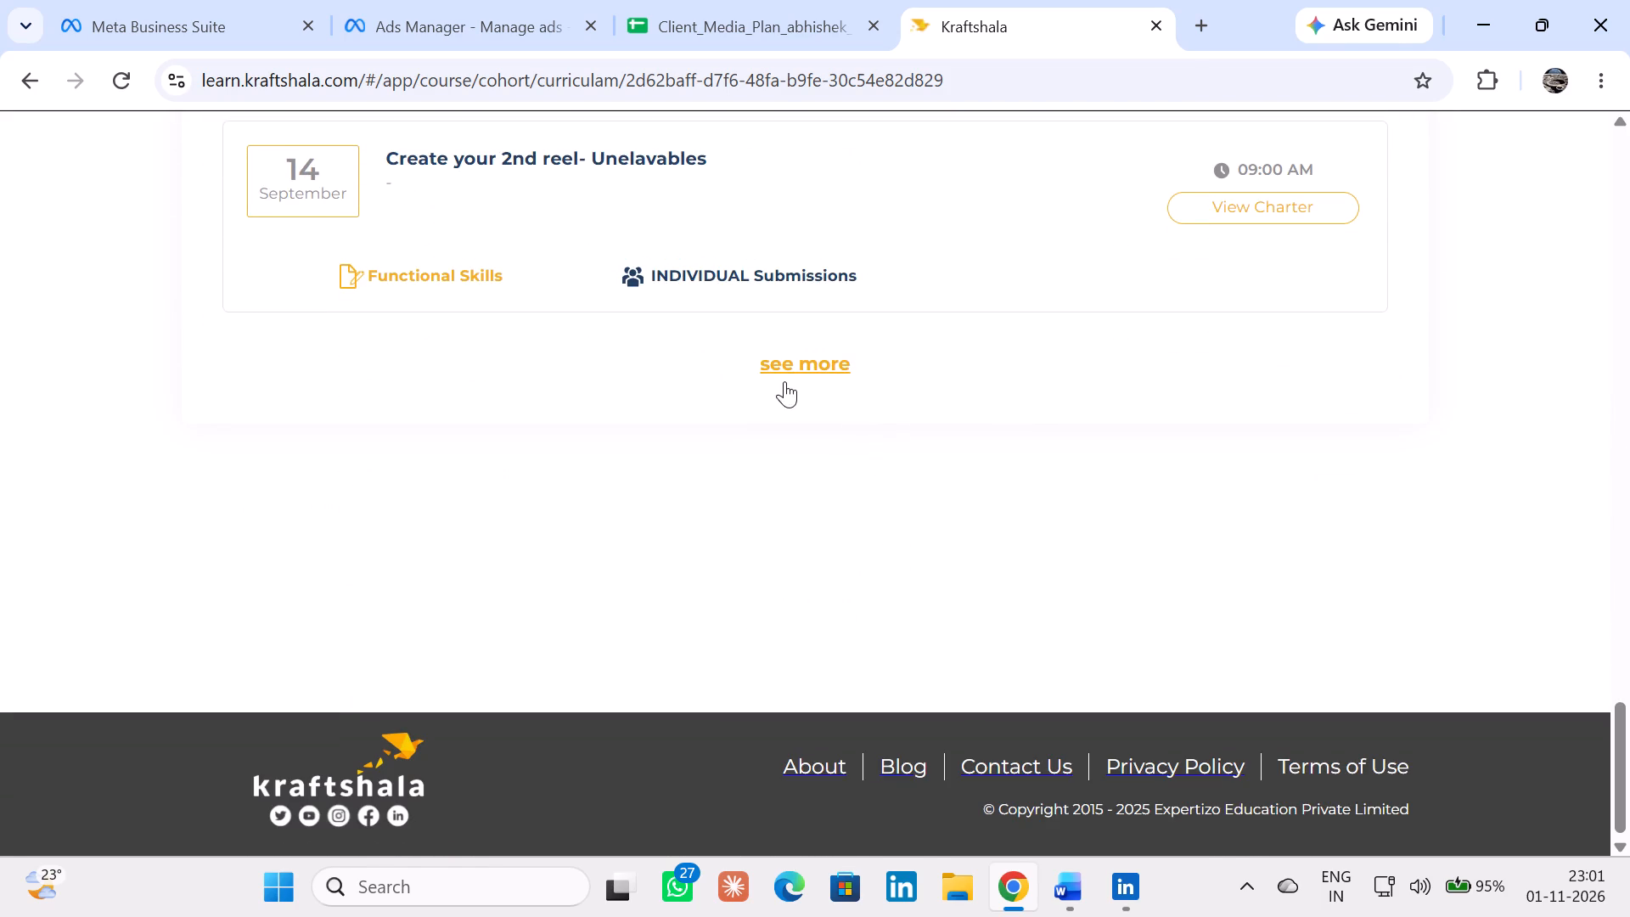
scroll(784, 381, down, 4)
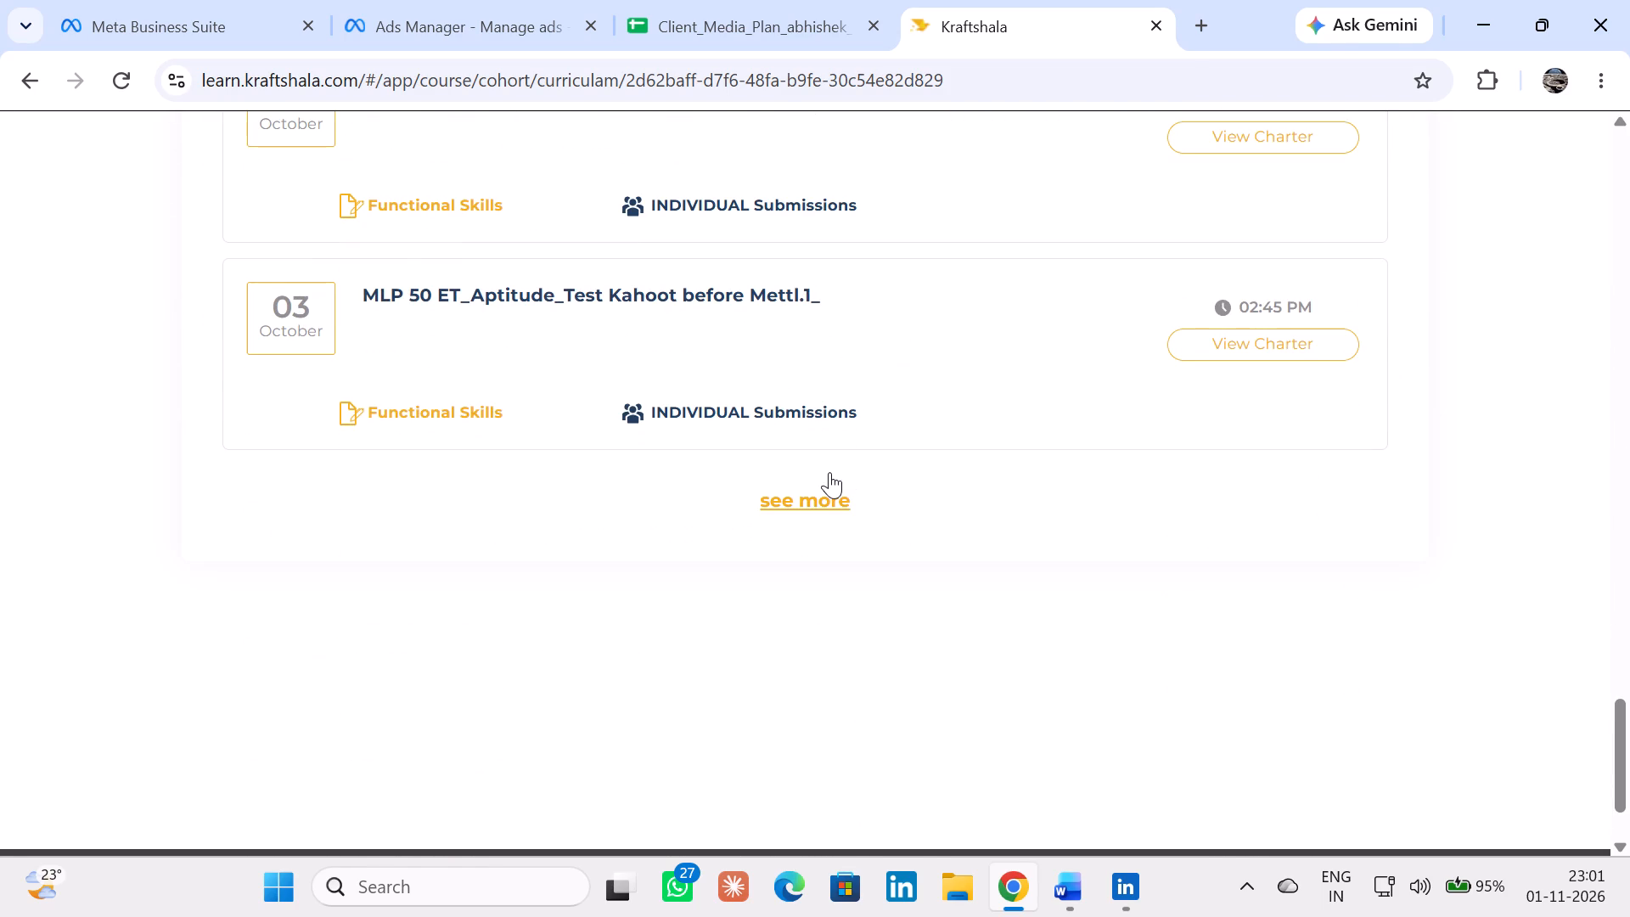
click(829, 472)
scroll(829, 470, down, 4)
click(839, 595)
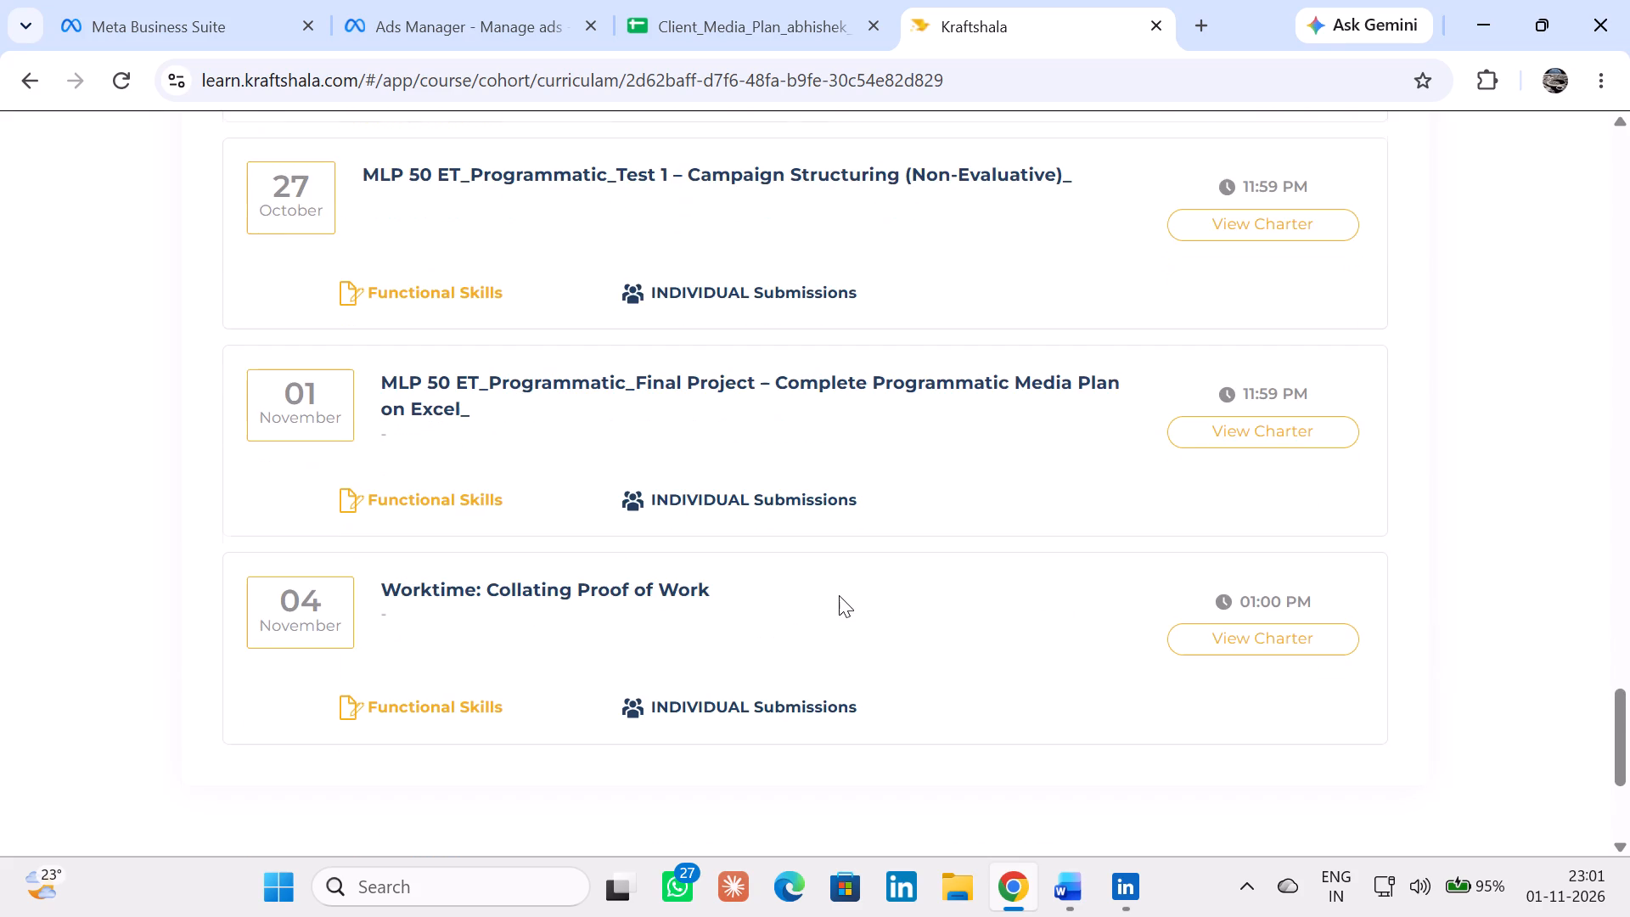
scroll(838, 594, down, 1)
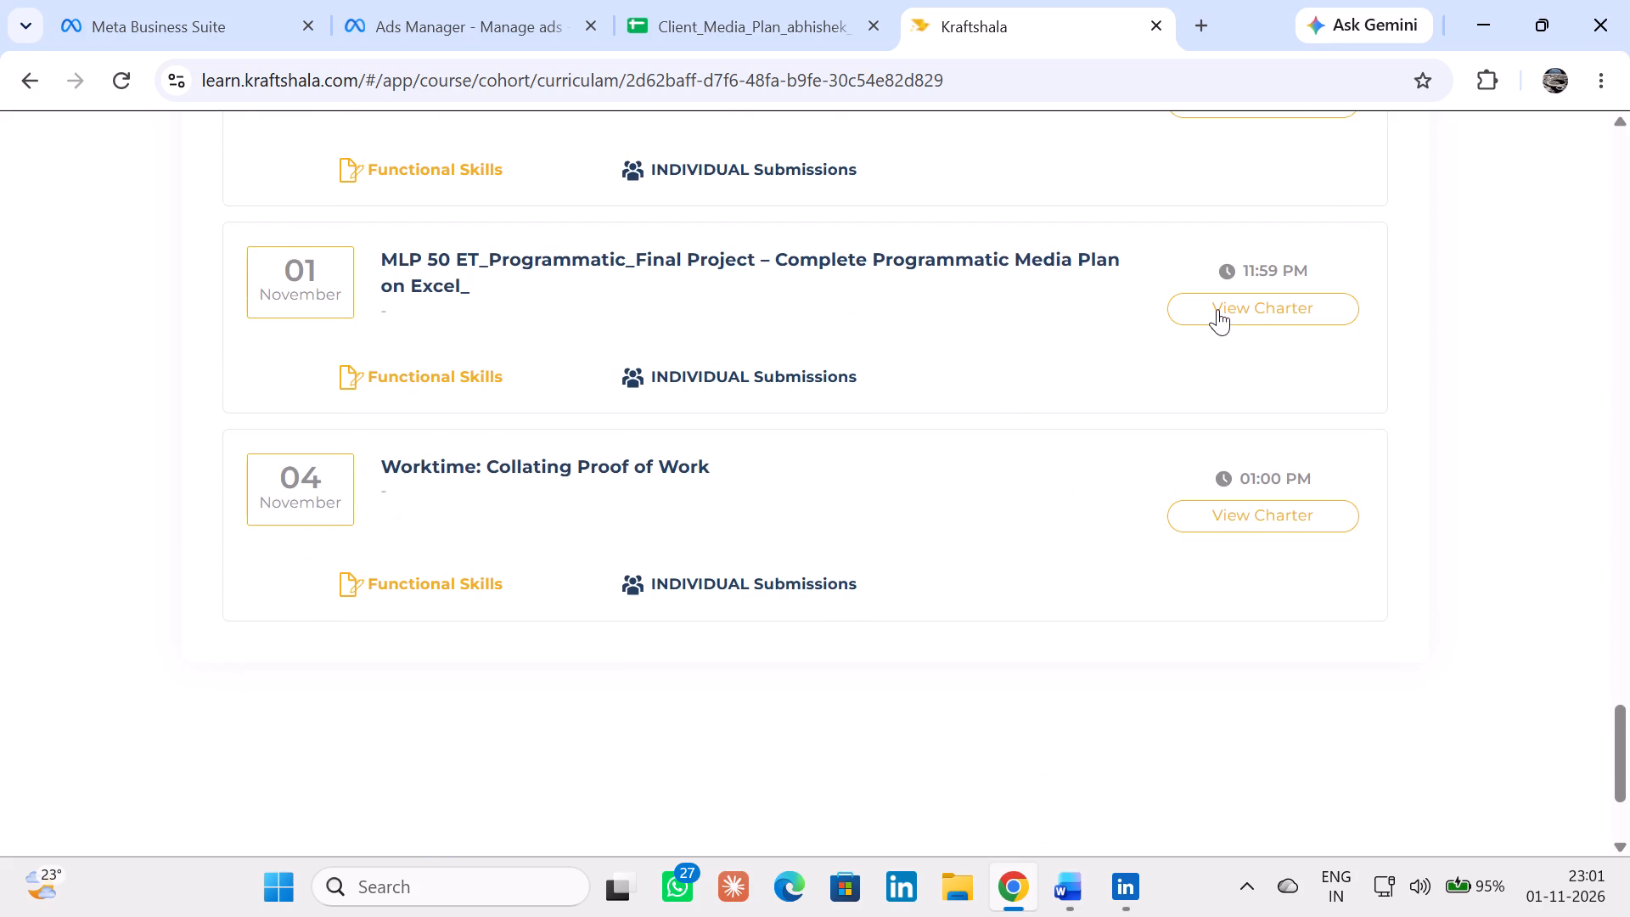
Open Charter 1 of the "MLP 50 ET_Programmatic_Final Project – Complete Programmatic Media Plan on Excel_" assignment due 1 November.
click(1217, 309)
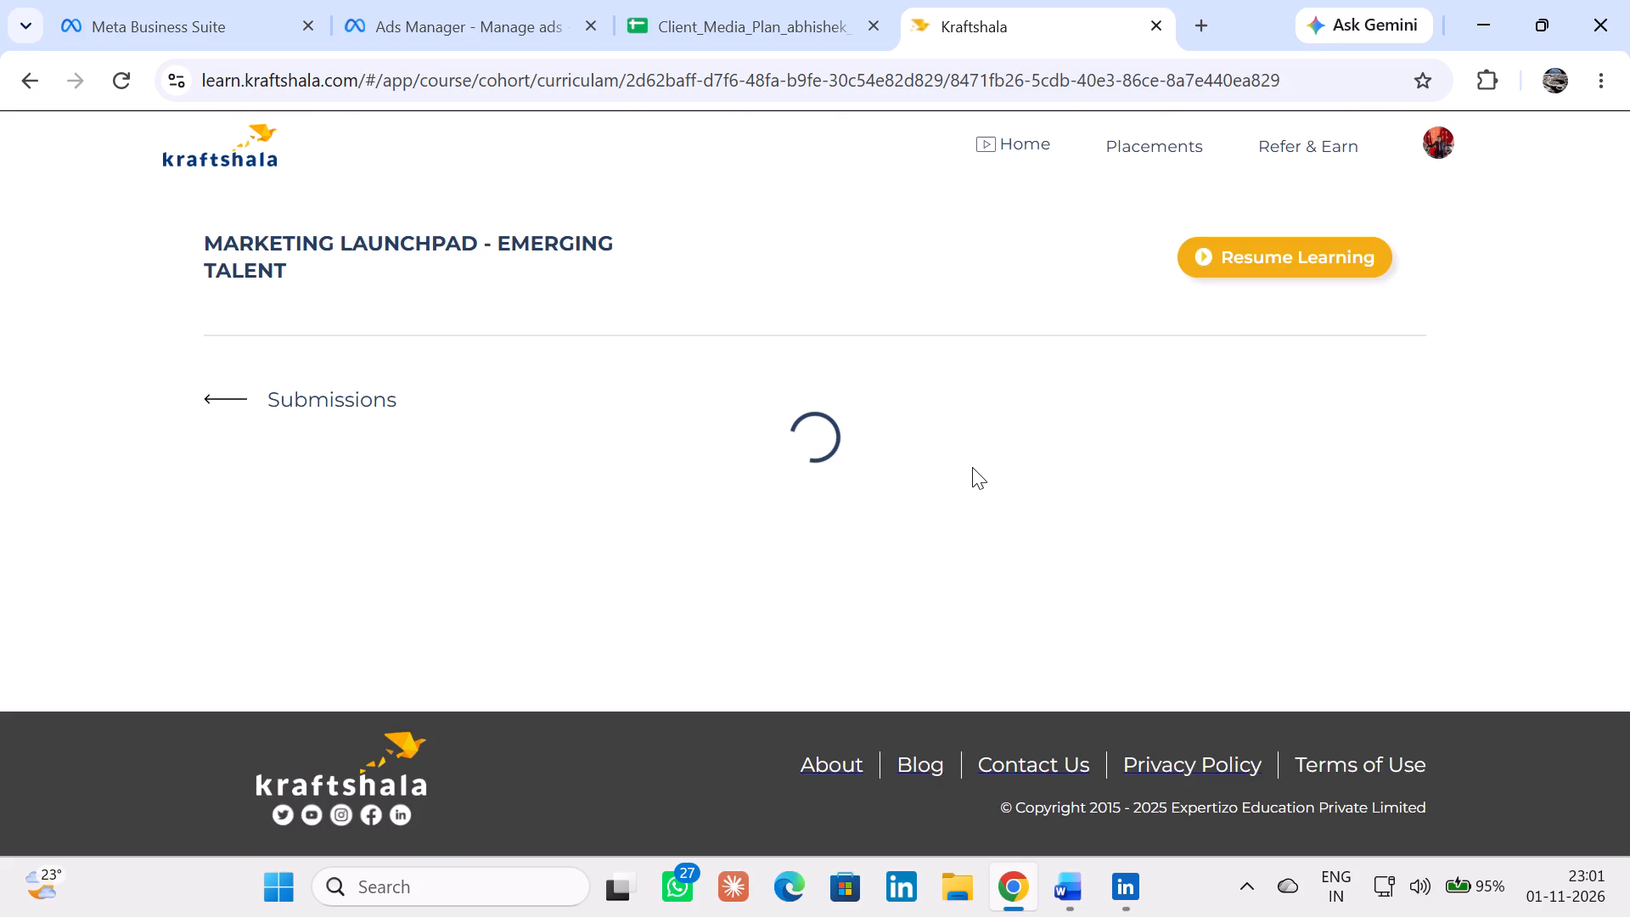
click(338, 635)
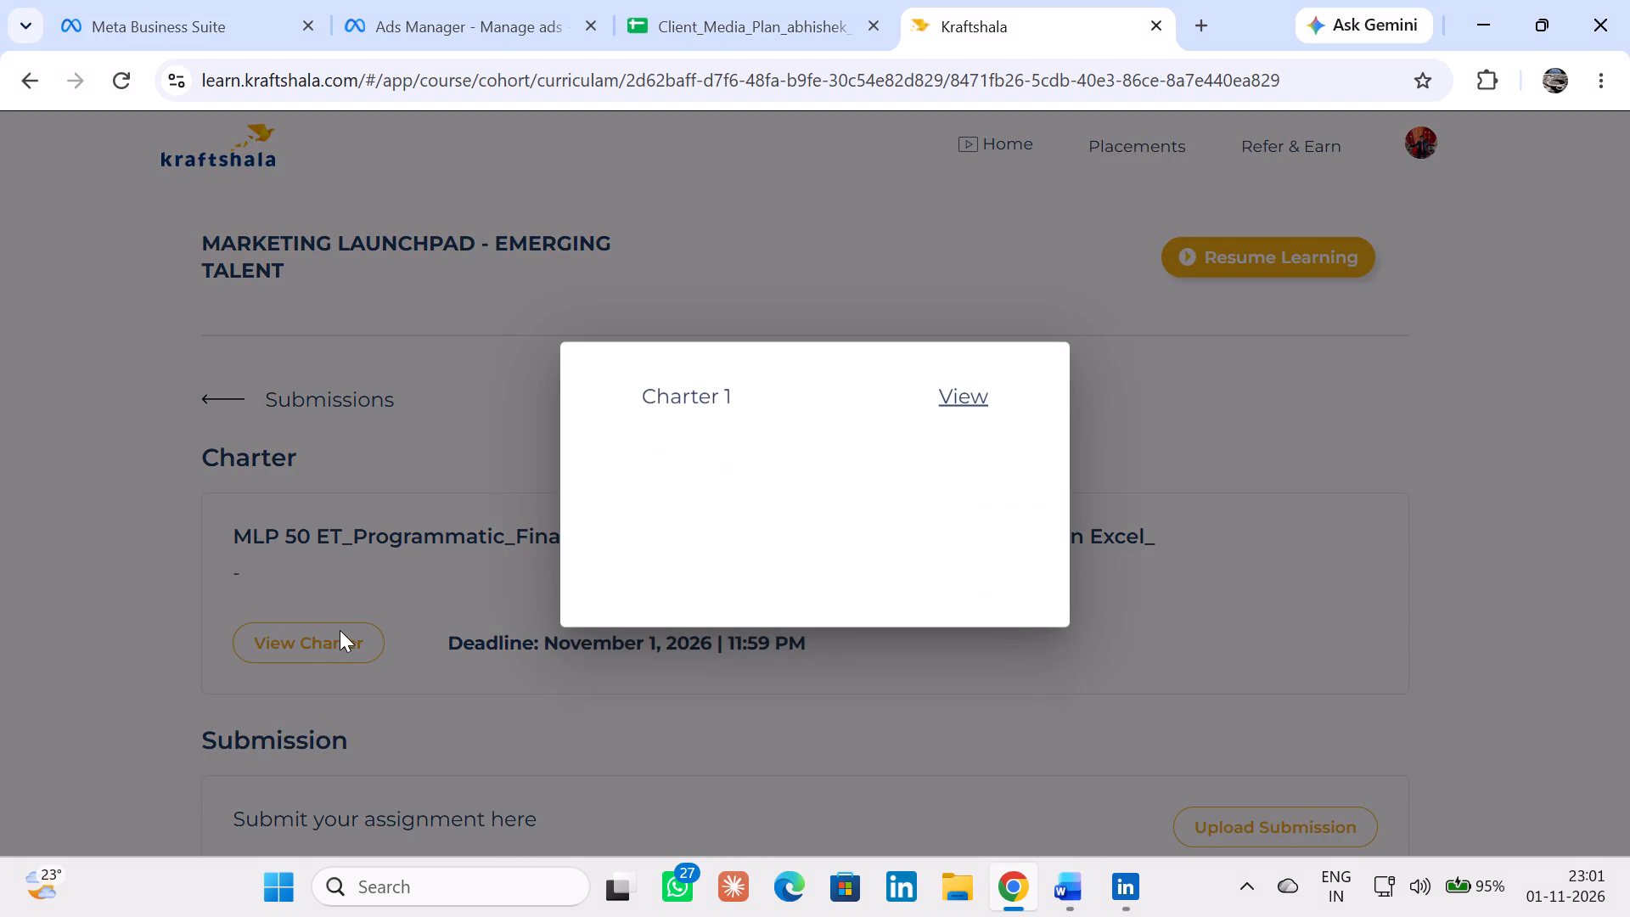
click(970, 388)
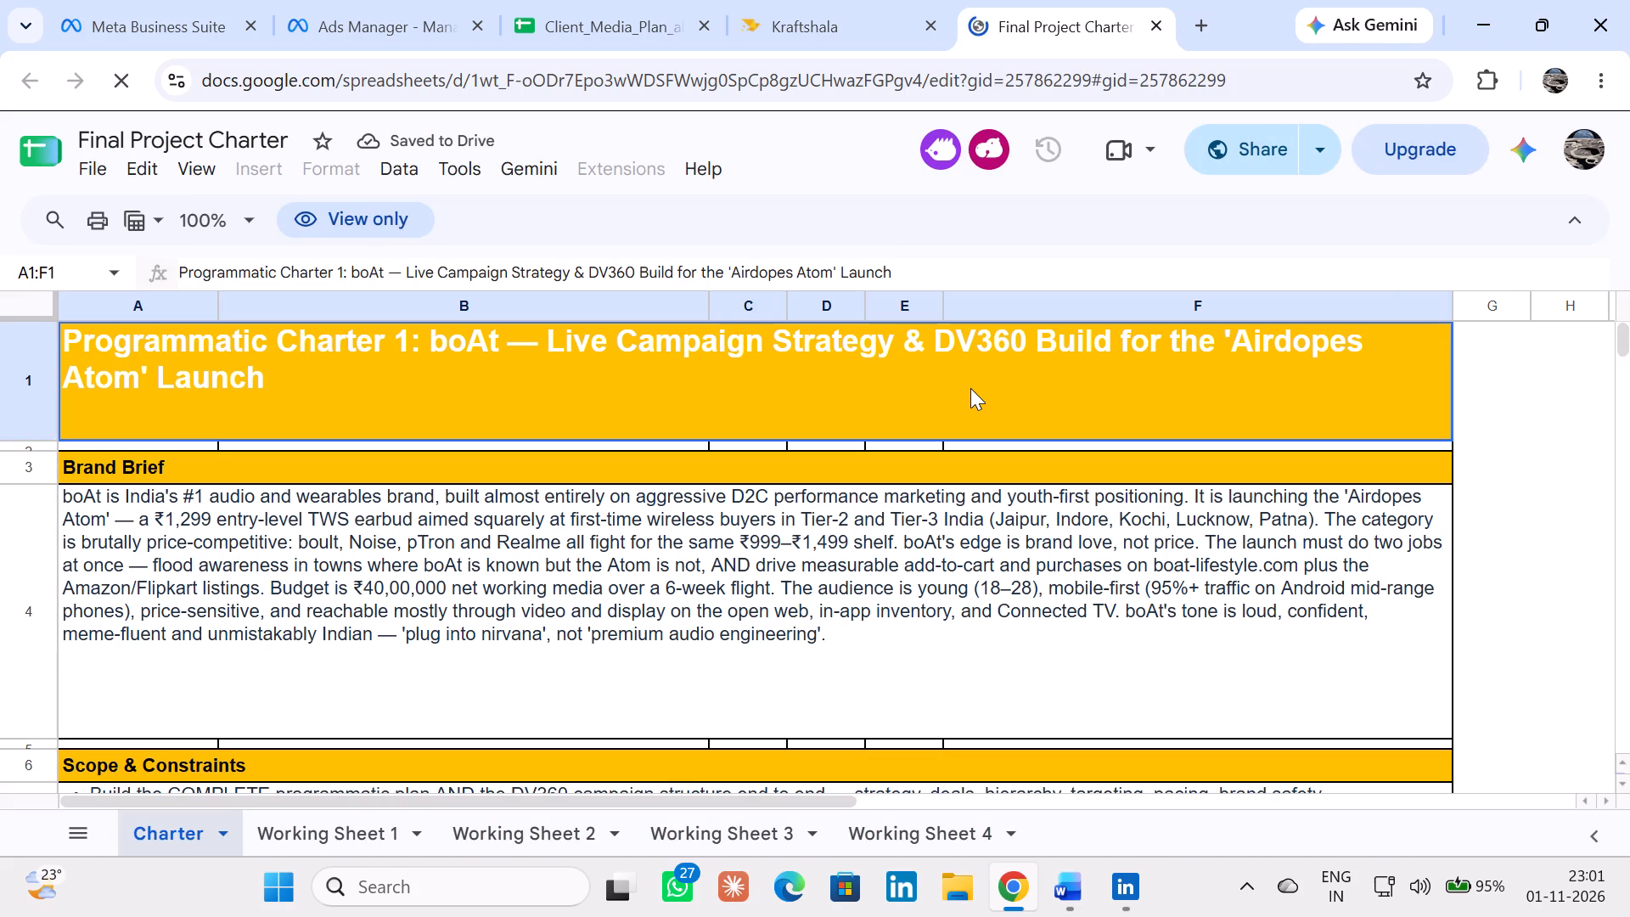
Read the Charter sheet's brand brief, scope and constraints, task steps and submission instructions for the boAt Airdopes Atom project.
scroll(970, 388, down, 1)
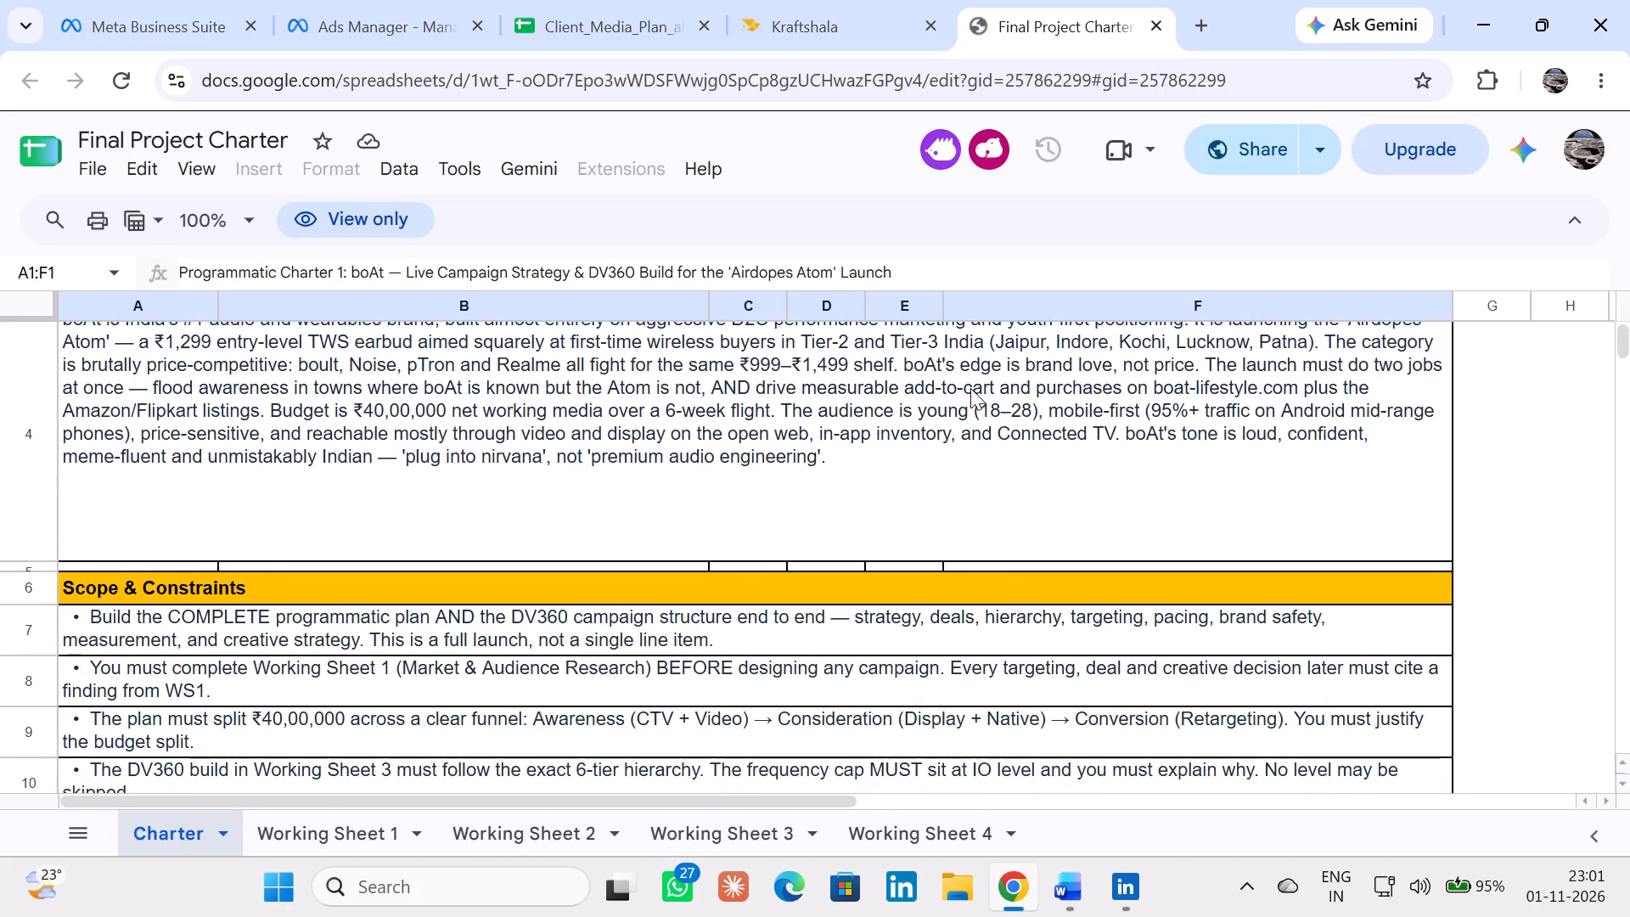
scroll(970, 388, down, 6)
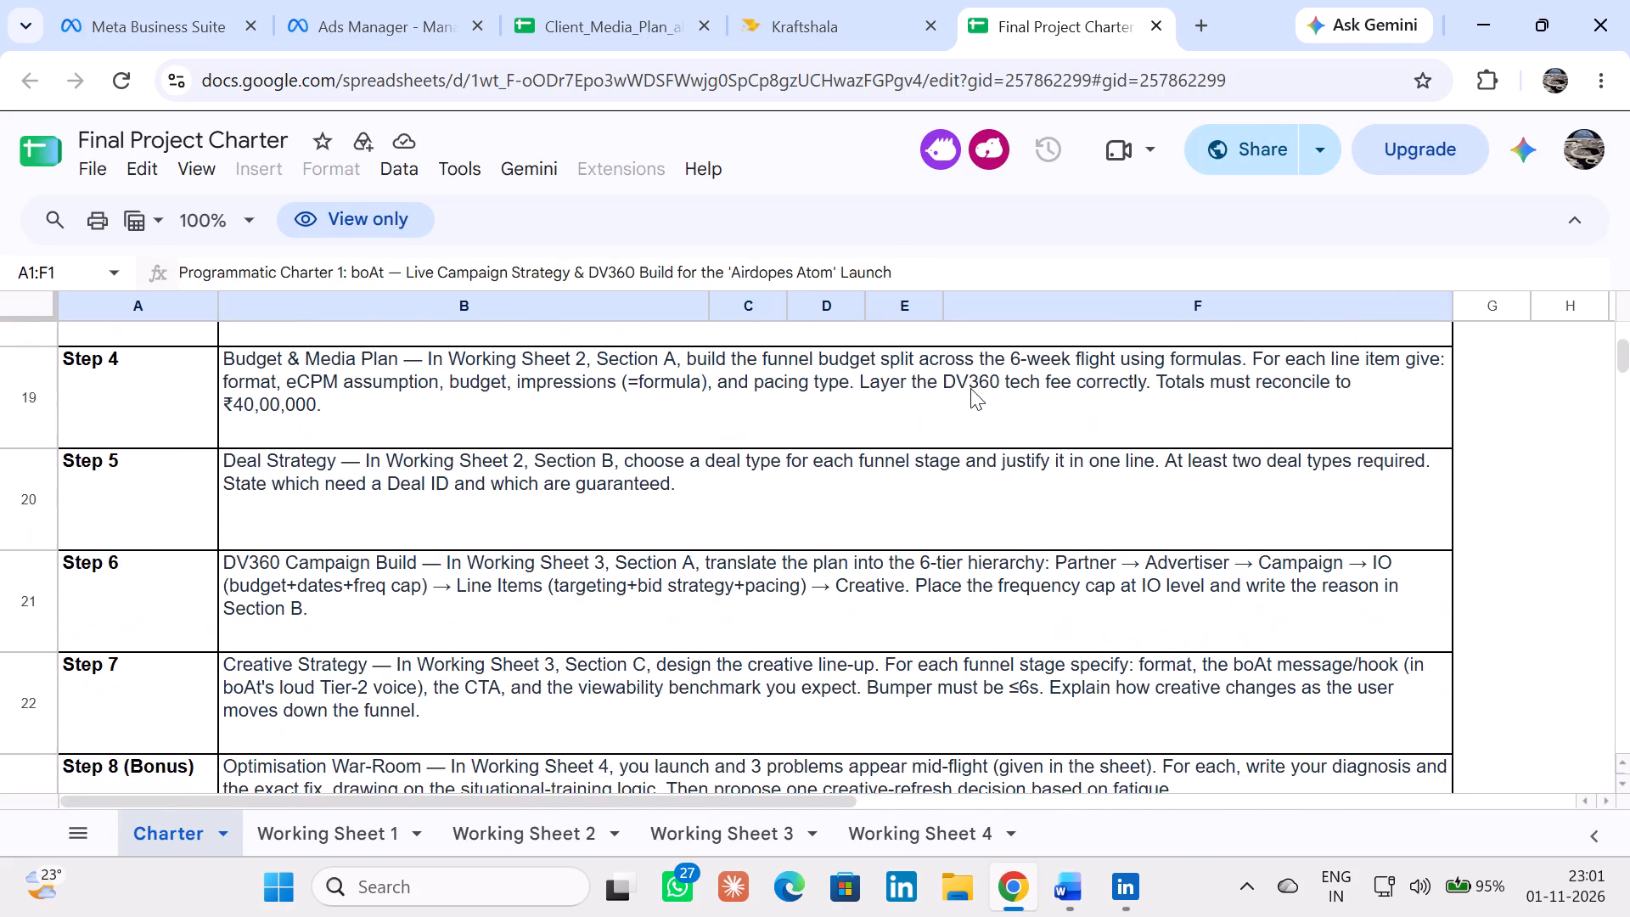
scroll(970, 388, down, 6)
scroll(970, 388, up, 3)
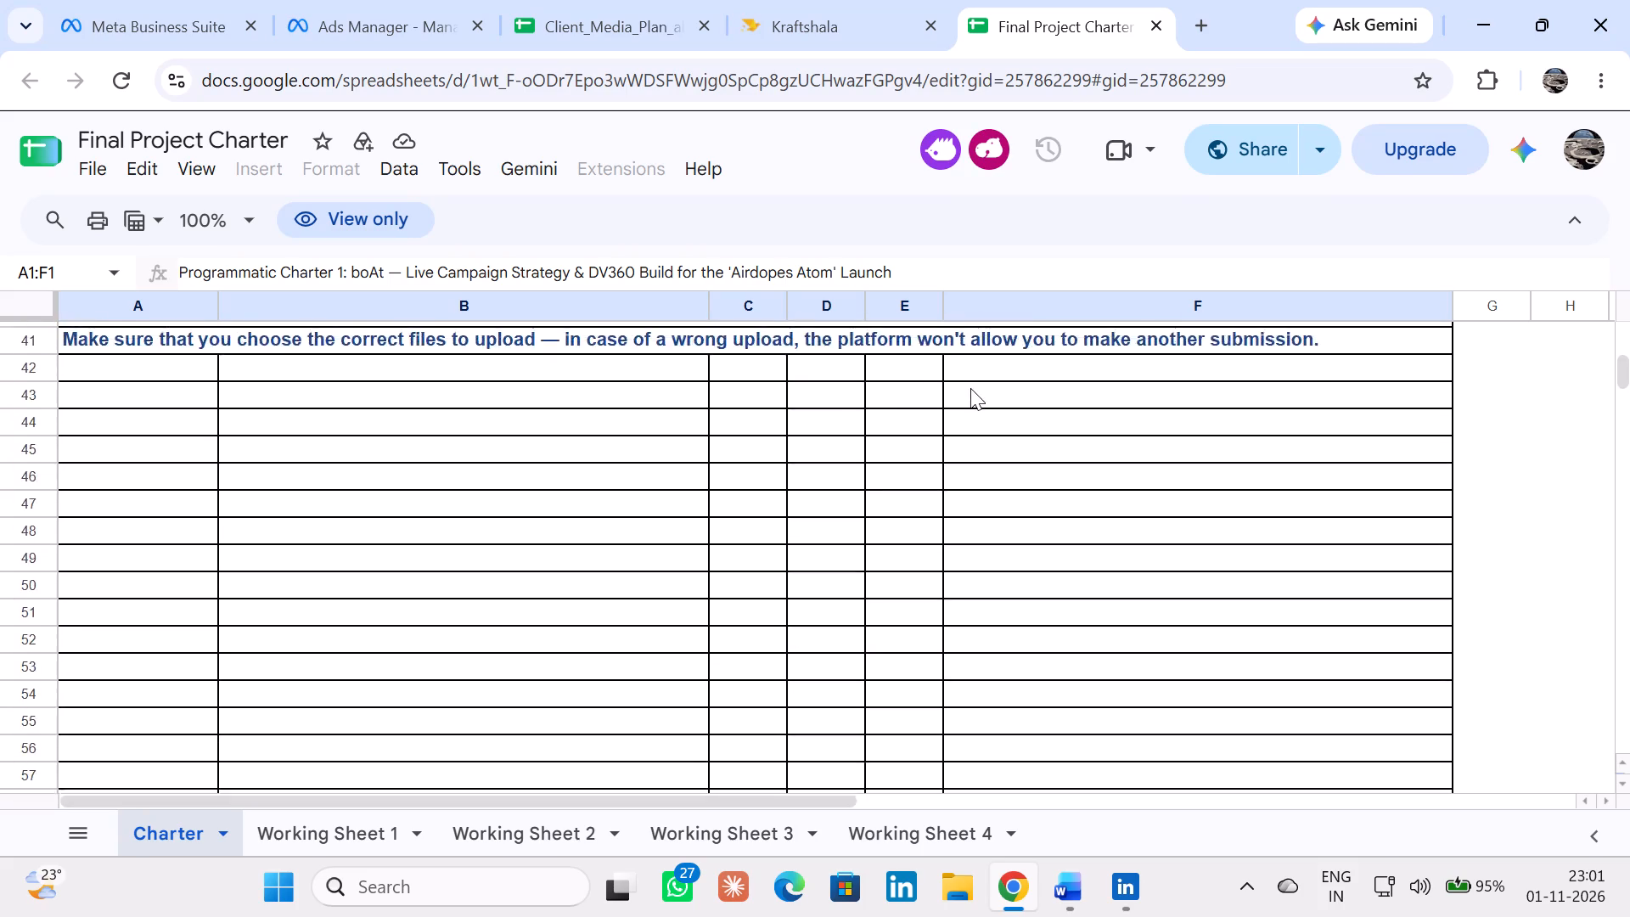
scroll(970, 388, up, 1)
scroll(970, 388, down, 1)
scroll(970, 388, up, 1)
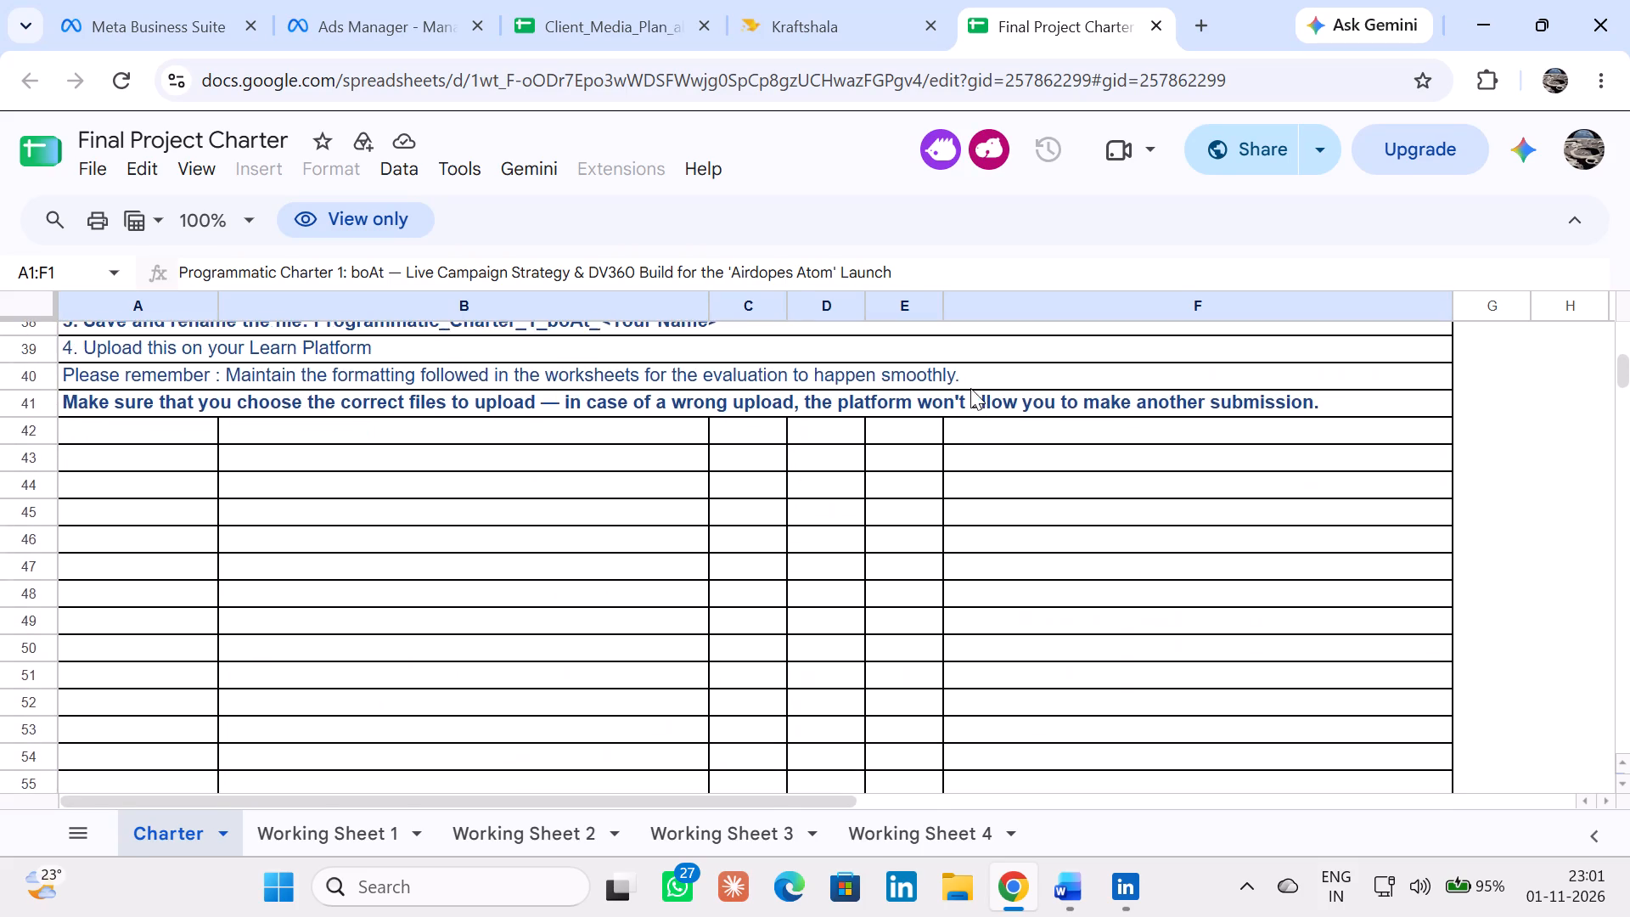
scroll(970, 388, up, 1)
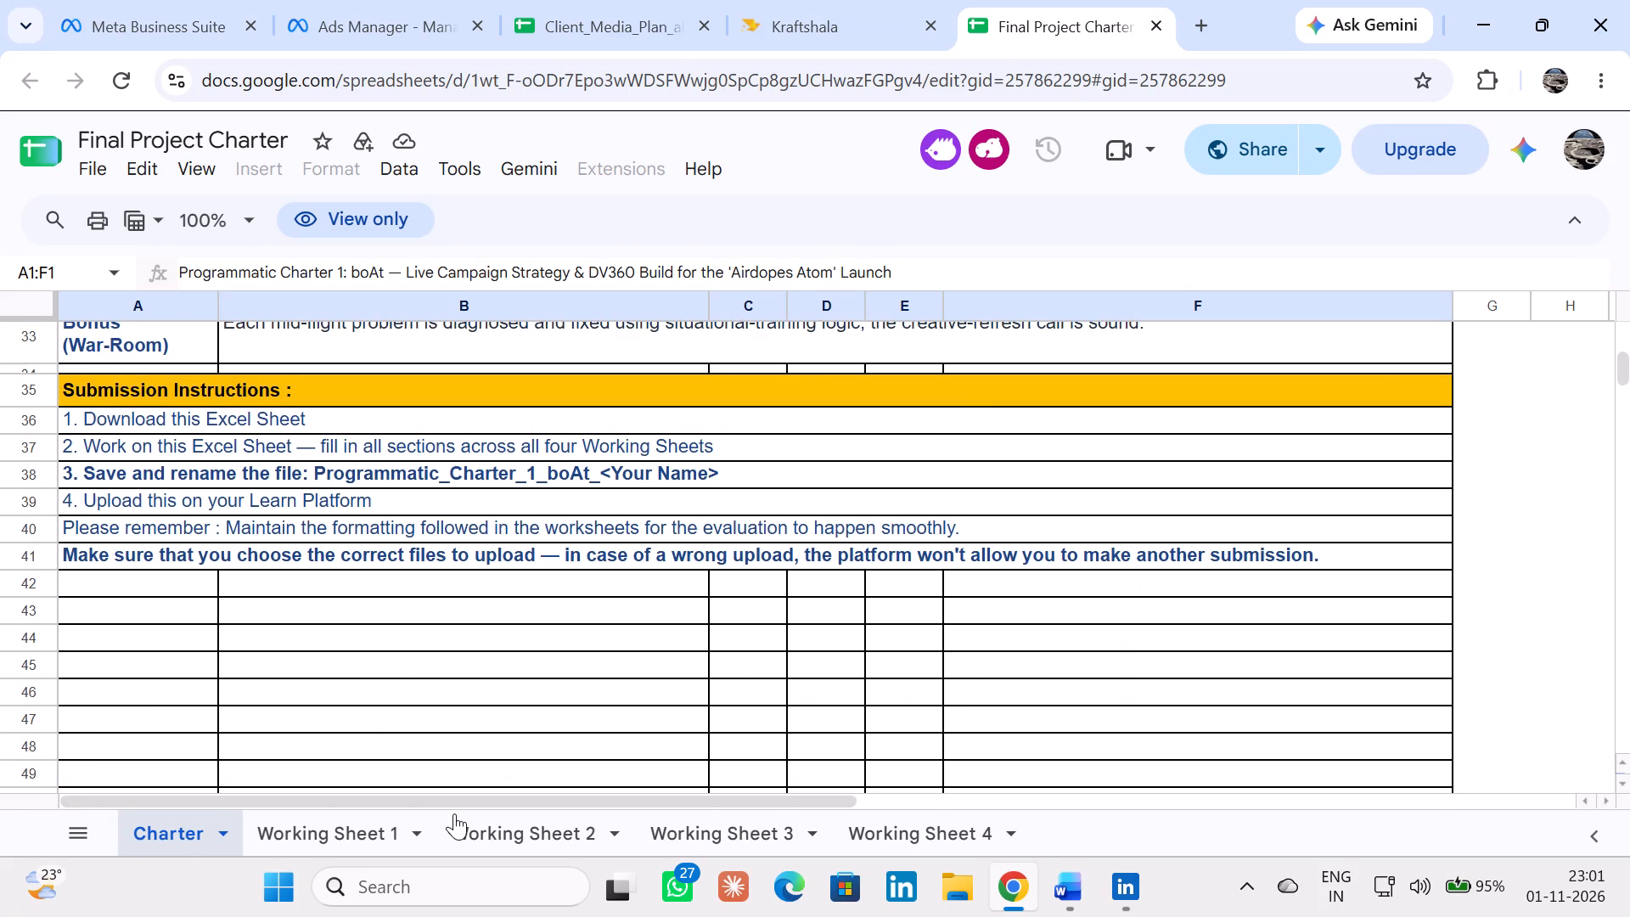
Look through Working Sheets 1 to 4 of the Final Project Charter to see which sections need filling in.
click(324, 830)
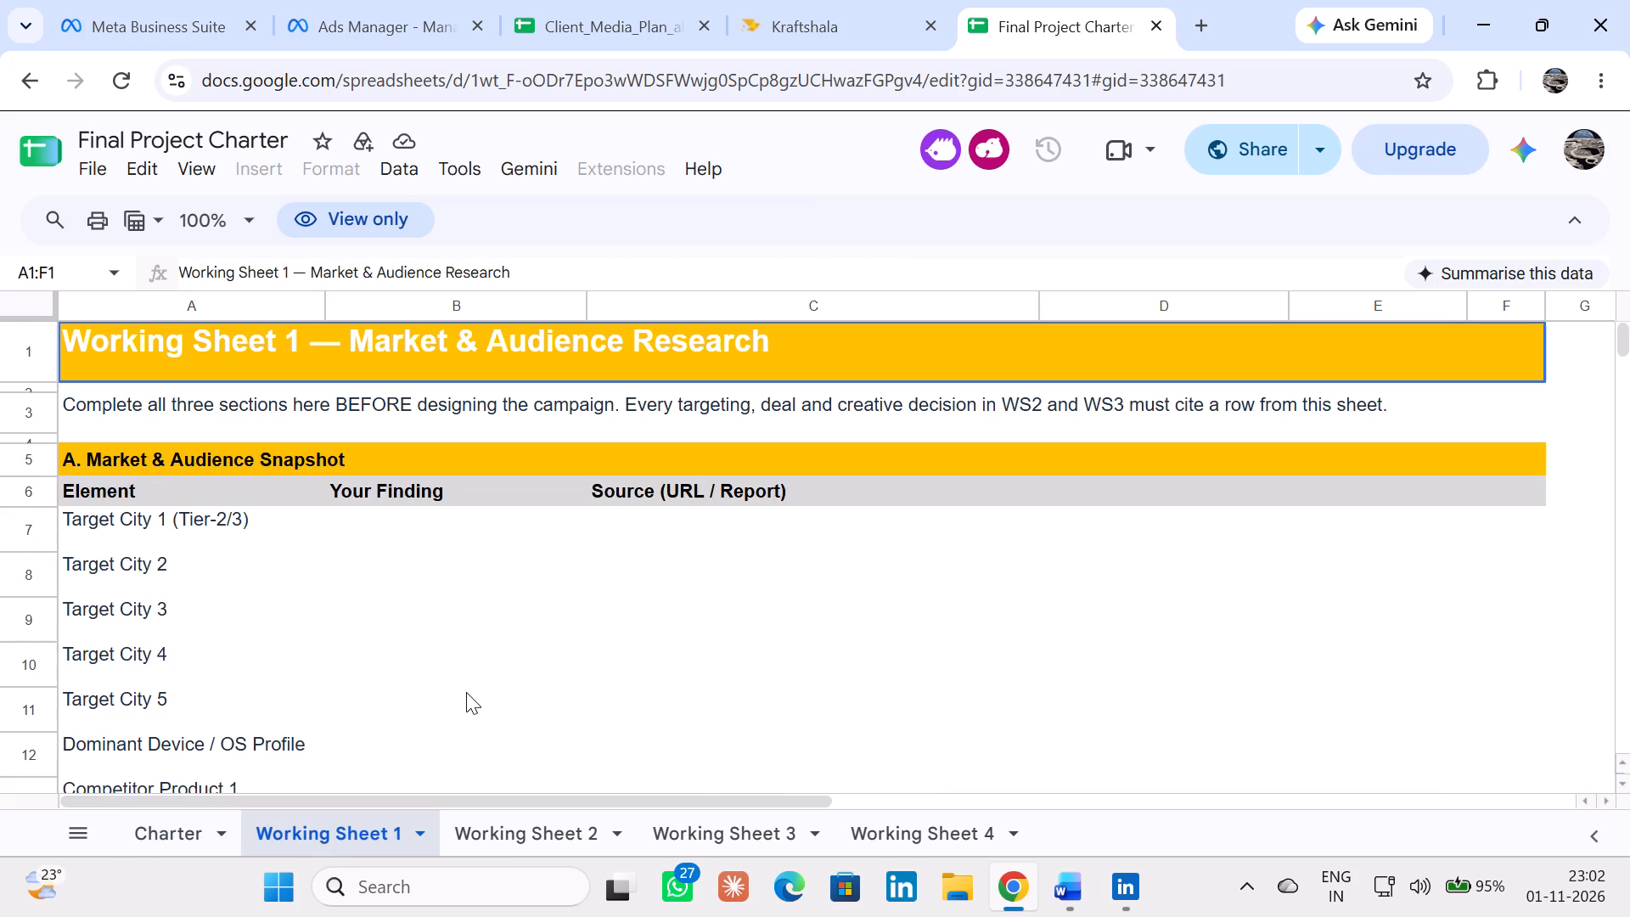
scroll(466, 692, down, 3)
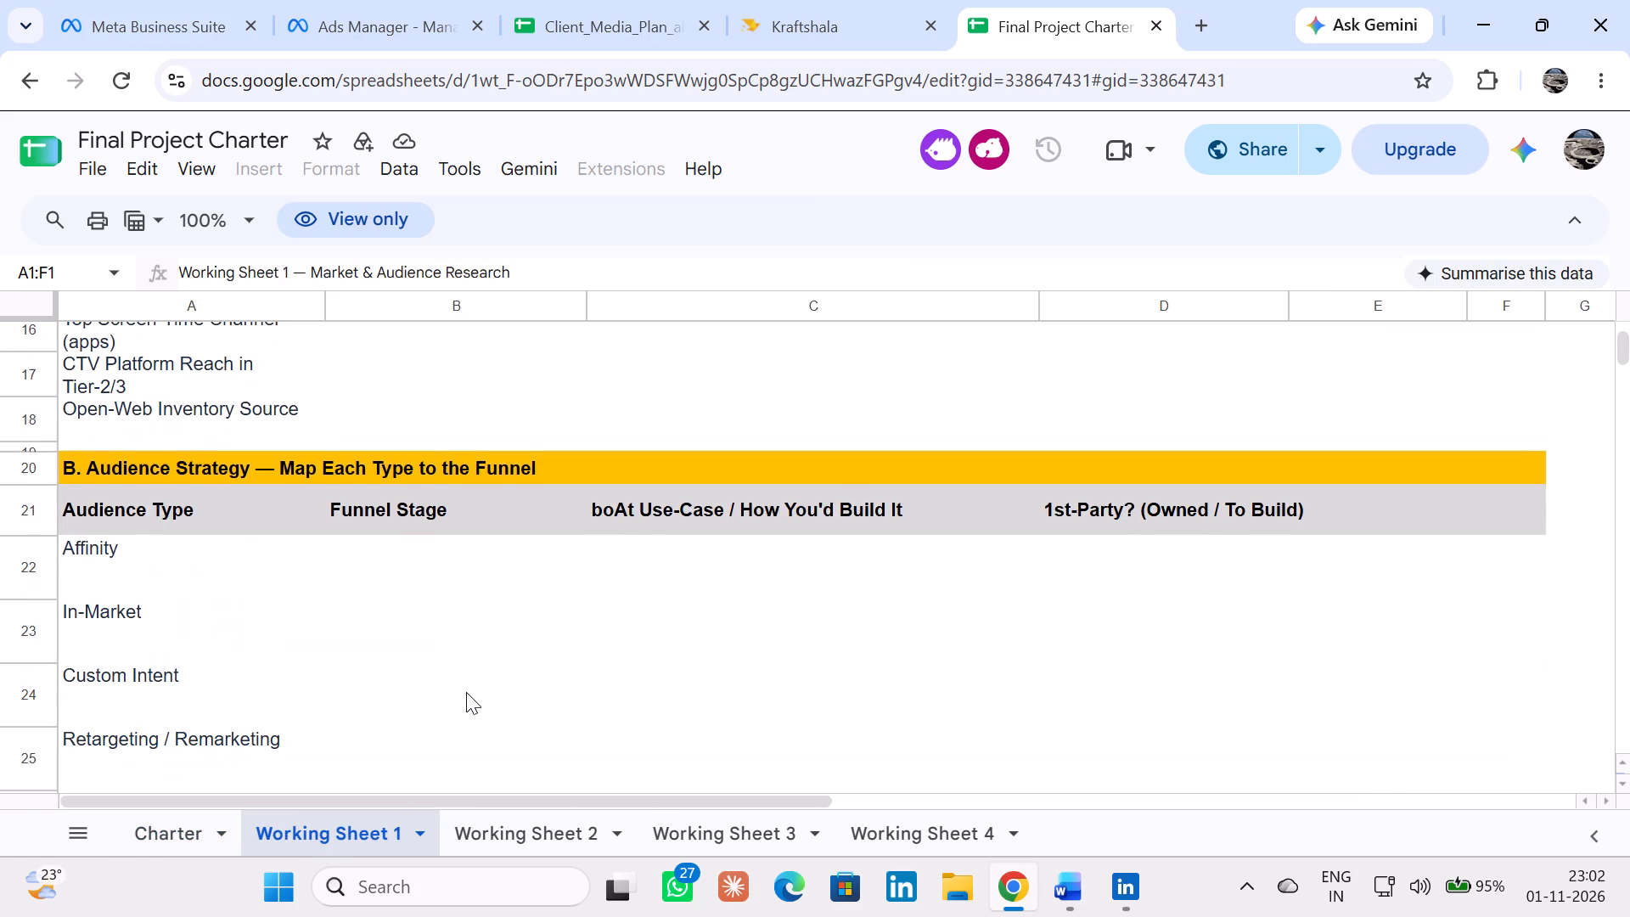
scroll(466, 692, down, 3)
click(497, 846)
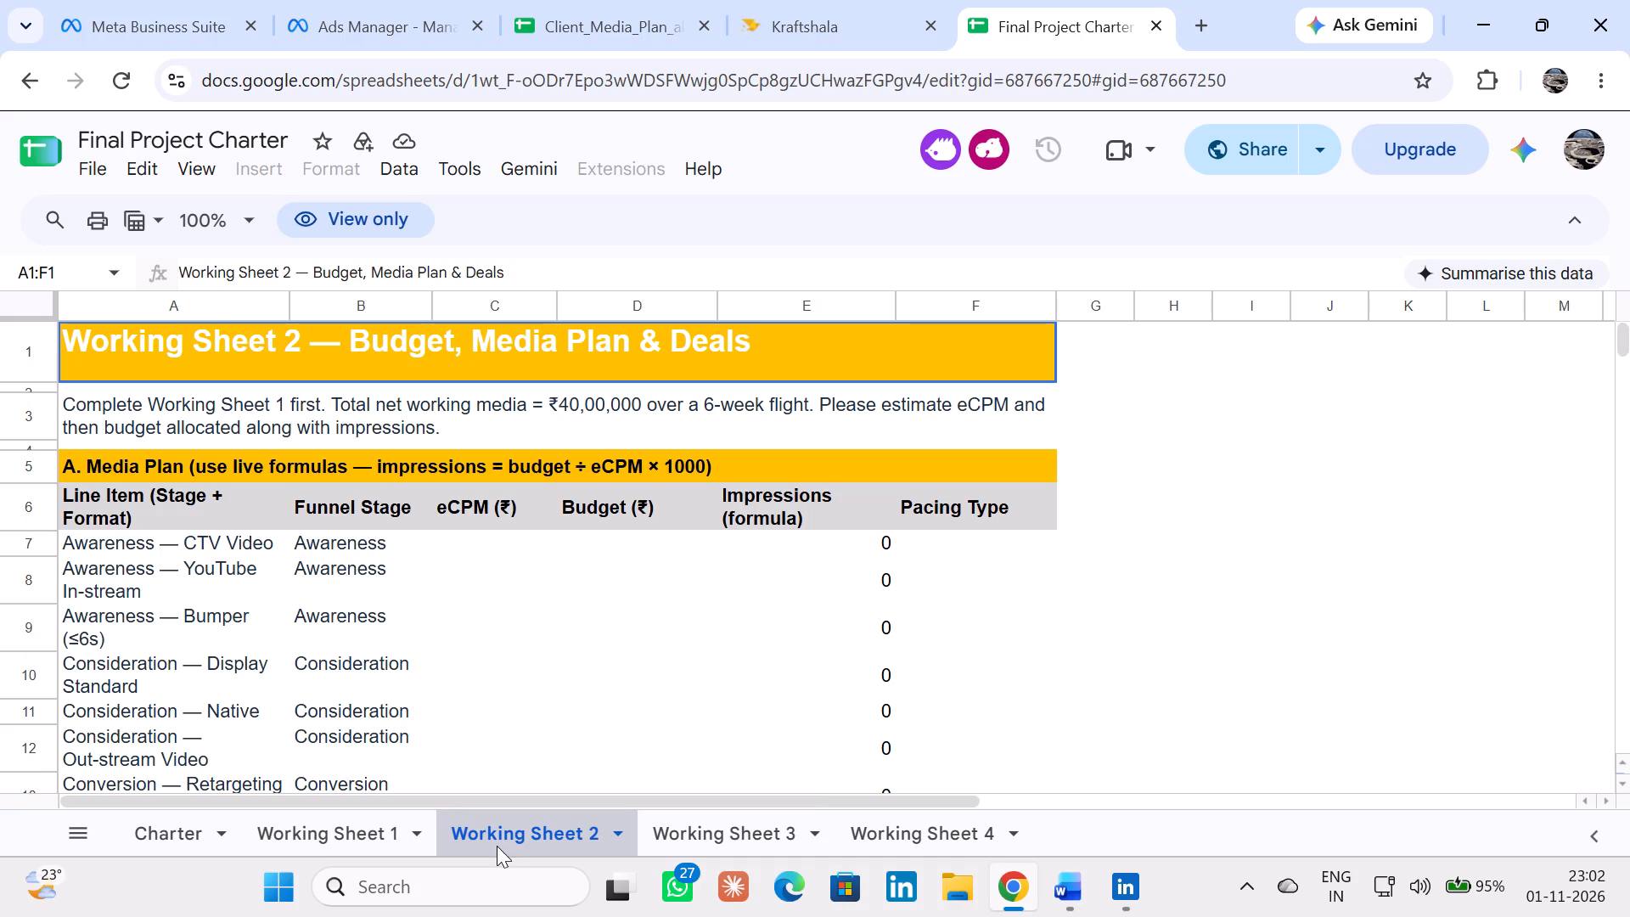
click(679, 846)
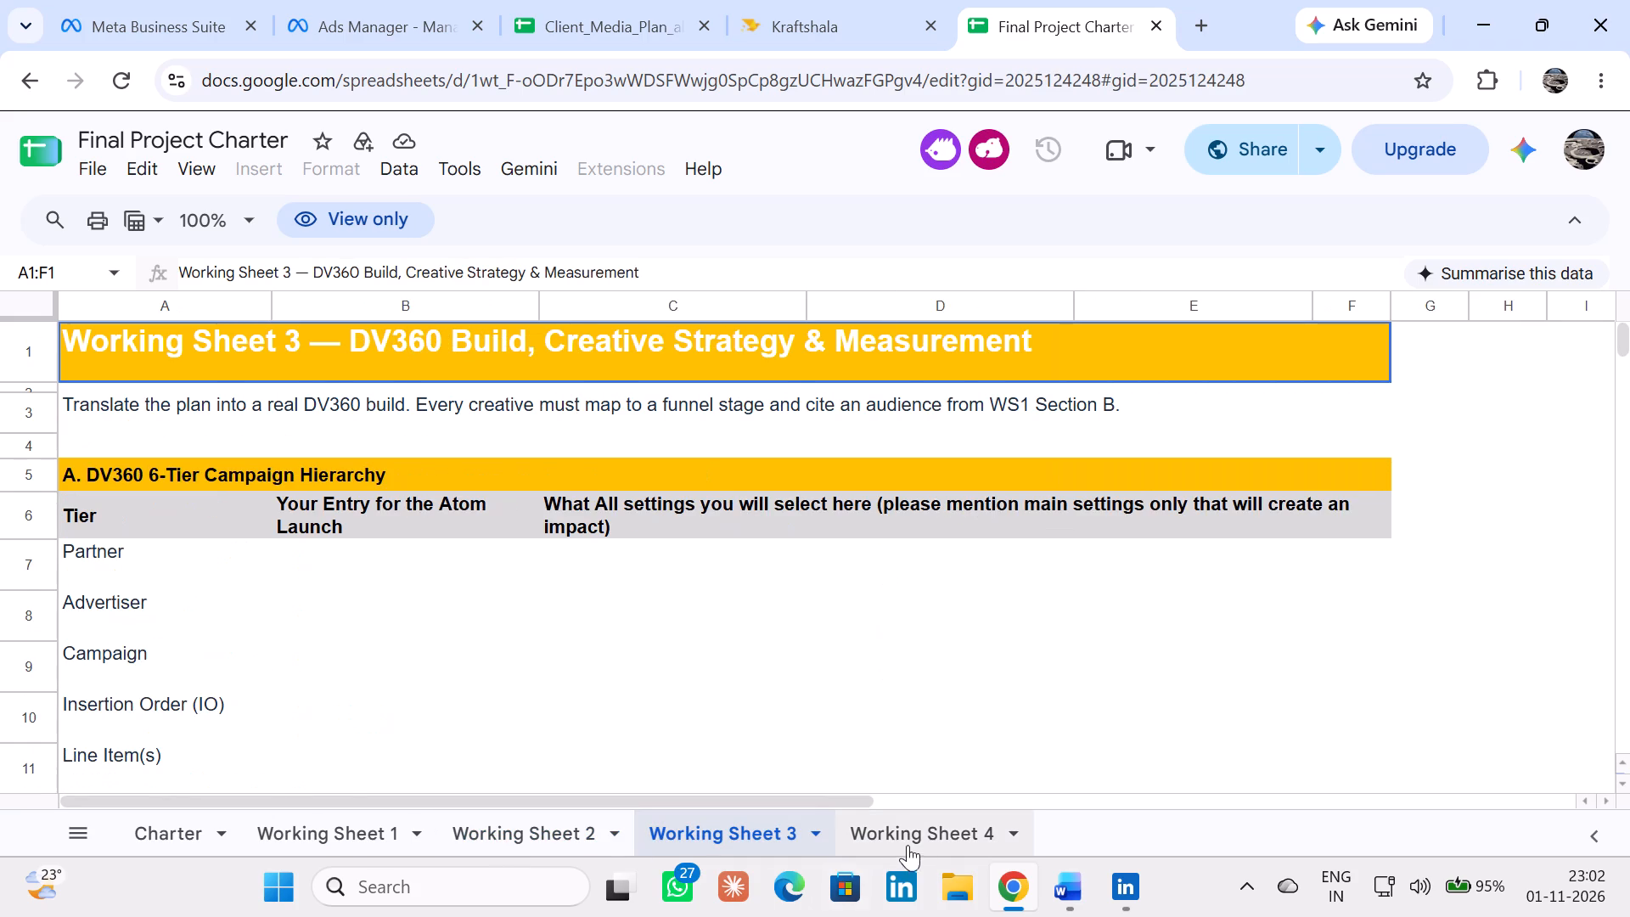
click(922, 842)
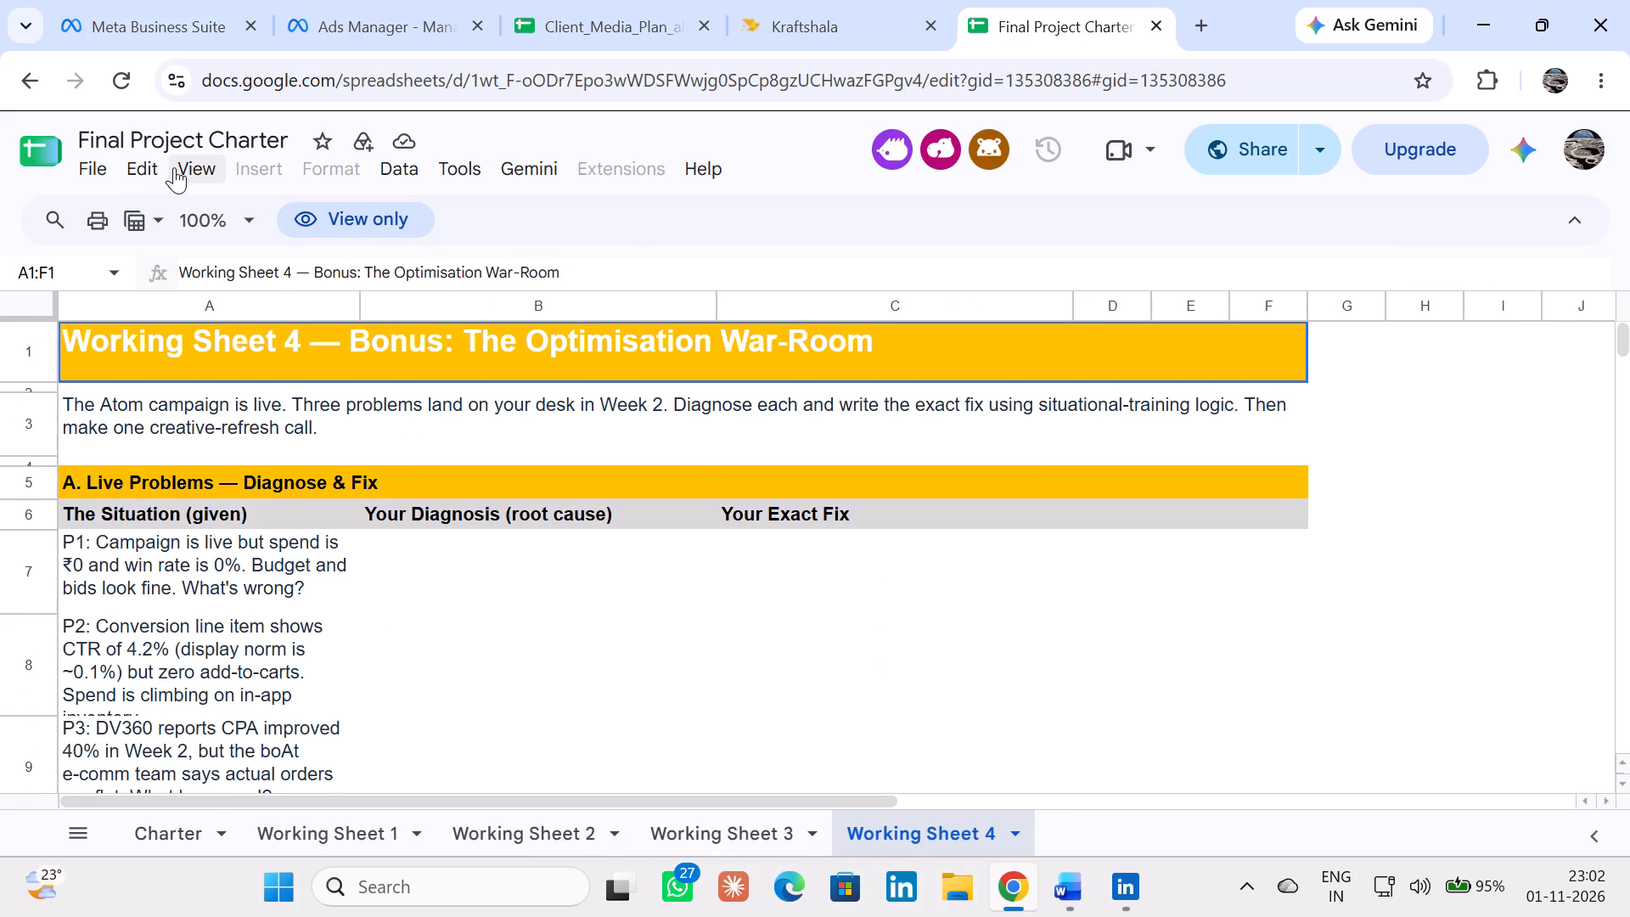
Download the Final Project Charter spreadsheet as a Microsoft Excel (.xlsx) file to the Downloads folder, keeping the name "Final Project Charter".
click(974, 143)
click(101, 161)
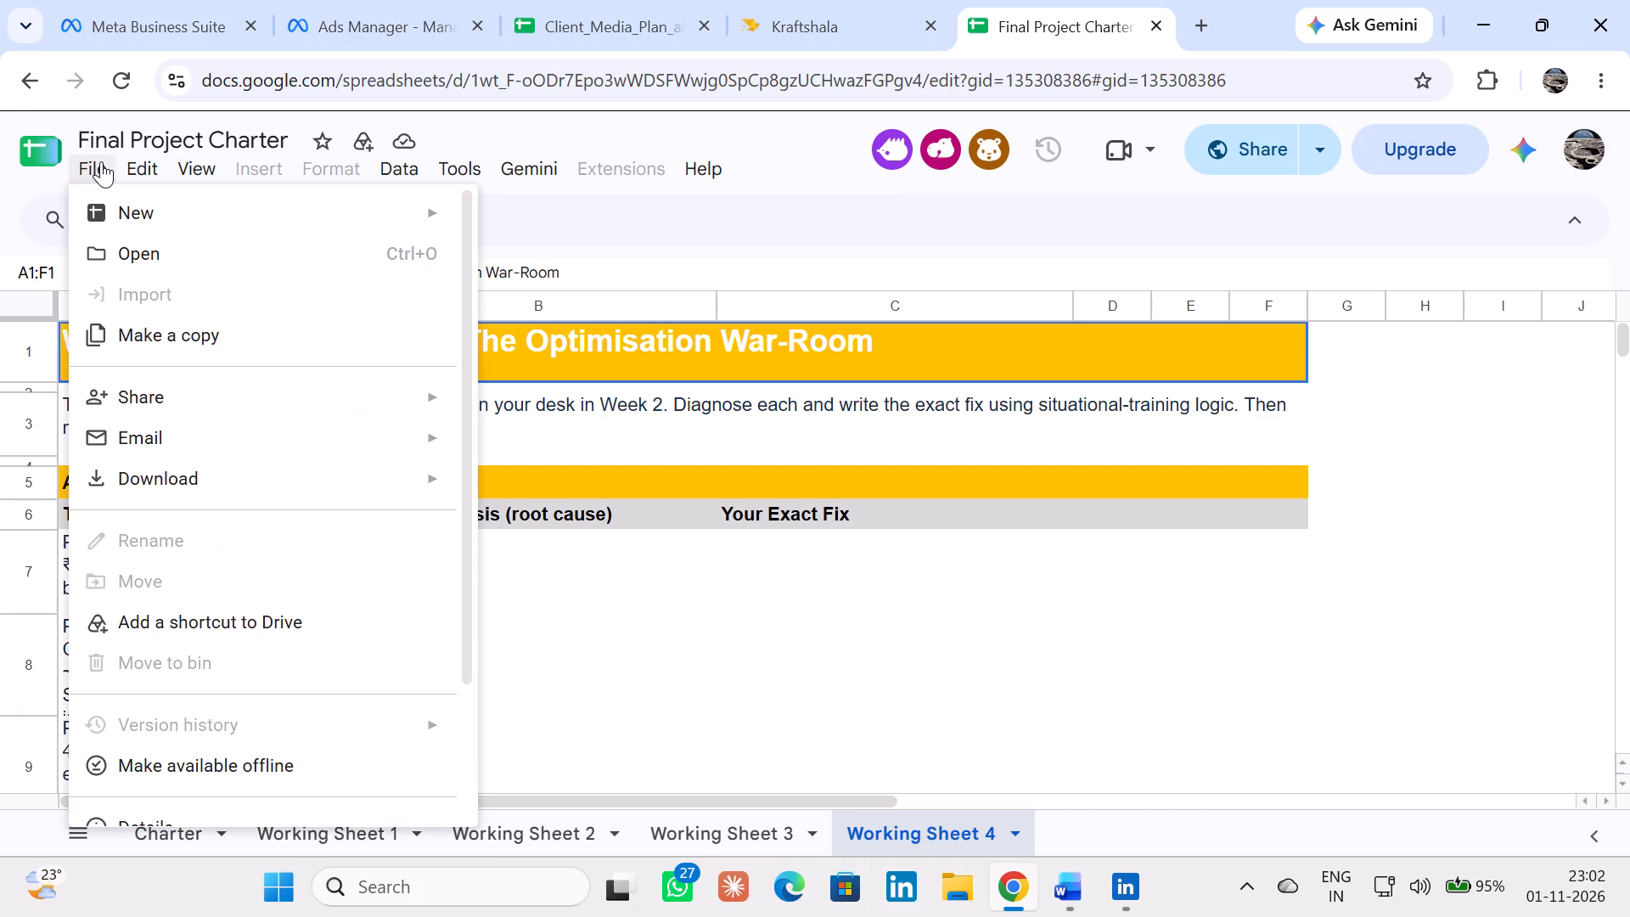
click(133, 469)
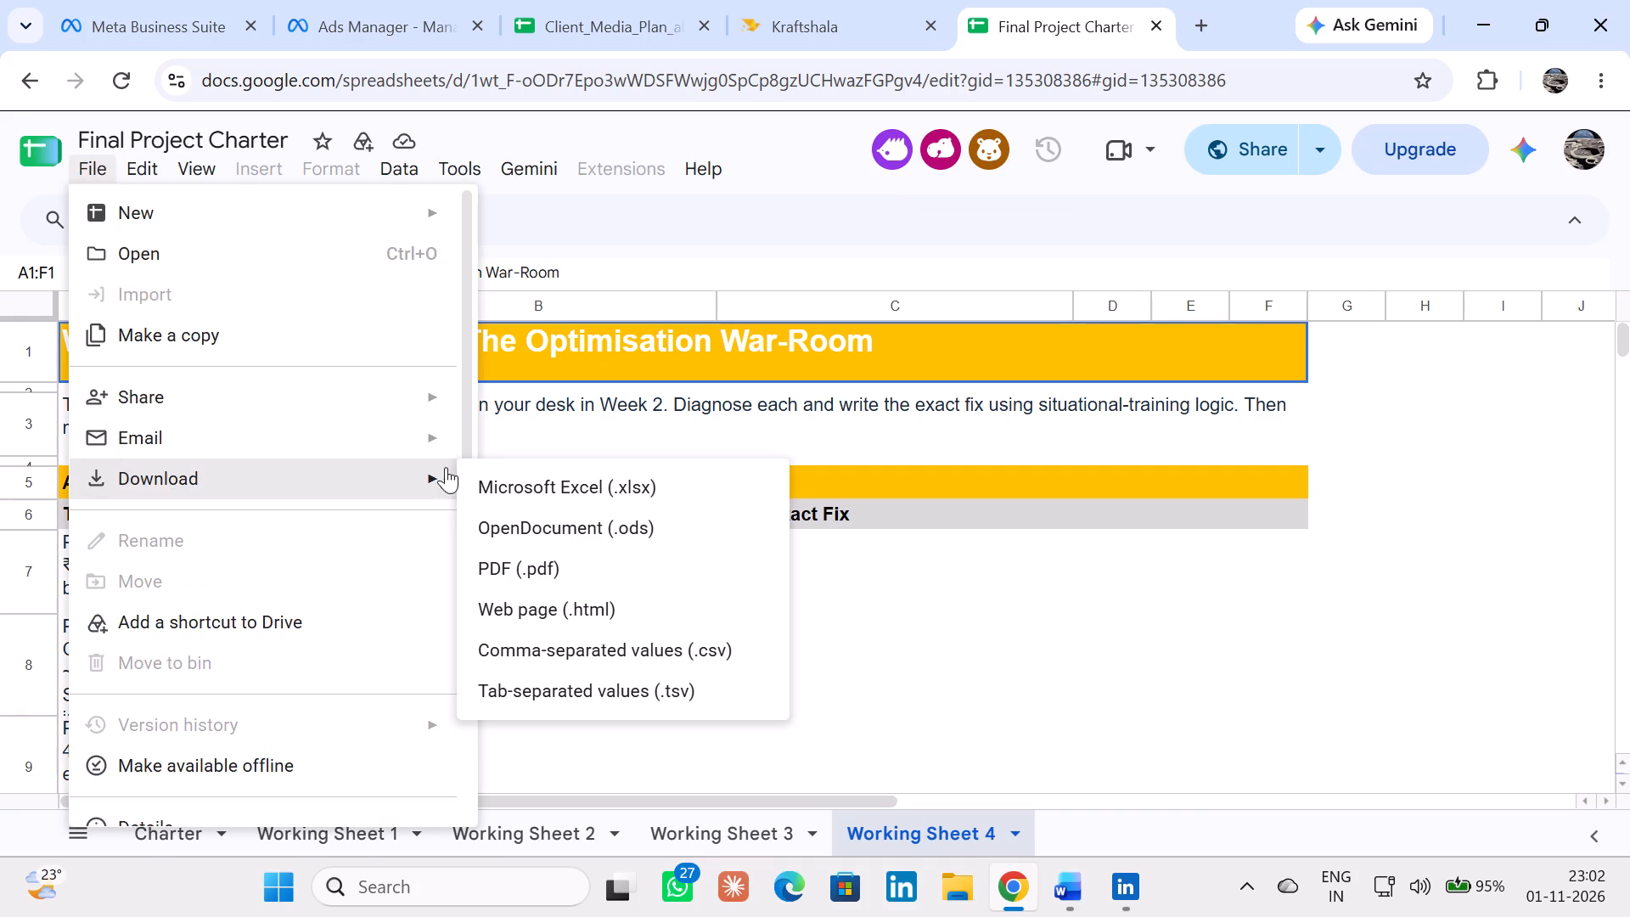
click(553, 486)
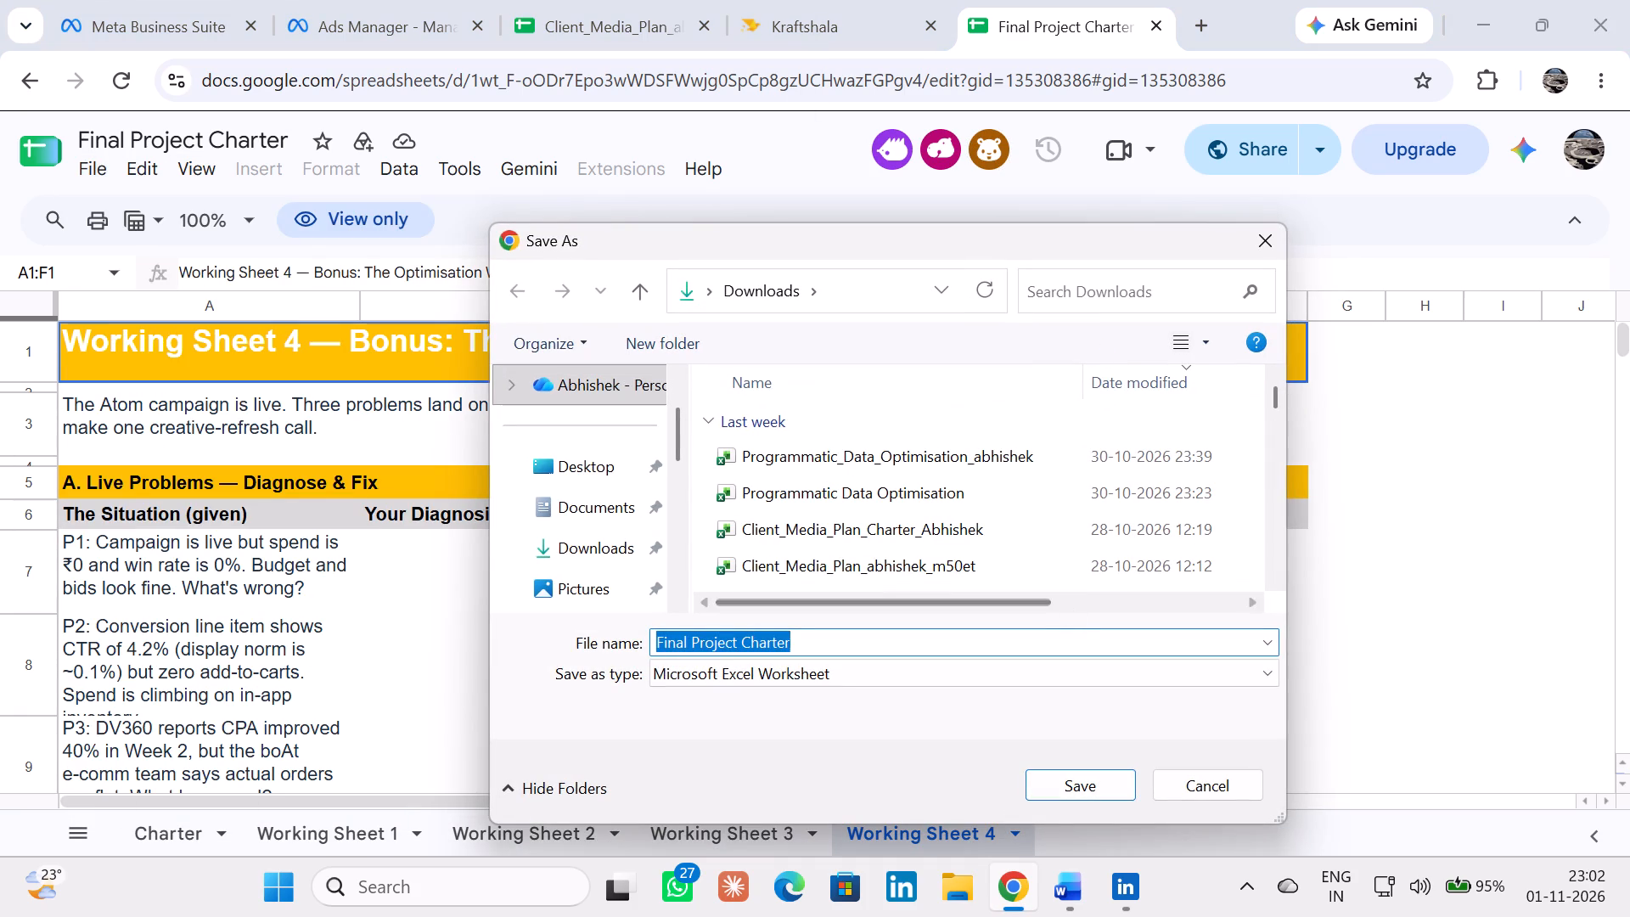
click(1088, 786)
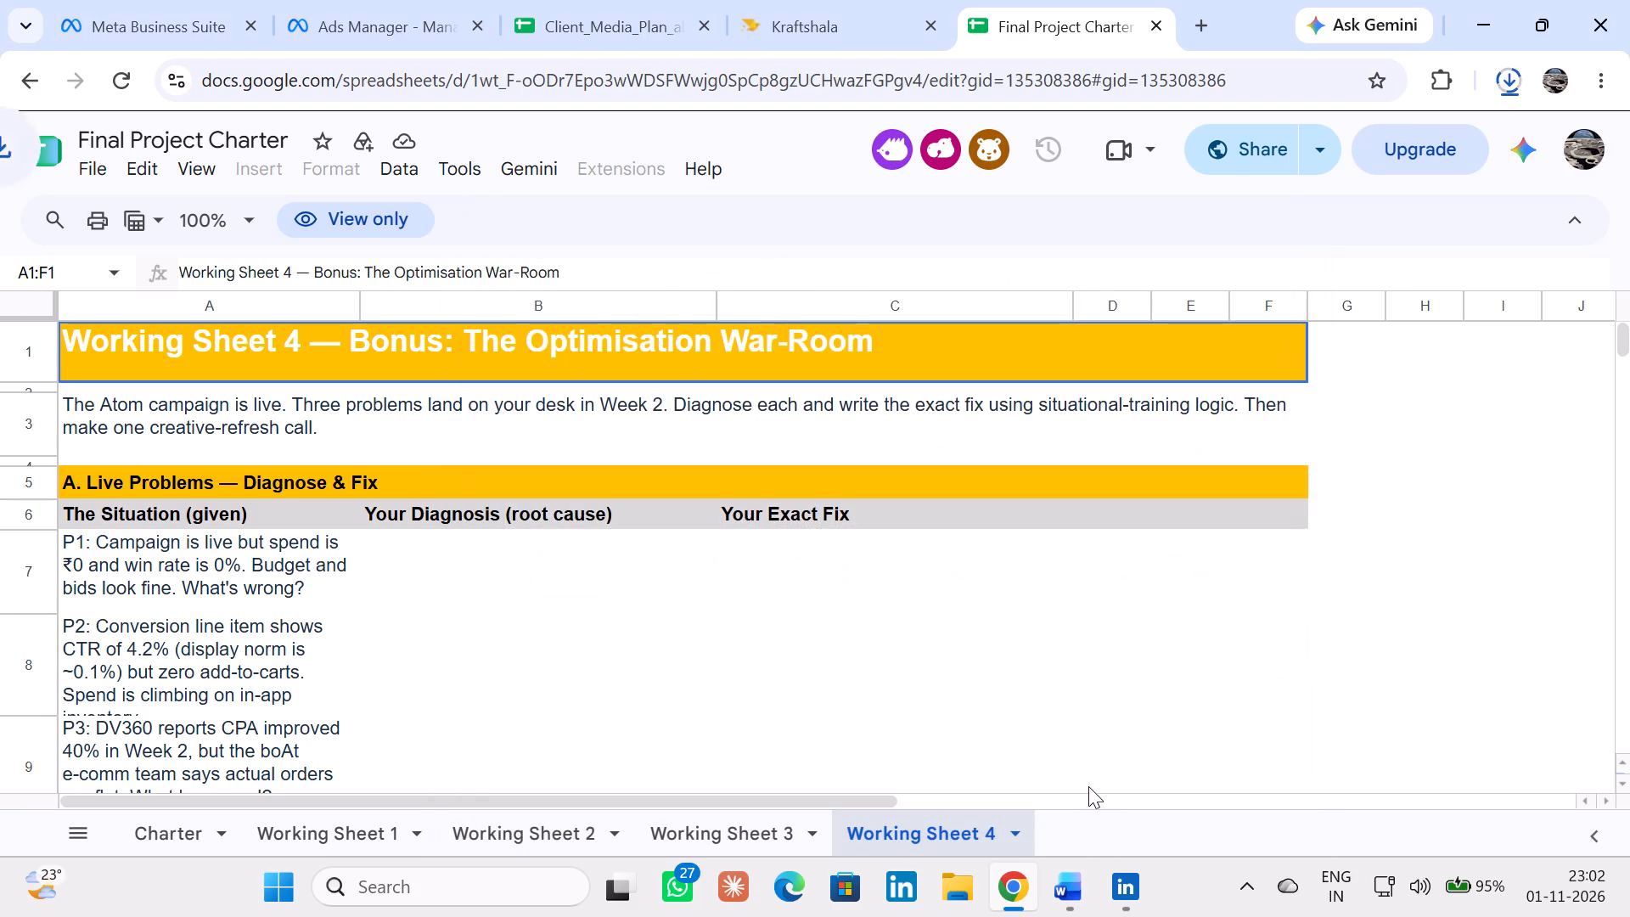
scroll(644, 551, down, 5)
scroll(661, 534, up, 5)
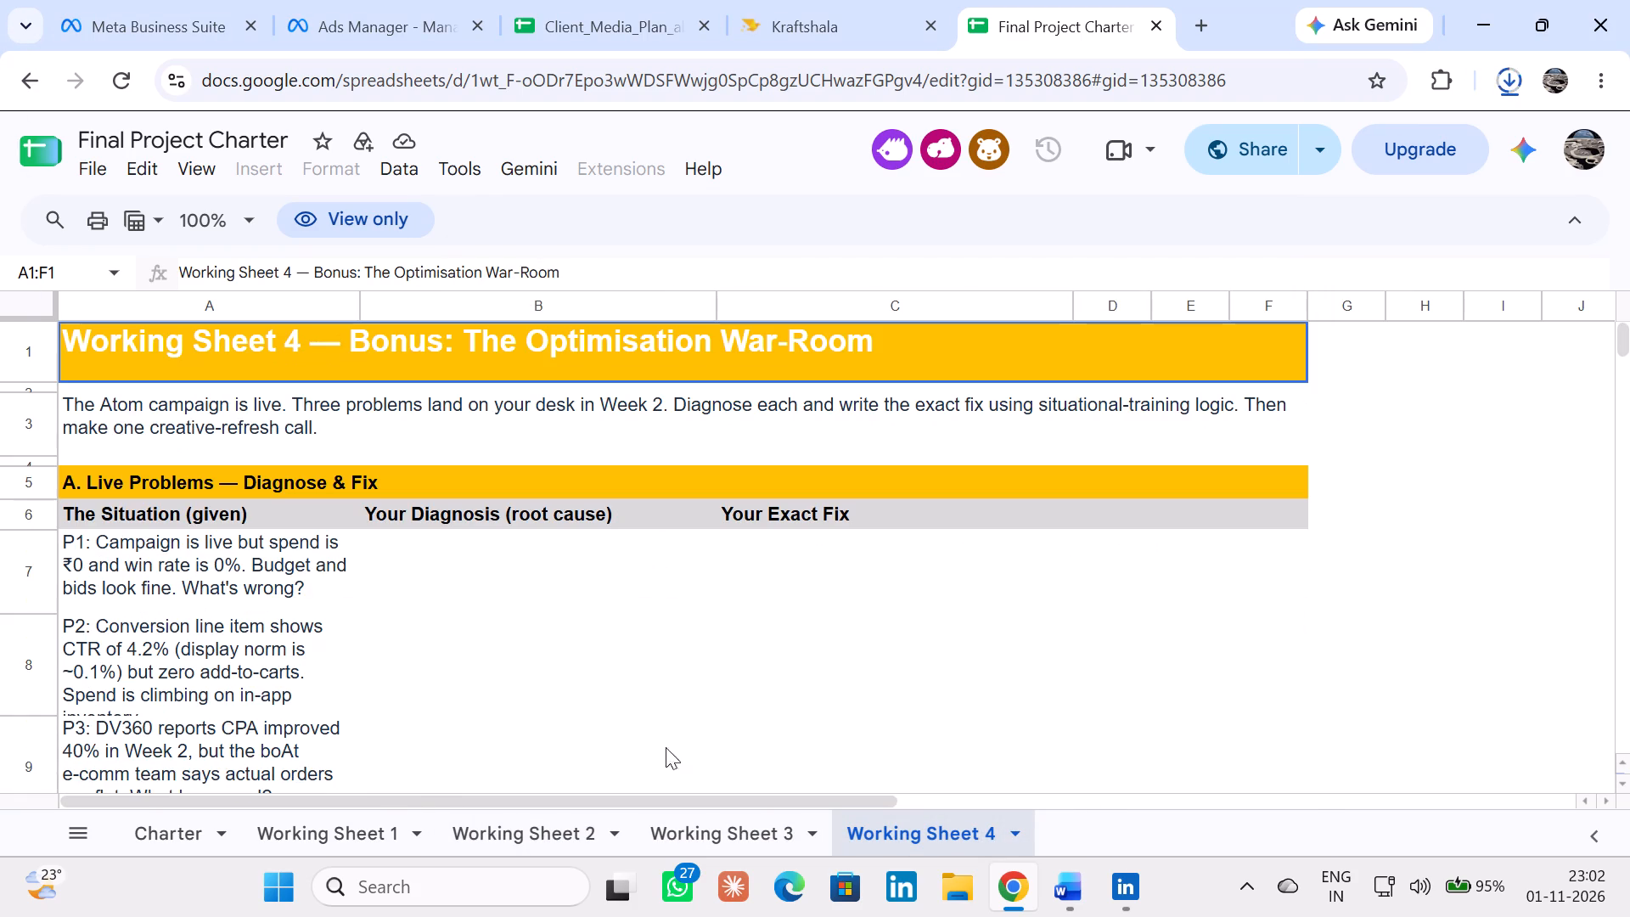
click(750, 829)
click(587, 840)
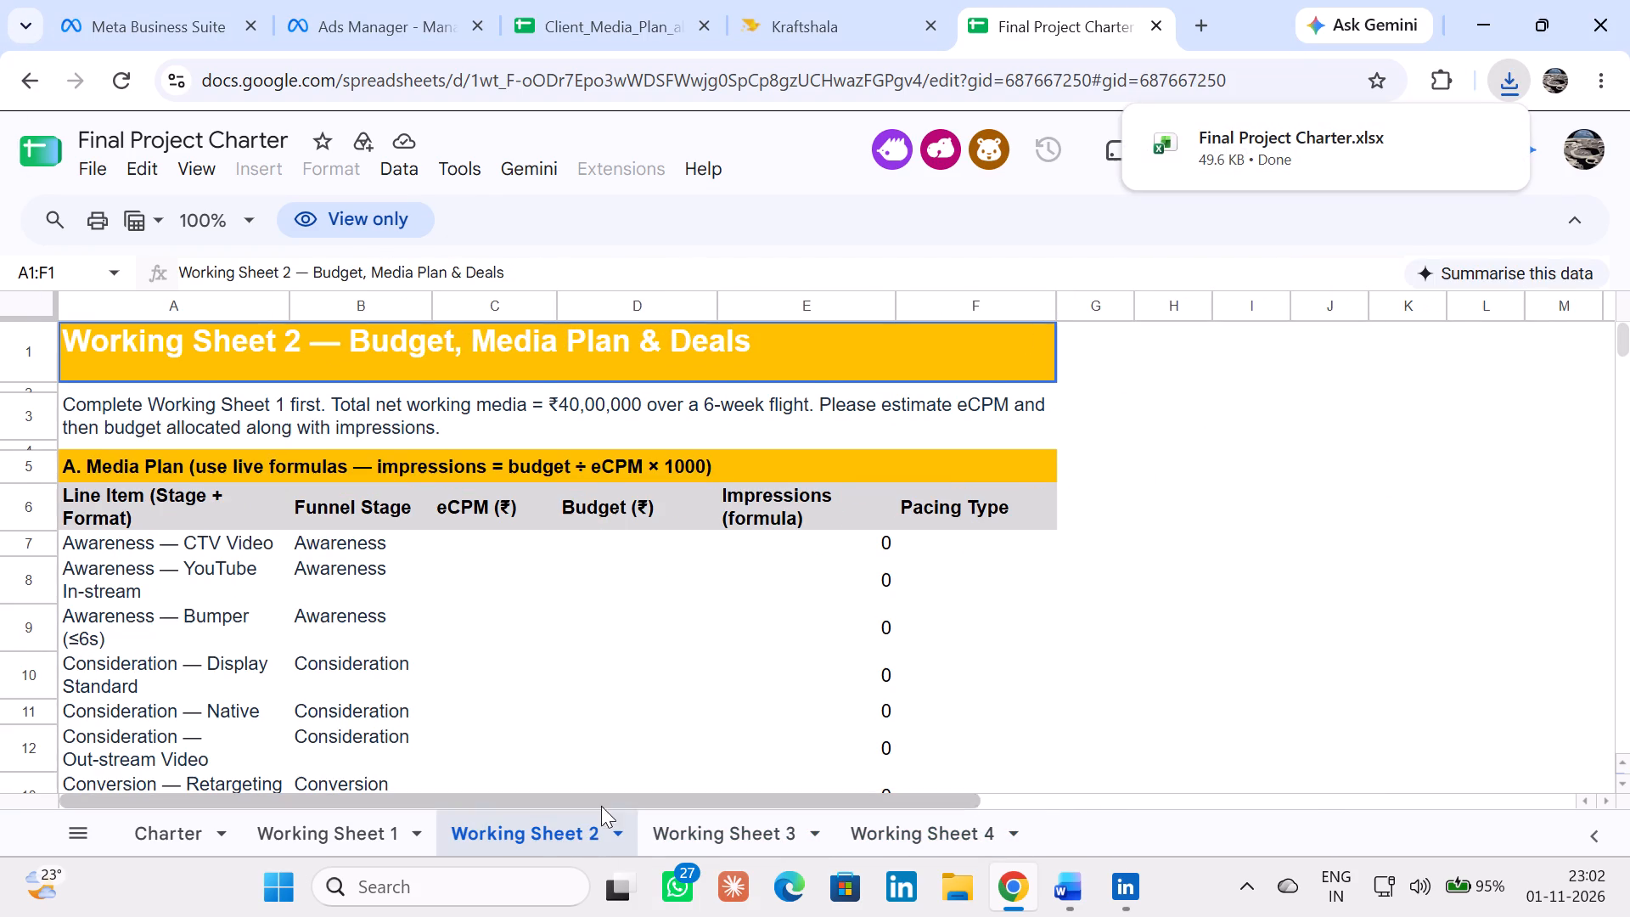
scroll(514, 705, down, 4)
scroll(518, 701, up, 5)
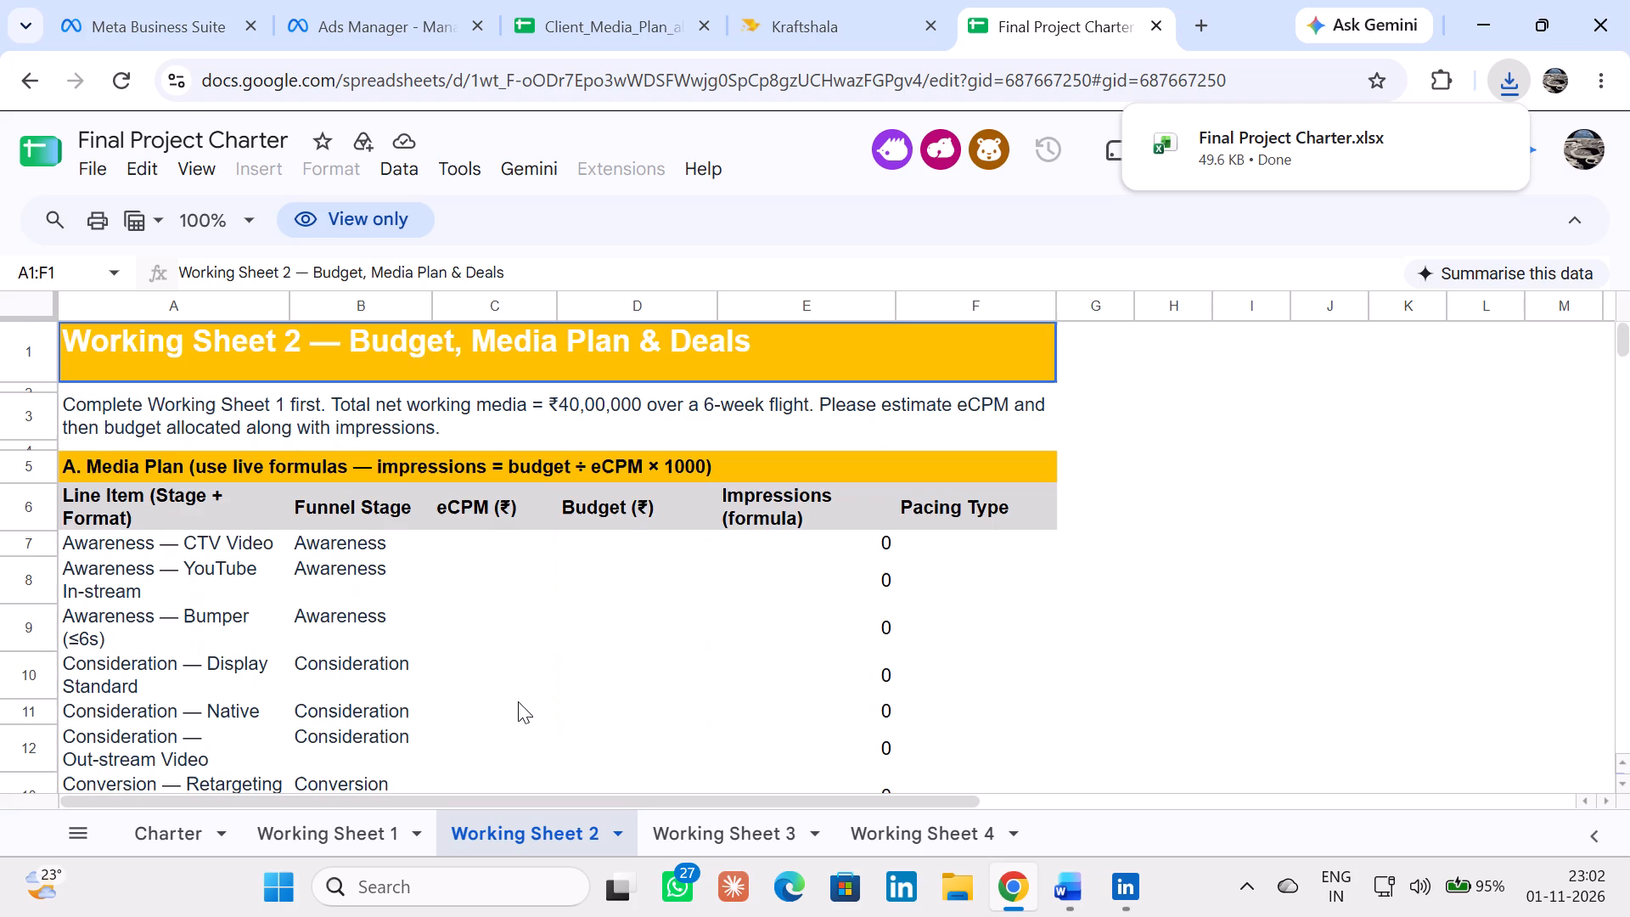
click(334, 826)
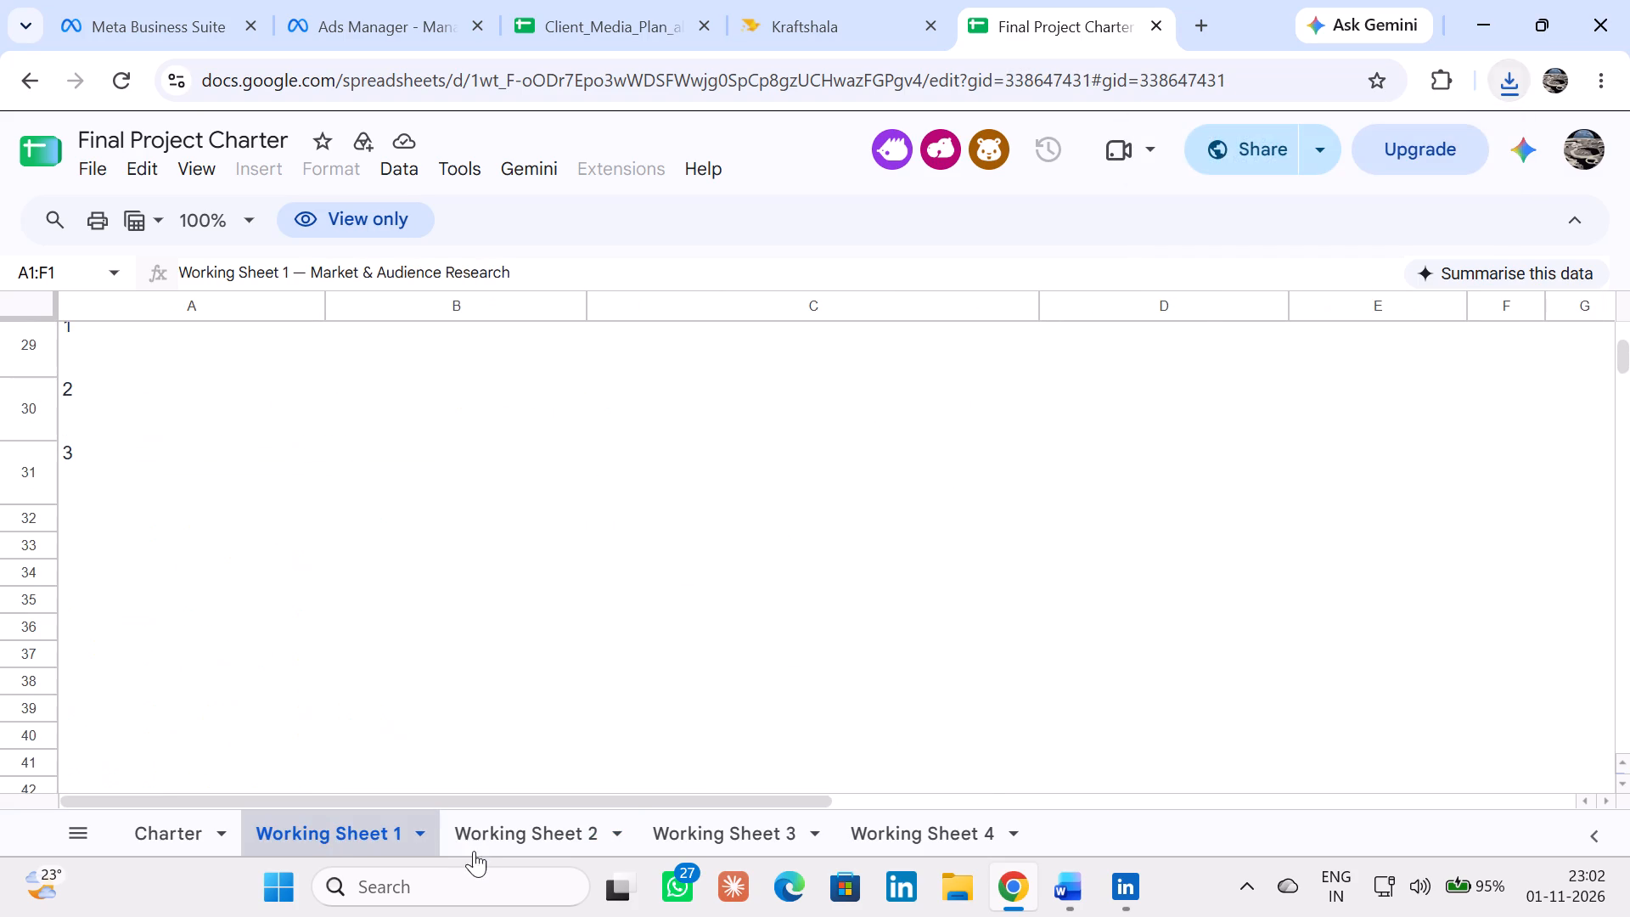
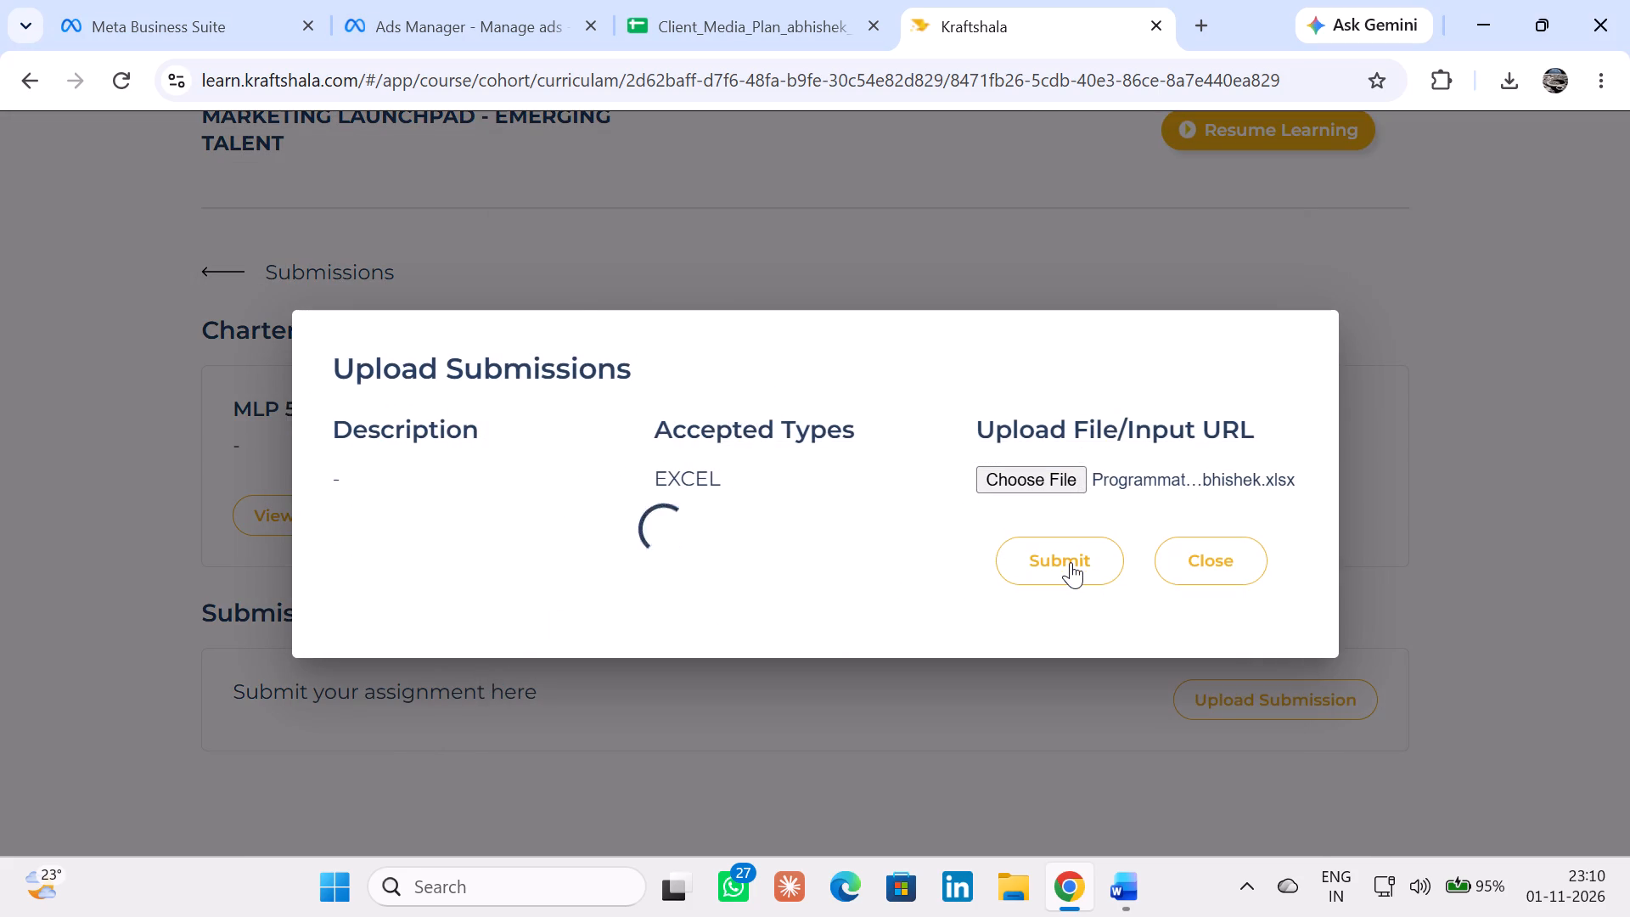
scroll(891, 594, down, 4)
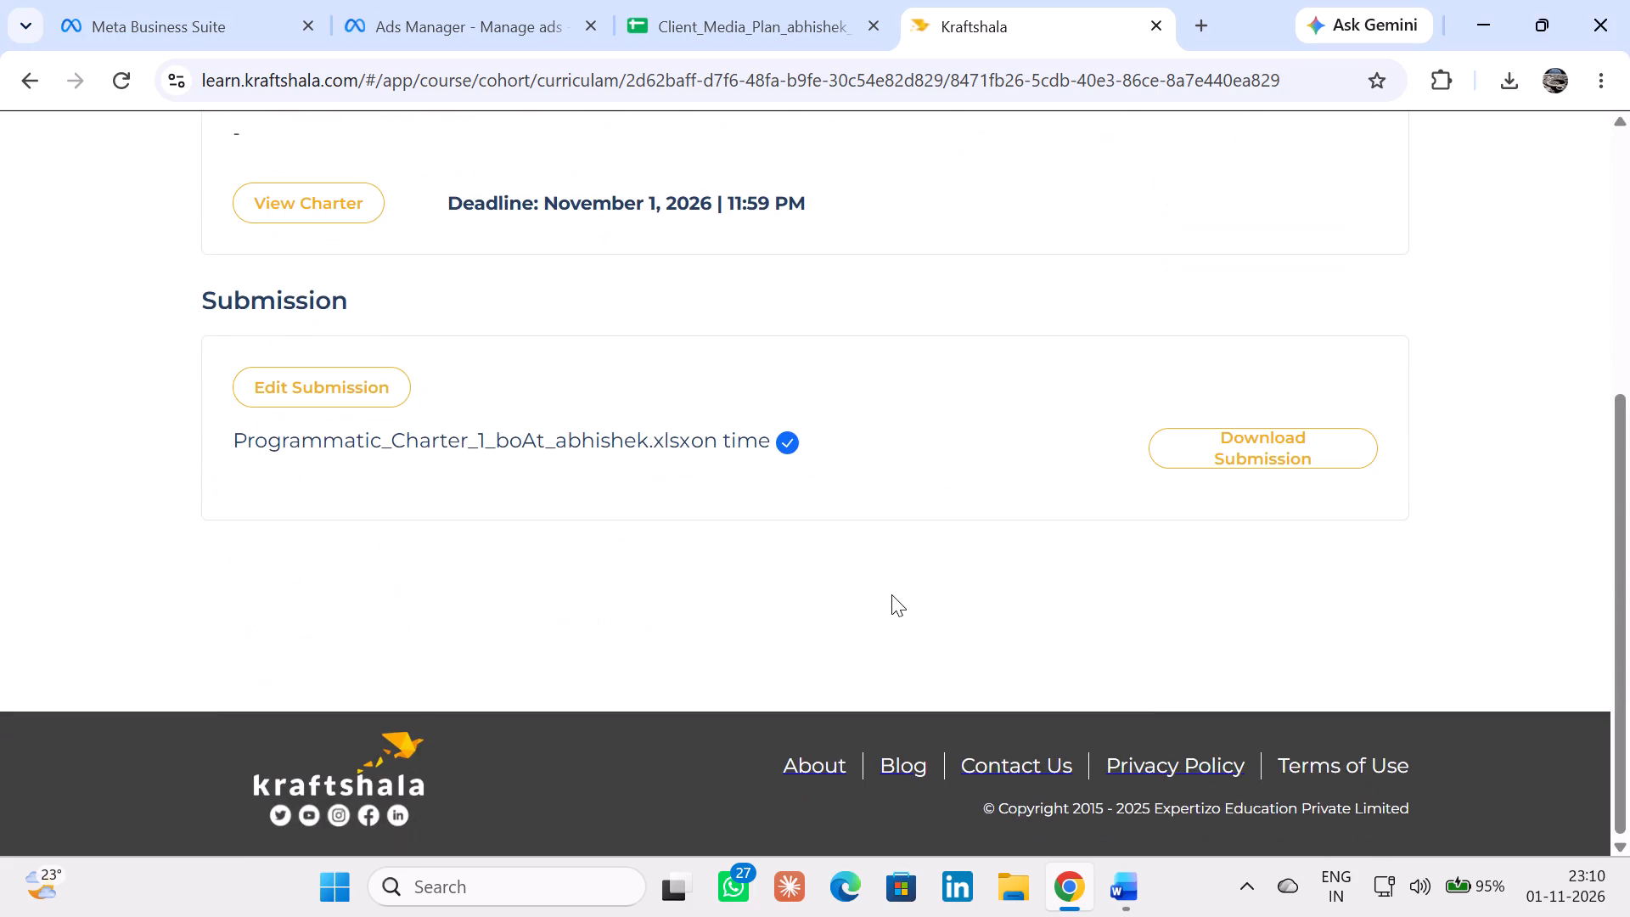